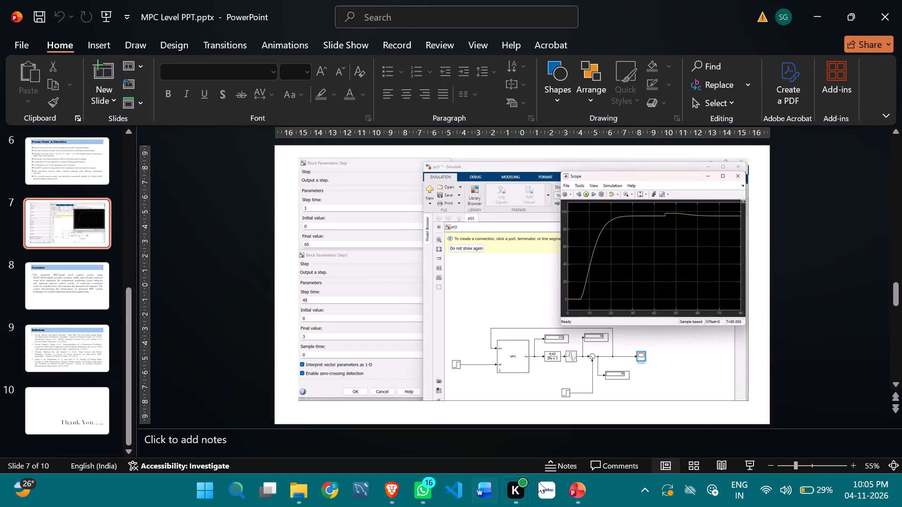
Open the presentation "SPG selected Project122 .ppt.pptx" from the BE Project folder on the HP USB20FD (F:) drive.
{"action": "left_click", "coordinate": [574, 488]}
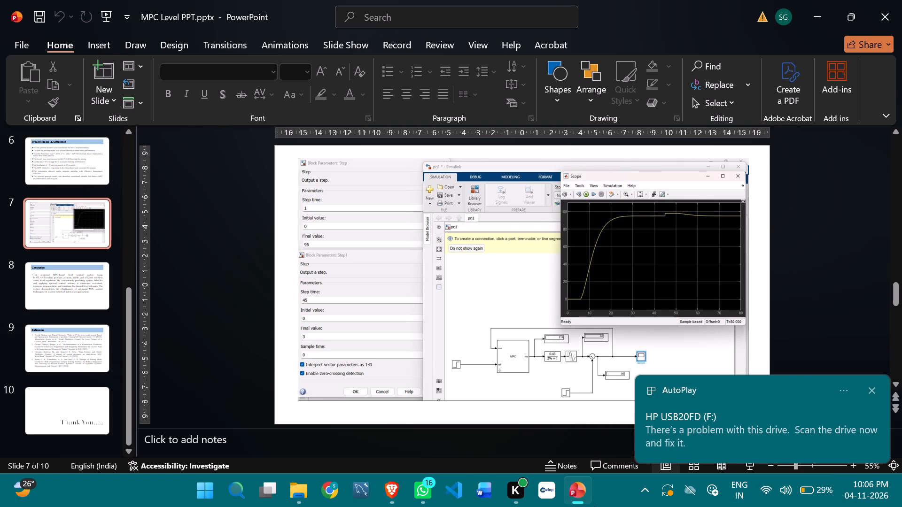
{"action": "left_click", "coordinate": [304, 491]}
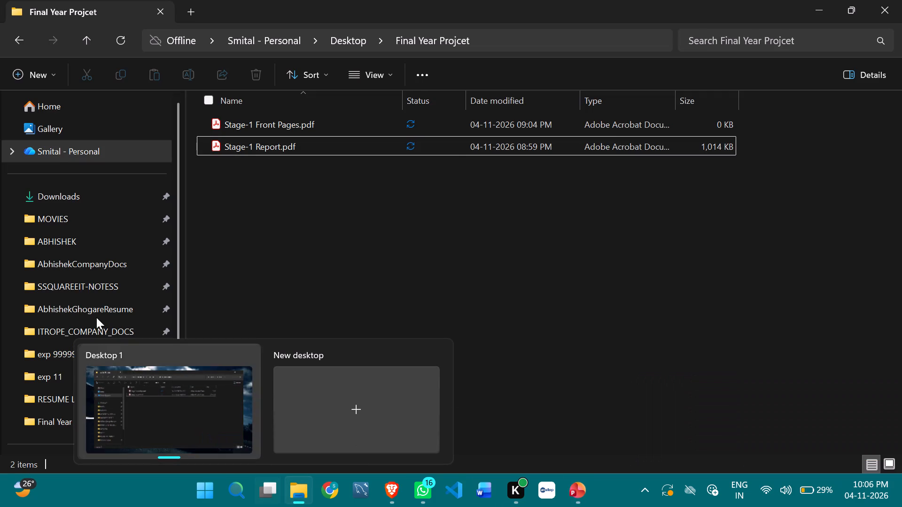
{"action": "scroll", "coordinate": [92, 301], "scroll_direction": "down", "scroll_amount": 4}
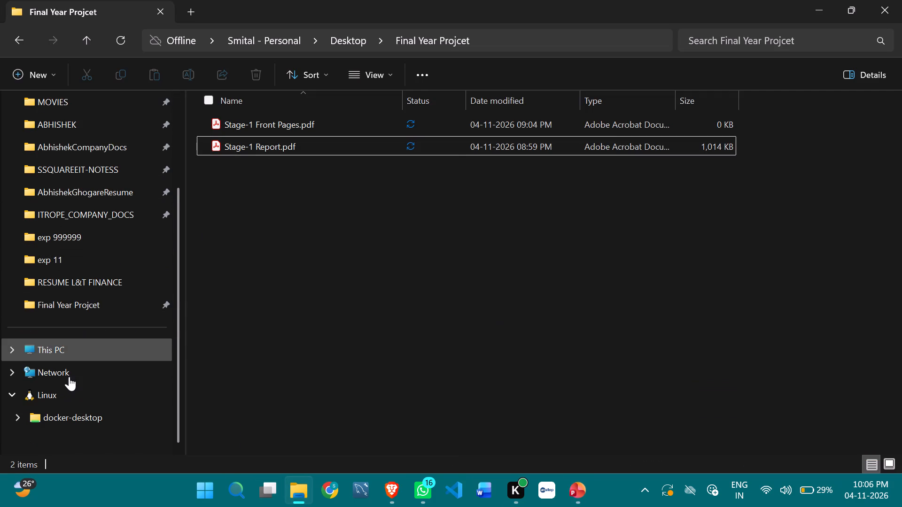
{"action": "scroll", "coordinate": [96, 382], "scroll_direction": "down", "scroll_amount": 3}
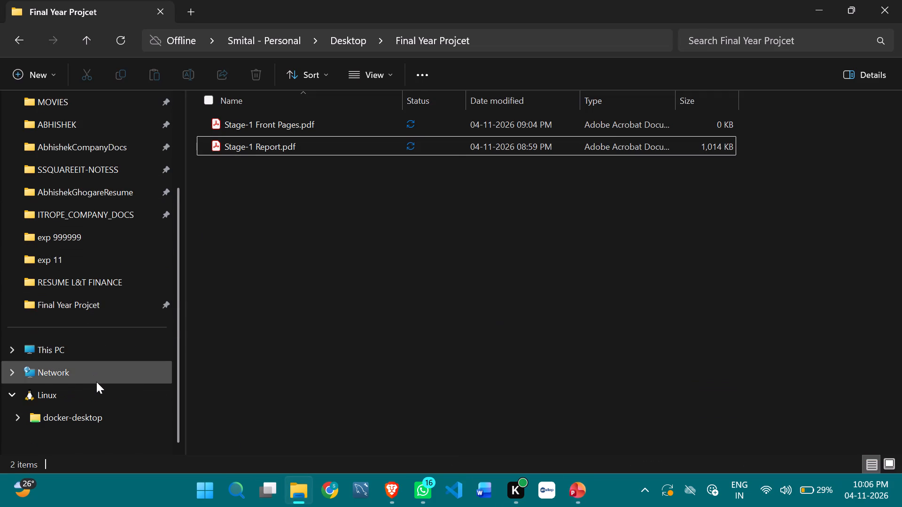
{"action": "scroll", "coordinate": [96, 382], "scroll_direction": "up", "scroll_amount": 6}
{"action": "scroll", "coordinate": [96, 381], "scroll_direction": "down", "scroll_amount": 4}
{"action": "scroll", "coordinate": [96, 381], "scroll_direction": "up", "scroll_amount": 4}
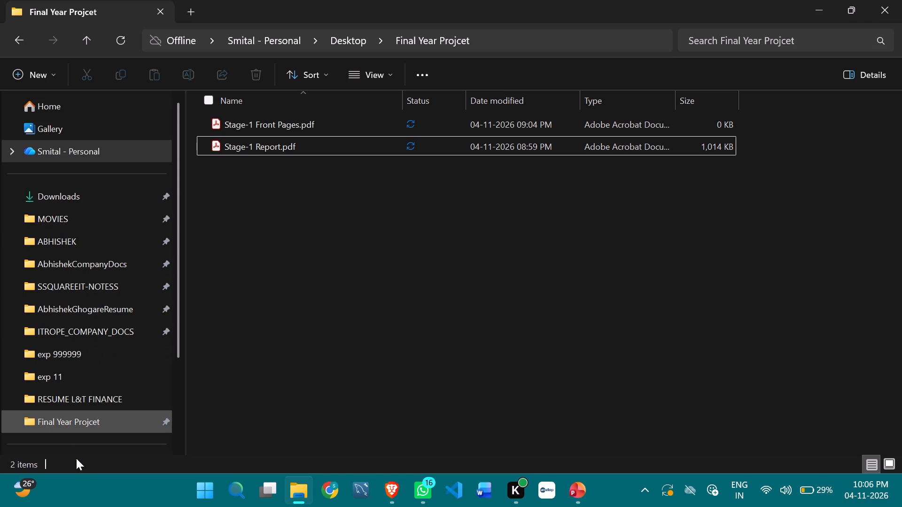
{"action": "scroll", "coordinate": [69, 411], "scroll_direction": "down", "scroll_amount": 7}
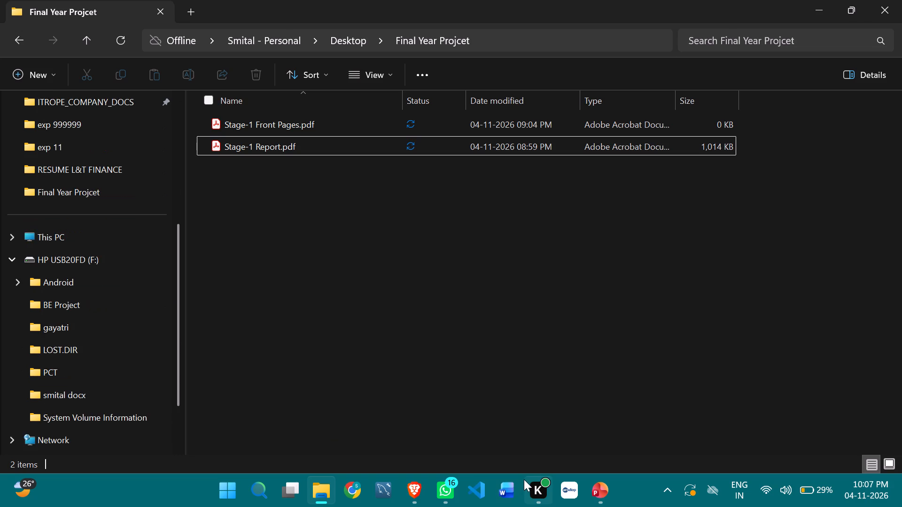
{"action": "left_click", "coordinate": [76, 304]}
{"action": "left_click", "coordinate": [76, 304]}
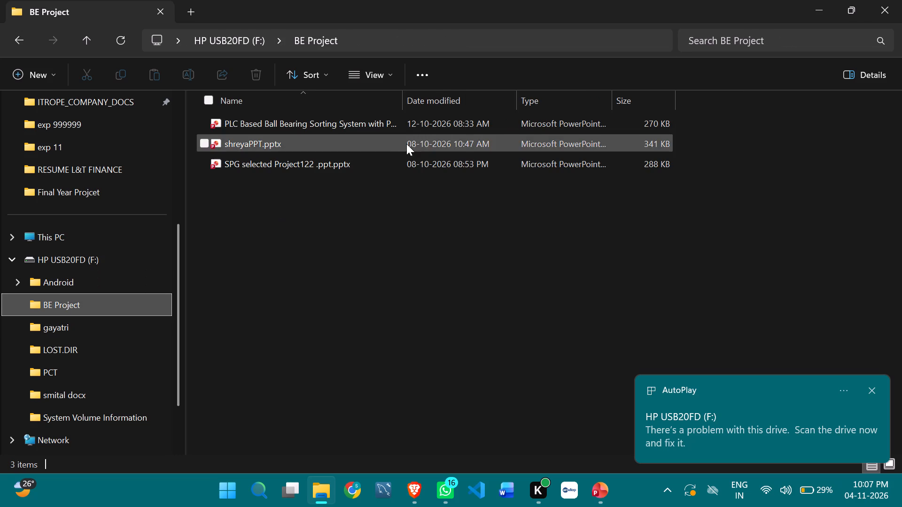
{"action": "double_click", "coordinate": [393, 163]}
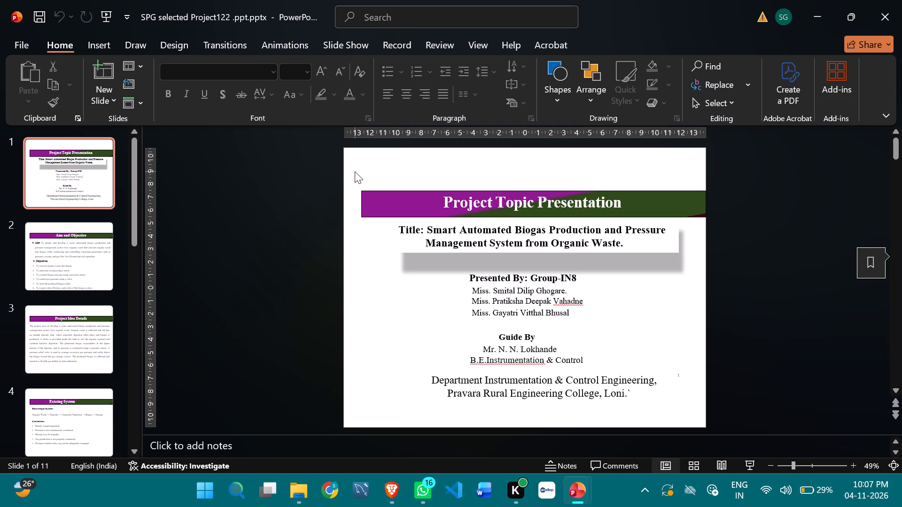
Review the Aim and Objective and Project Idea Details slides.
{"action": "scroll", "coordinate": [478, 190], "scroll_direction": "down", "scroll_amount": 1}
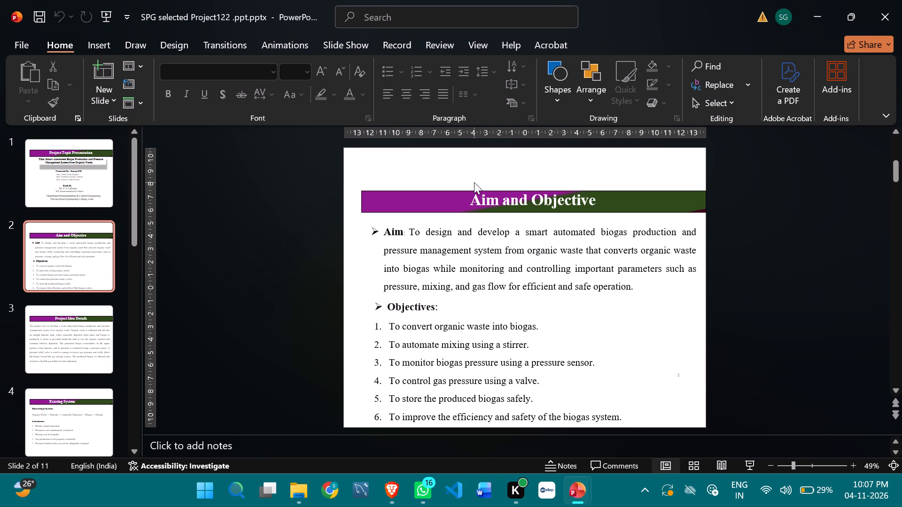
{"action": "scroll", "coordinate": [474, 182], "scroll_direction": "down", "scroll_amount": 1}
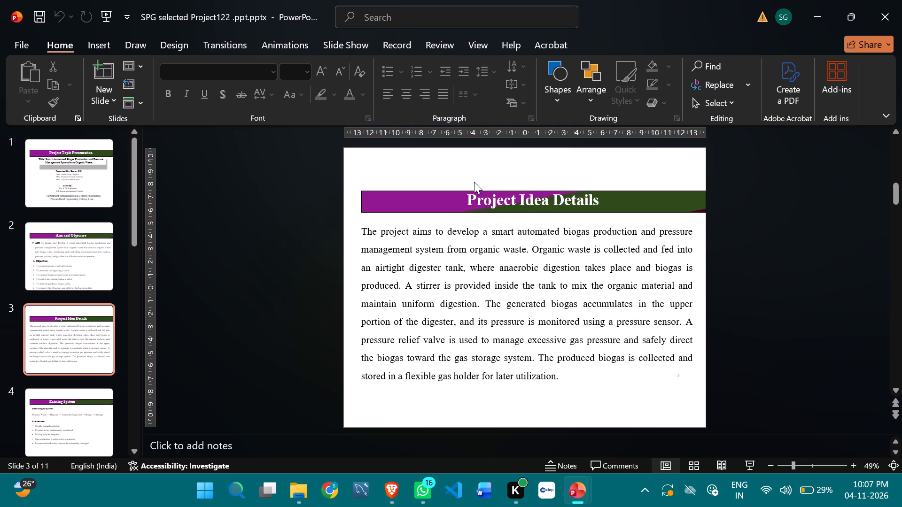
{"action": "scroll", "coordinate": [474, 180], "scroll_direction": "up", "scroll_amount": 1}
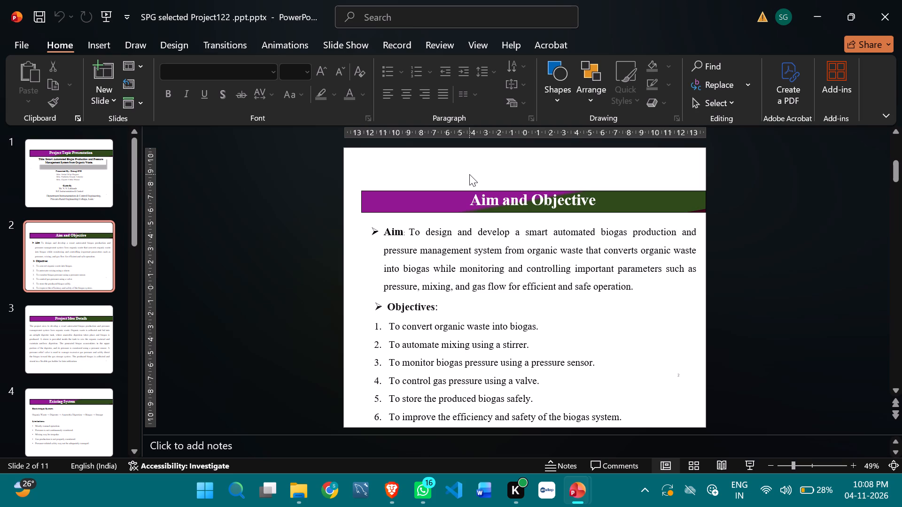
{"action": "scroll", "coordinate": [467, 177], "scroll_direction": "down", "scroll_amount": 1}
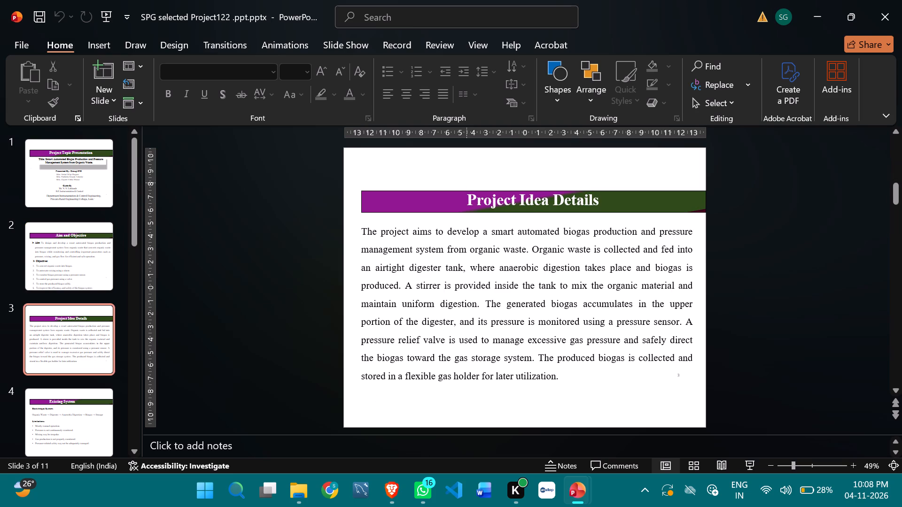
{"action": "scroll", "coordinate": [467, 183], "scroll_direction": "up", "scroll_amount": 1}
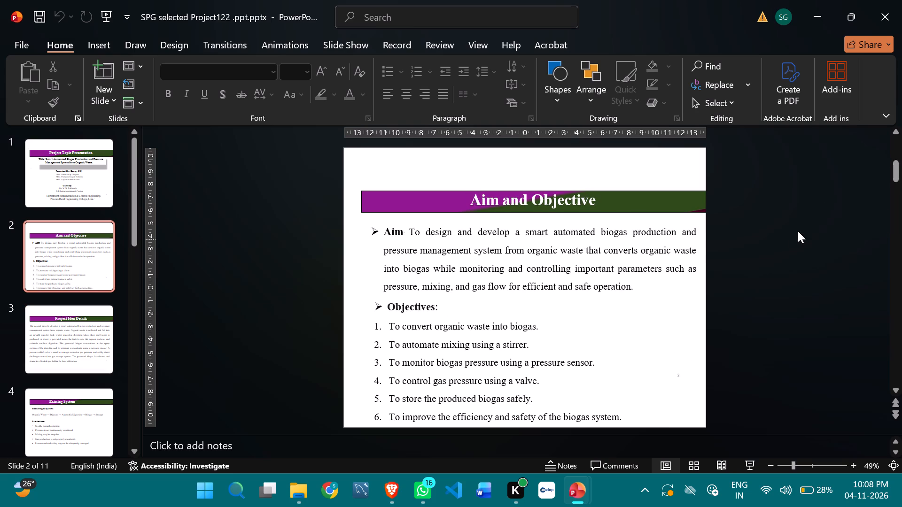
{"action": "left_click_drag", "start_coordinate": [894, 170], "coordinate": [895, 179]}
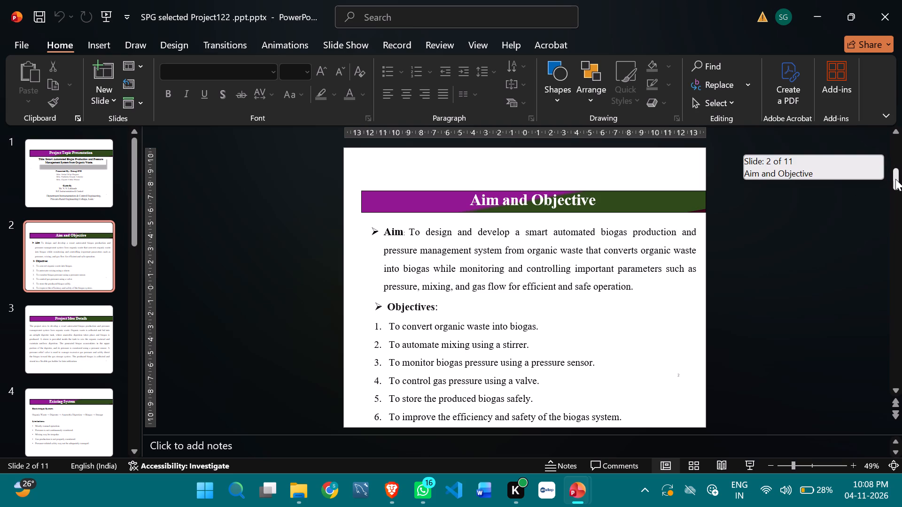
{"action": "left_click_drag", "start_coordinate": [895, 179], "coordinate": [901, 207]}
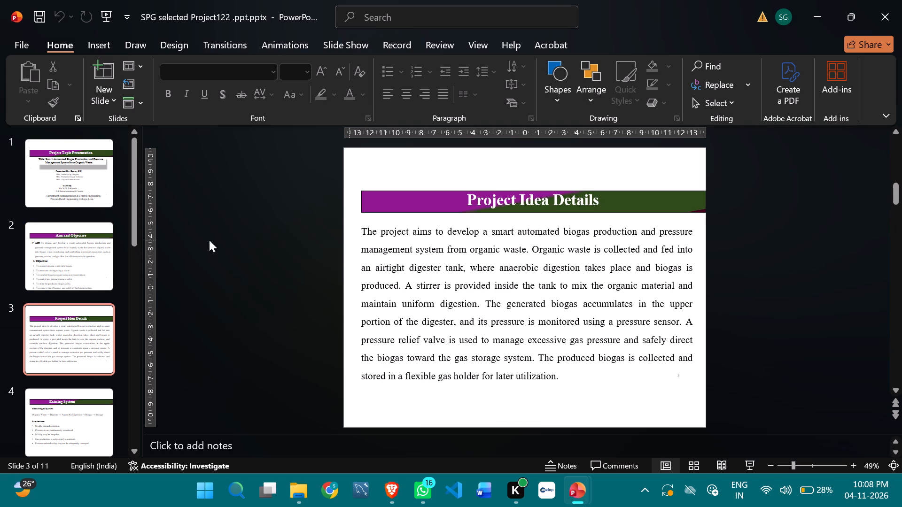
Delete the Existing System and Proposed System slides from the presentation.
{"action": "scroll", "coordinate": [81, 325], "scroll_direction": "down", "scroll_amount": 1}
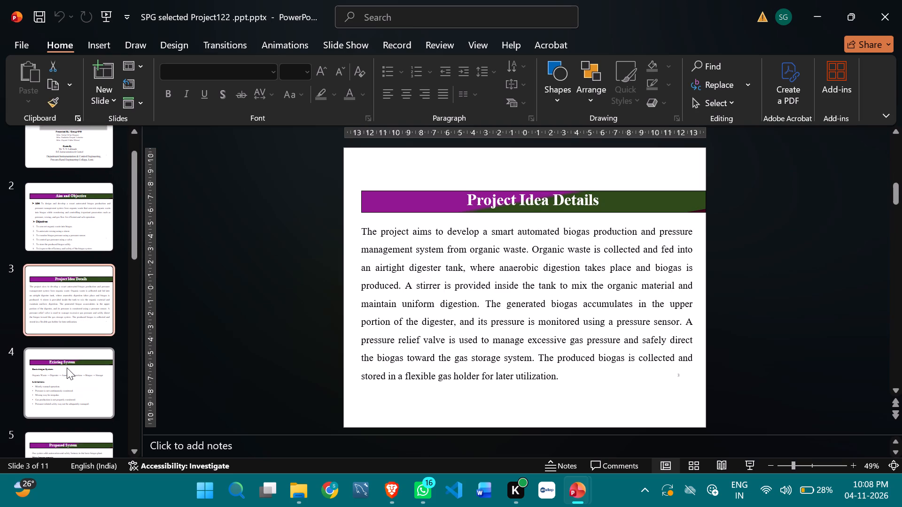
{"action": "scroll", "coordinate": [67, 368], "scroll_direction": "down", "scroll_amount": 1}
{"action": "left_click", "coordinate": [67, 358]}
{"action": "key", "text": "Delete"}
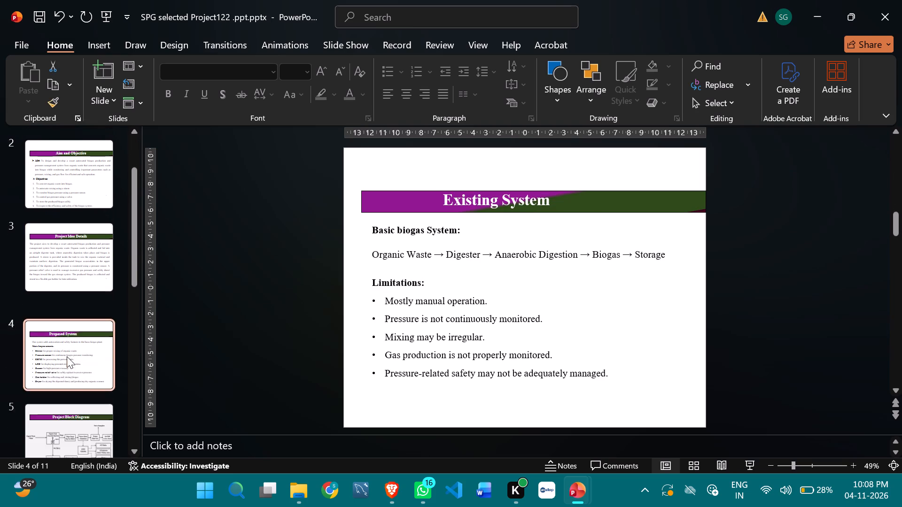
{"action": "key", "text": "Delete"}
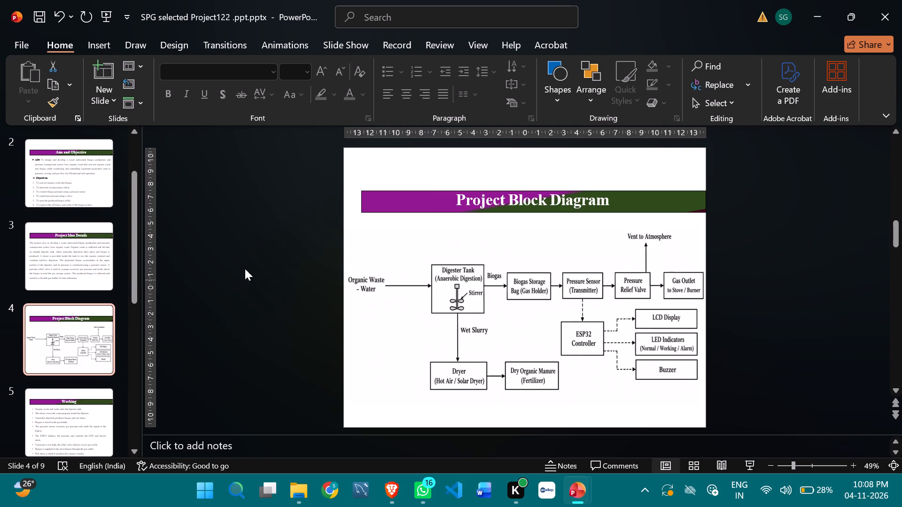
Delete the existing diagram picture from the Project Block Diagram slide.
{"action": "left_click", "coordinate": [481, 337]}
{"action": "key", "text": "BackSpace"}
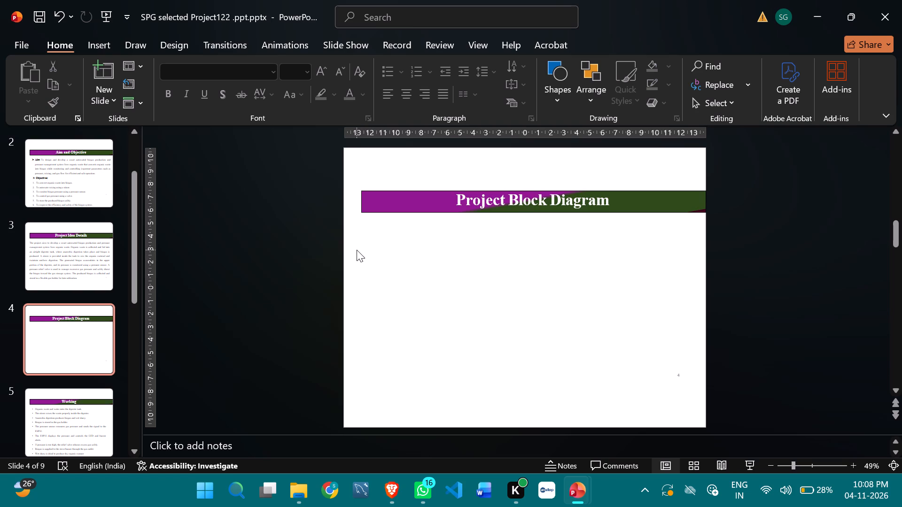
Insert the recent WhatsApp image of the block diagram, dated 2026-11-04 at 8.19, from this device onto the Project Block Diagram slide.
{"action": "left_click", "coordinate": [109, 39]}
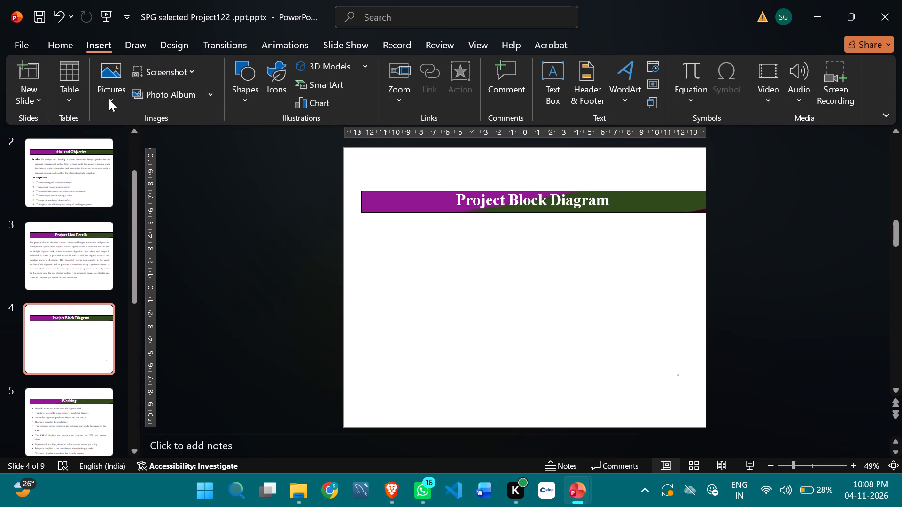
{"action": "left_click", "coordinate": [109, 100]}
{"action": "left_click", "coordinate": [155, 146]}
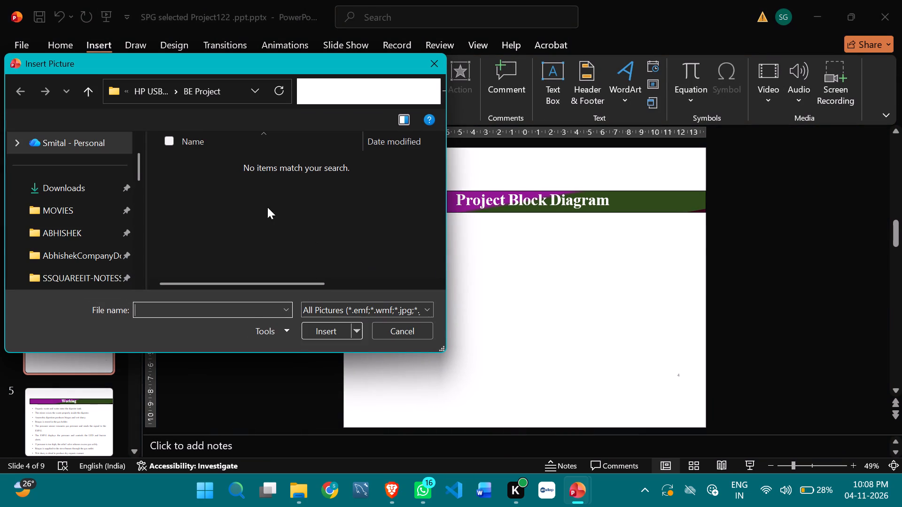
{"action": "scroll", "coordinate": [37, 187], "scroll_direction": "up", "scroll_amount": 3}
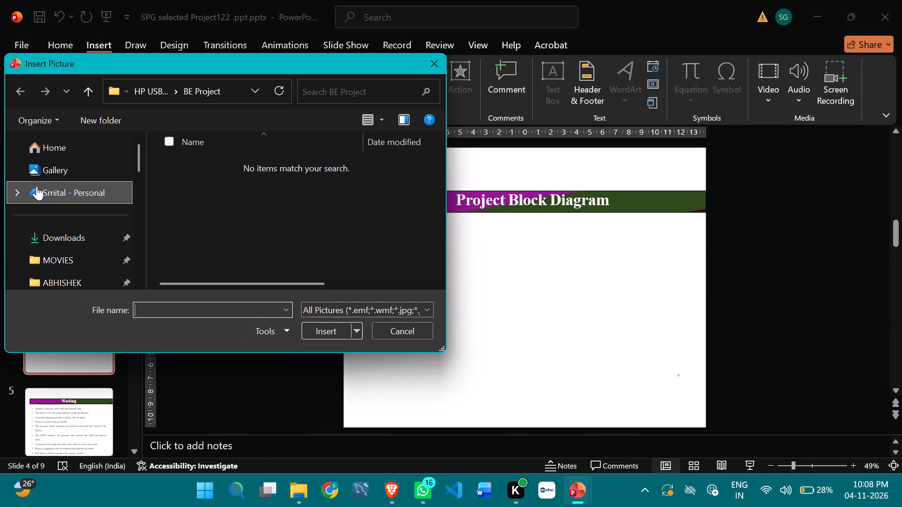
{"action": "scroll", "coordinate": [37, 185], "scroll_direction": "up", "scroll_amount": 2}
{"action": "left_click", "coordinate": [71, 148]}
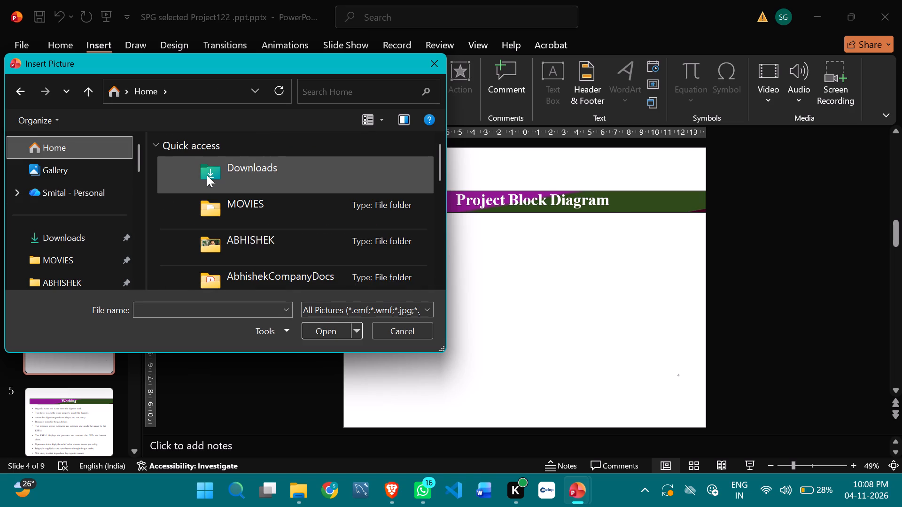
{"action": "scroll", "coordinate": [207, 175], "scroll_direction": "down", "scroll_amount": 2}
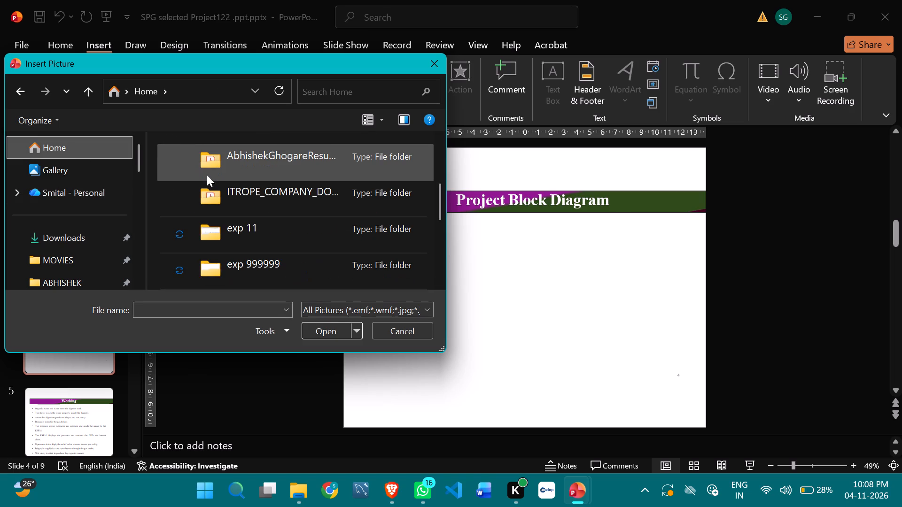
{"action": "scroll", "coordinate": [207, 175], "scroll_direction": "down", "scroll_amount": 3}
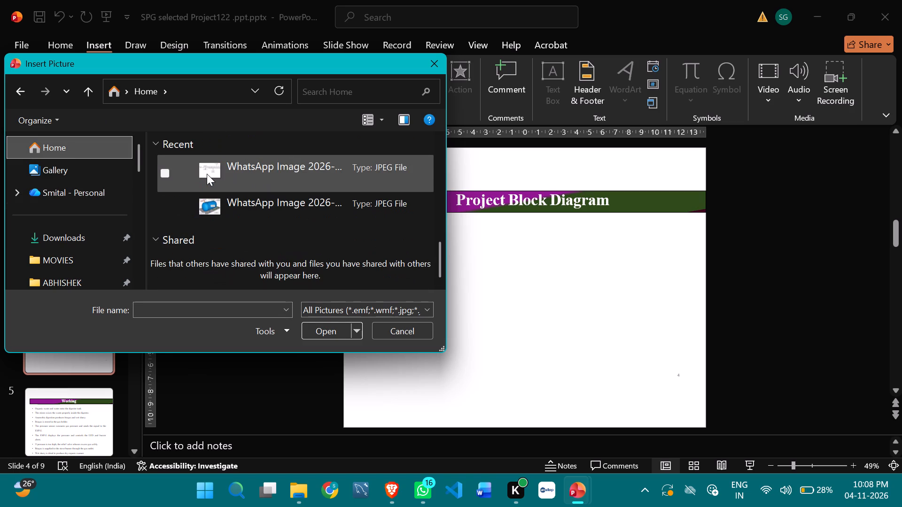
{"action": "left_click", "coordinate": [208, 175]}
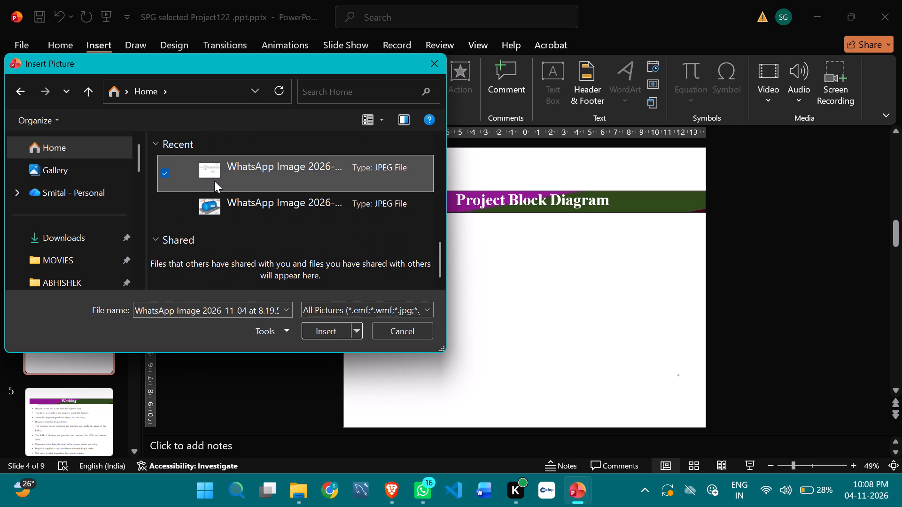
{"action": "left_click", "coordinate": [320, 326]}
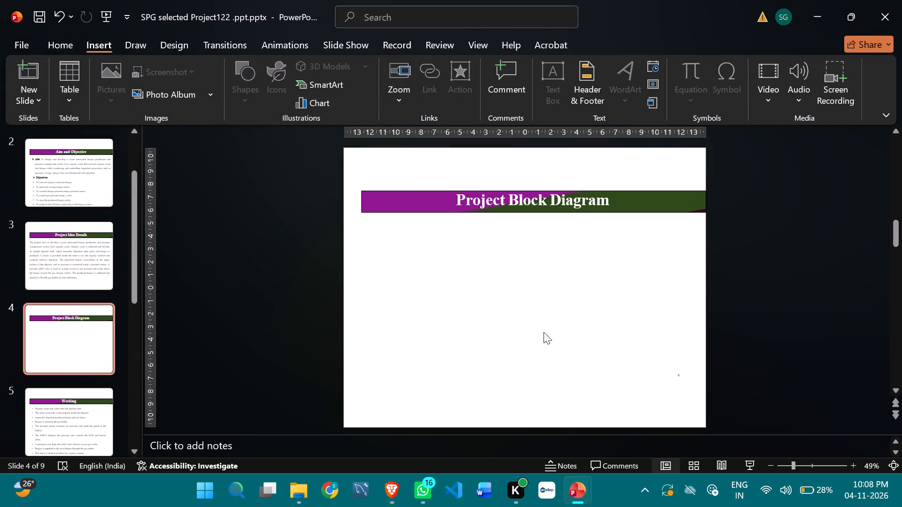
Resize the inserted block diagram picture to about 14.83 cm high by 24.02 cm wide and centre it below the slide title.
{"action": "scroll", "coordinate": [653, 361], "scroll_direction": "up", "scroll_amount": 1}
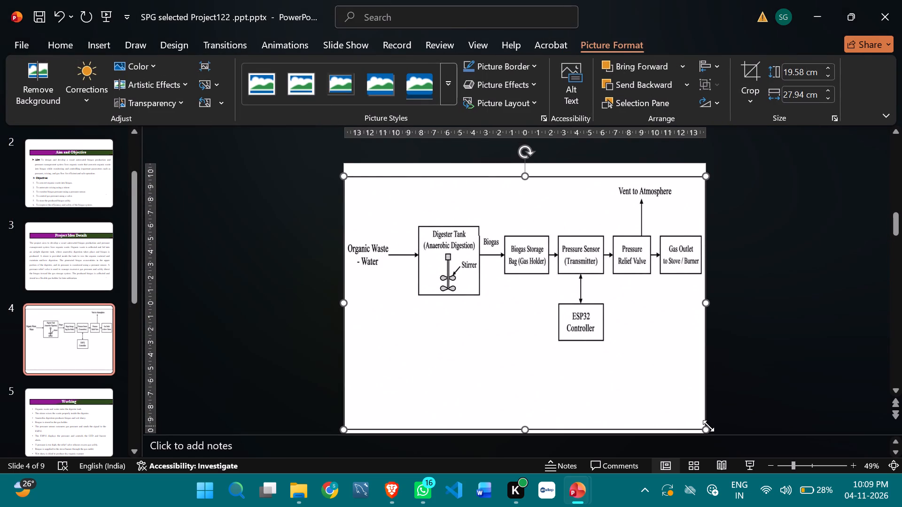
{"action": "left_click_drag", "start_coordinate": [703, 429], "coordinate": [677, 393]}
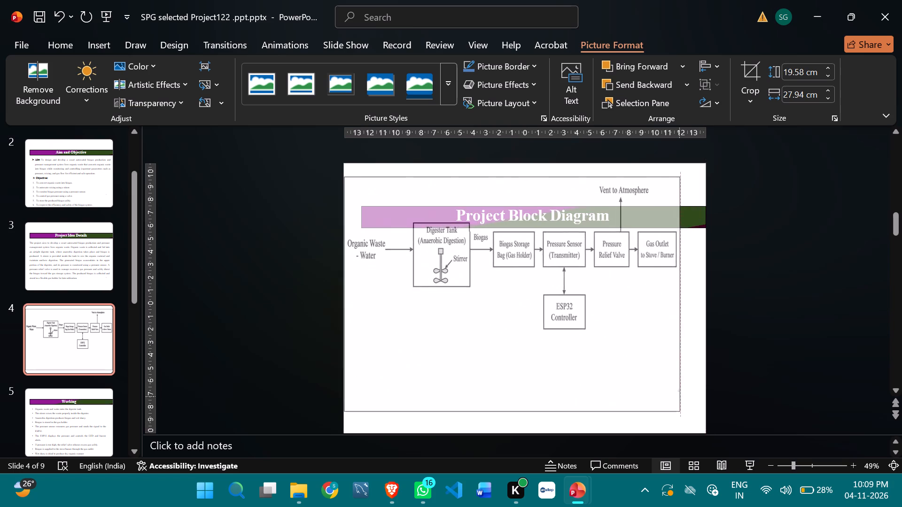
{"action": "left_click_drag", "start_coordinate": [677, 393], "coordinate": [618, 326]}
{"action": "left_click_drag", "start_coordinate": [486, 210], "coordinate": [486, 219]}
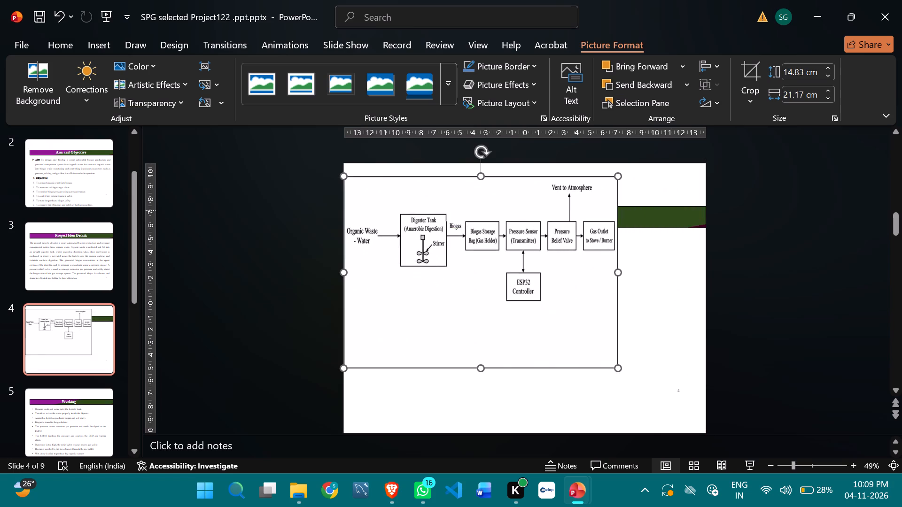
{"action": "left_click_drag", "start_coordinate": [486, 219], "coordinate": [527, 285]}
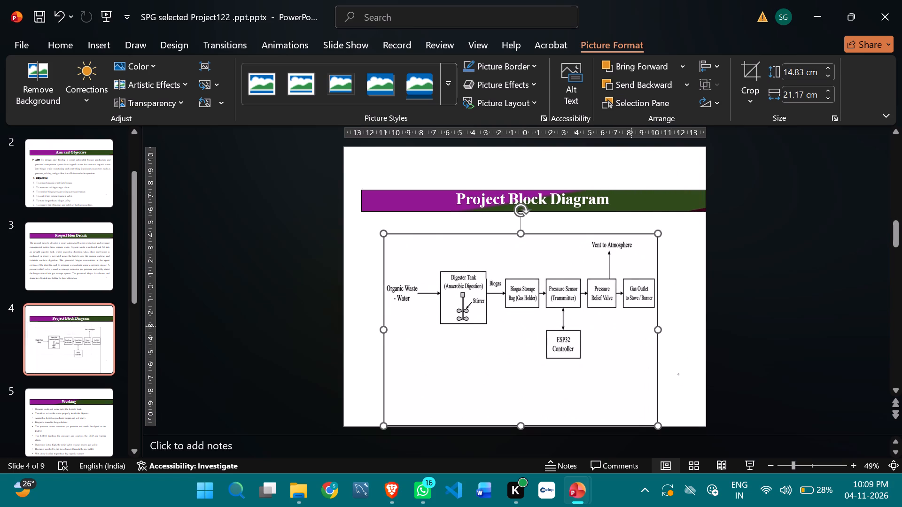
{"action": "left_click_drag", "start_coordinate": [659, 329], "coordinate": [694, 318]}
{"action": "left_click_drag", "start_coordinate": [621, 313], "coordinate": [614, 298]}
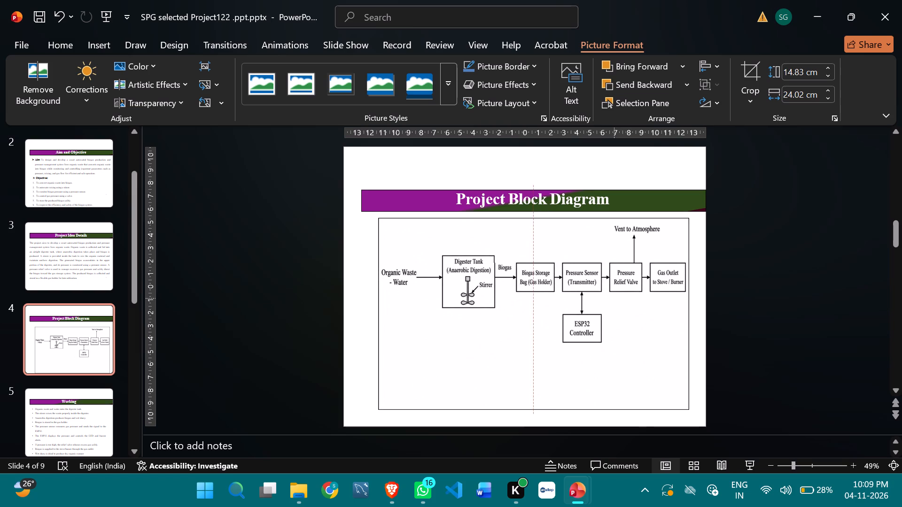
{"action": "left_click_drag", "start_coordinate": [614, 298], "coordinate": [608, 304]}
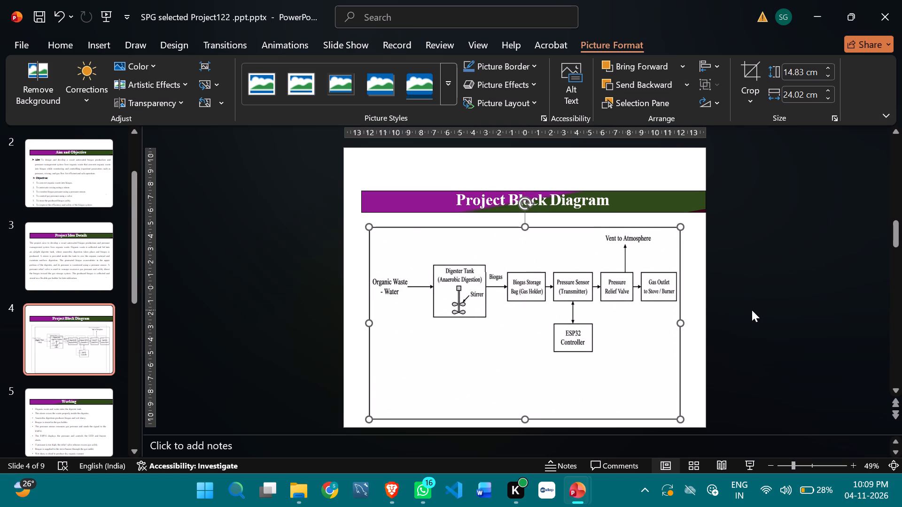
{"action": "left_click", "coordinate": [753, 310]}
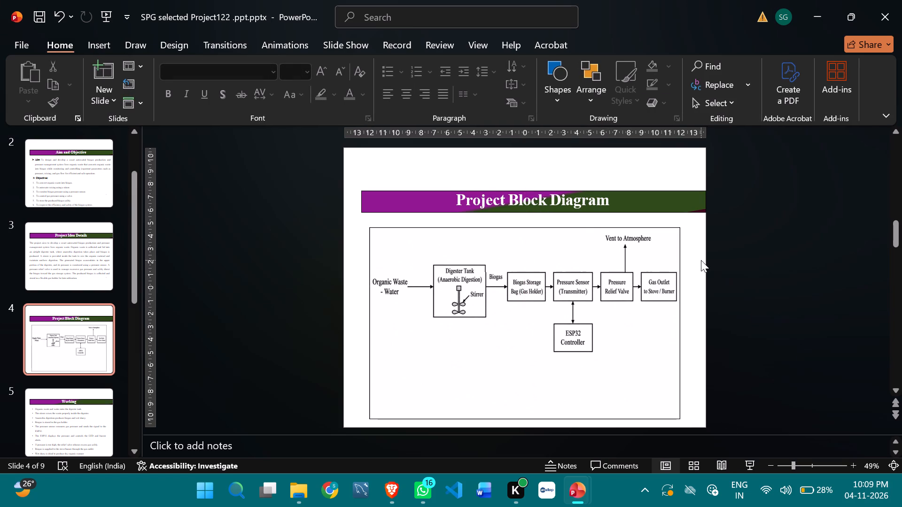
{"action": "left_click", "coordinate": [762, 255]}
Delete the last bullet, "Wet slurry is dried to produce dry organic manure", from the Working slide.
{"action": "scroll", "coordinate": [53, 298], "scroll_direction": "down", "scroll_amount": 2}
{"action": "left_click", "coordinate": [57, 324]}
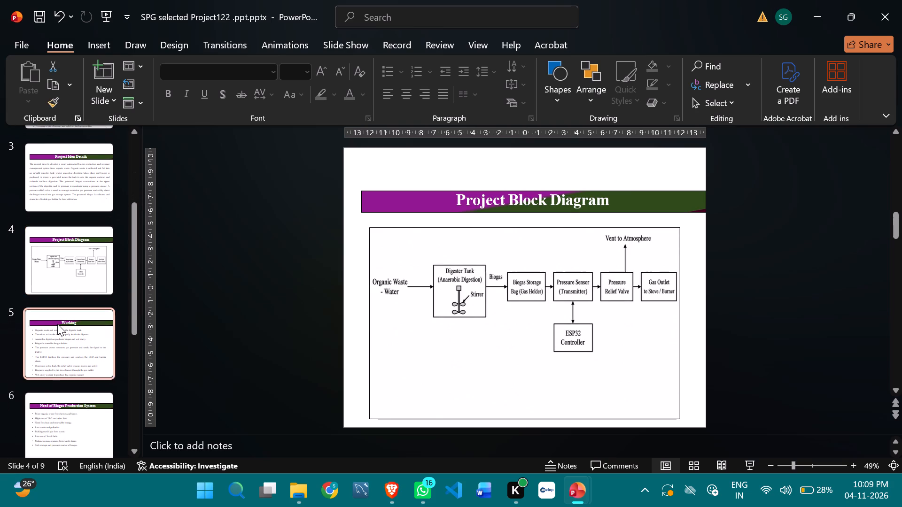
{"action": "scroll", "coordinate": [58, 319], "scroll_direction": "down", "scroll_amount": 1}
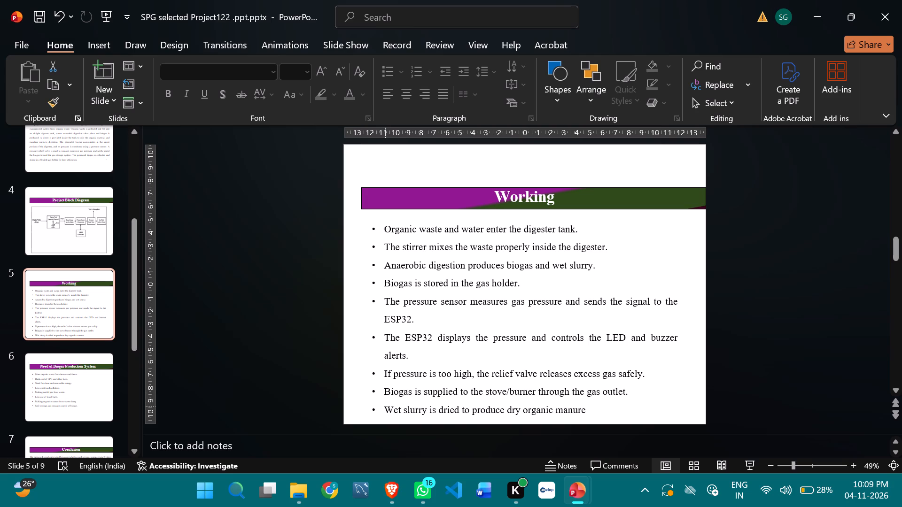
{"action": "left_click_drag", "start_coordinate": [392, 411], "coordinate": [604, 411]}
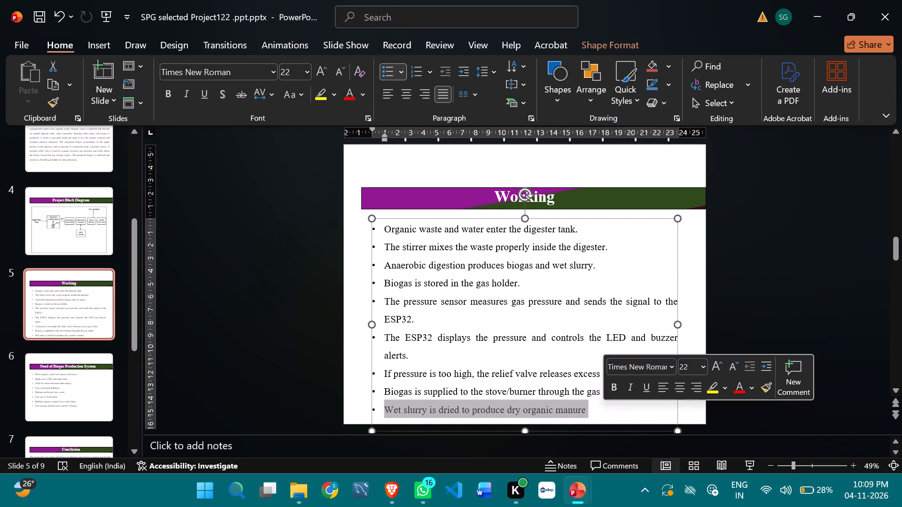
{"action": "key", "text": "BackSpace"}
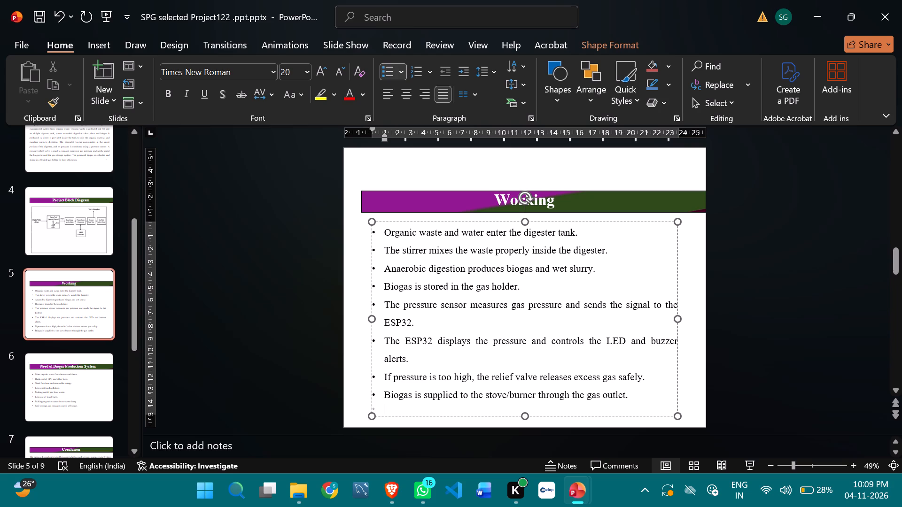
Review the Need of Biogas Production System, Conclusion and References slides, and recheck the Working and Project Block Diagram slides.
{"action": "scroll", "coordinate": [48, 352], "scroll_direction": "down", "scroll_amount": 1}
{"action": "left_click", "coordinate": [48, 358]}
{"action": "scroll", "coordinate": [49, 358], "scroll_direction": "down", "scroll_amount": 3}
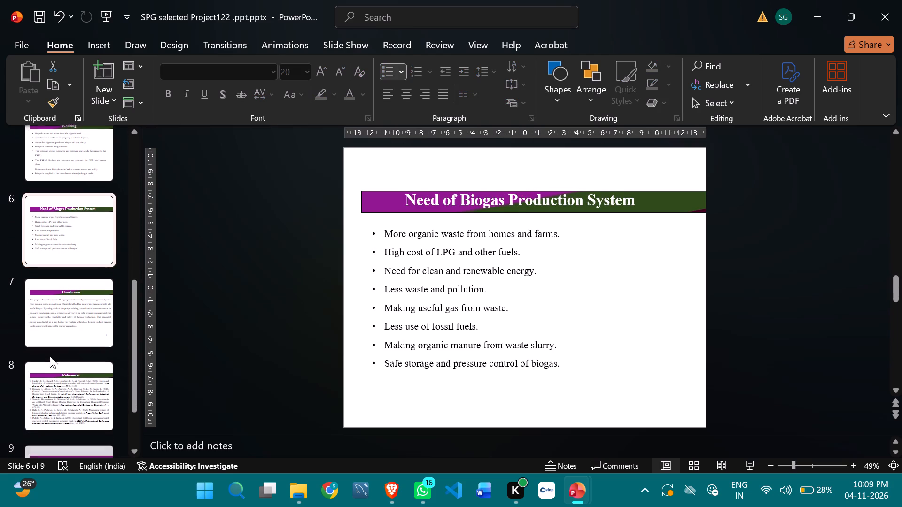
{"action": "left_click", "coordinate": [70, 312]}
{"action": "scroll", "coordinate": [70, 312], "scroll_direction": "down", "scroll_amount": 1}
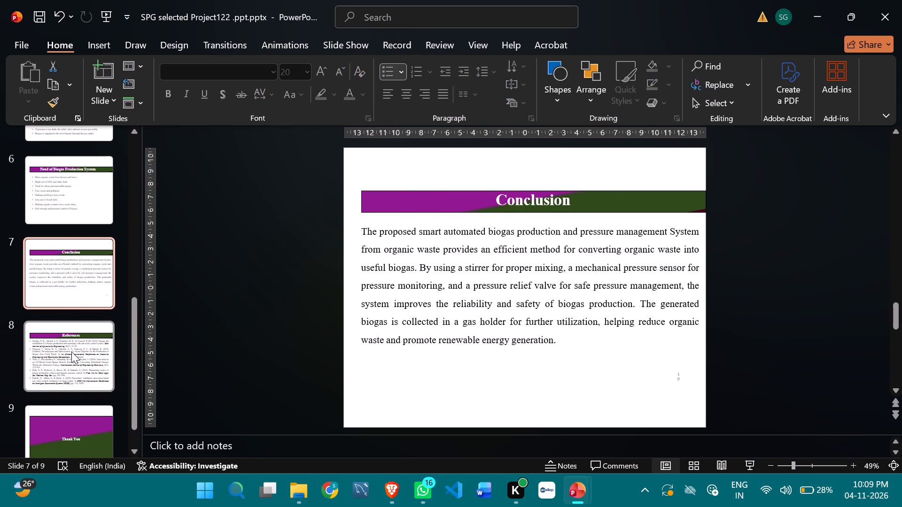
{"action": "left_click", "coordinate": [71, 352]}
{"action": "scroll", "coordinate": [72, 351], "scroll_direction": "up", "scroll_amount": 5}
{"action": "left_click", "coordinate": [70, 321]}
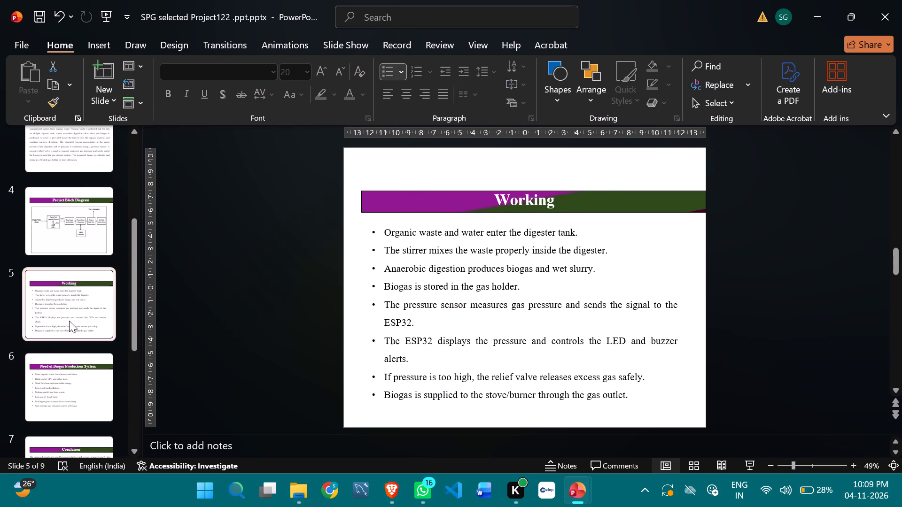
{"action": "scroll", "coordinate": [69, 321], "scroll_direction": "up", "scroll_amount": 2}
{"action": "left_click", "coordinate": [69, 320]}
{"action": "scroll", "coordinate": [69, 320], "scroll_direction": "up", "scroll_amount": 2}
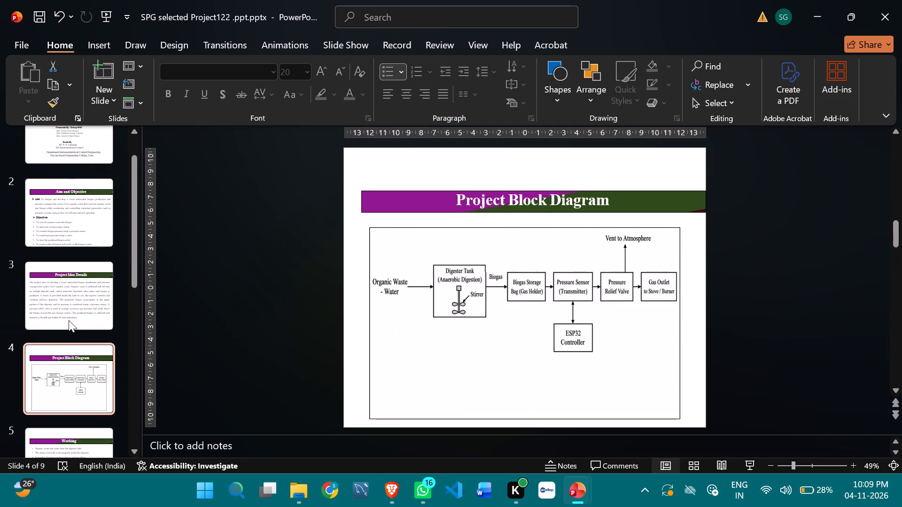
{"action": "scroll", "coordinate": [69, 320], "scroll_direction": "up", "scroll_amount": 1}
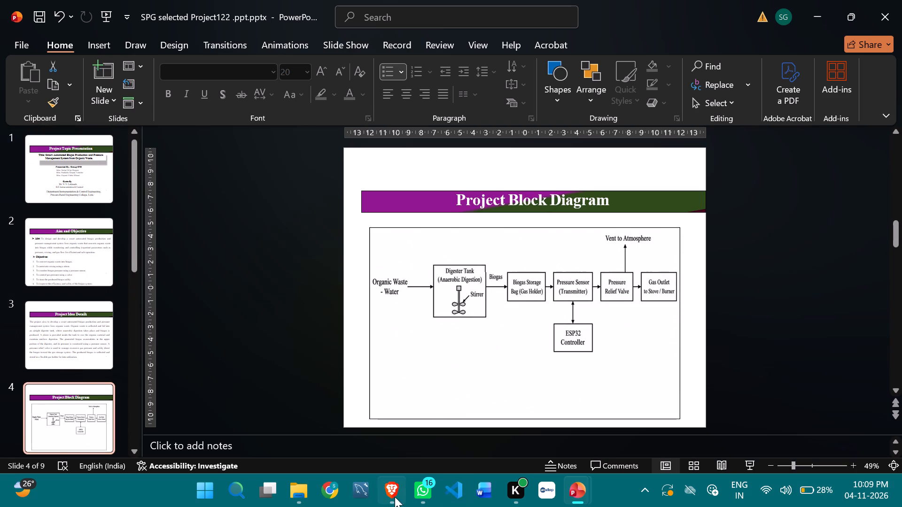
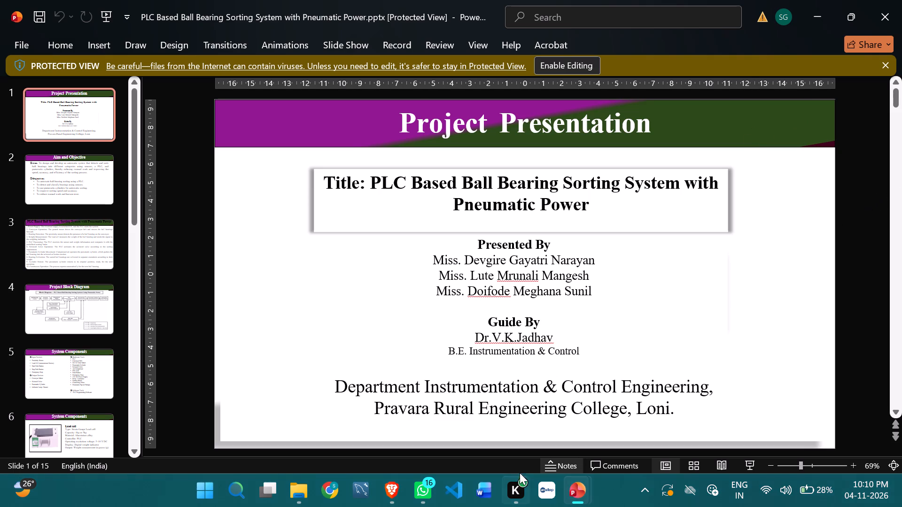
Look through the PLC Based Ball Bearing Sorting System presentation from the title slide to the System Components slides.
{"action": "scroll", "coordinate": [355, 353], "scroll_direction": "down", "scroll_amount": 3}
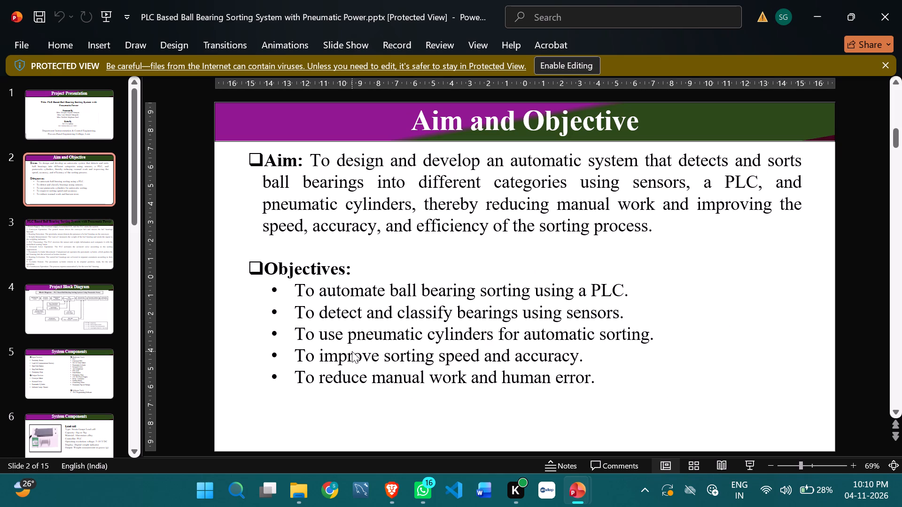
{"action": "scroll", "coordinate": [352, 351], "scroll_direction": "down", "scroll_amount": 2}
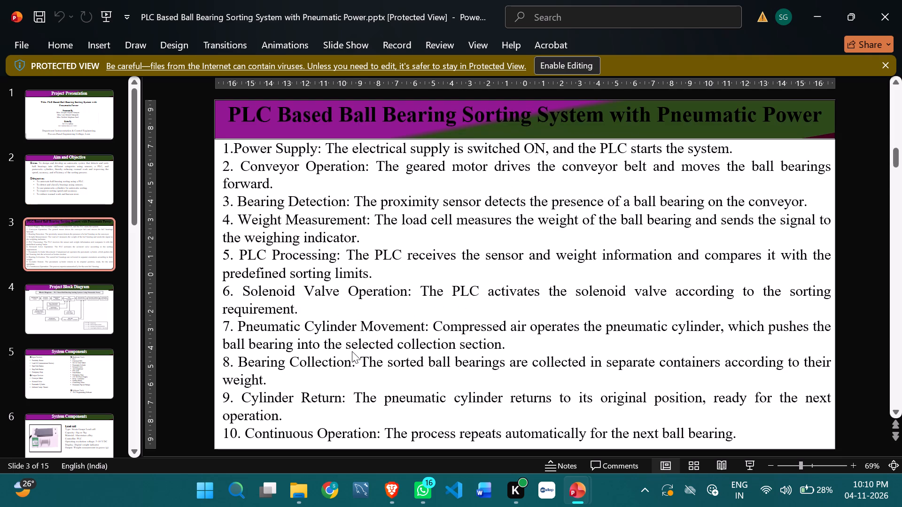
{"action": "scroll", "coordinate": [352, 351], "scroll_direction": "down", "scroll_amount": 5}
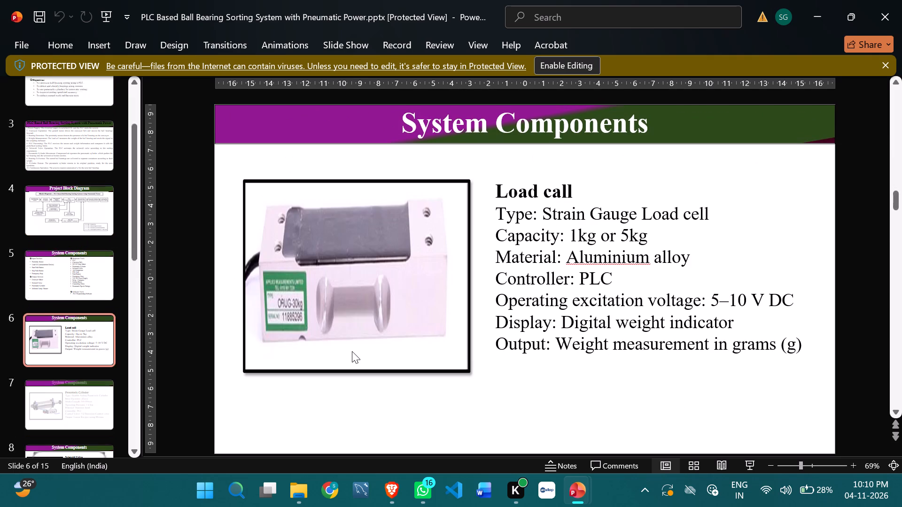
{"action": "scroll", "coordinate": [352, 351], "scroll_direction": "up", "scroll_amount": 1}
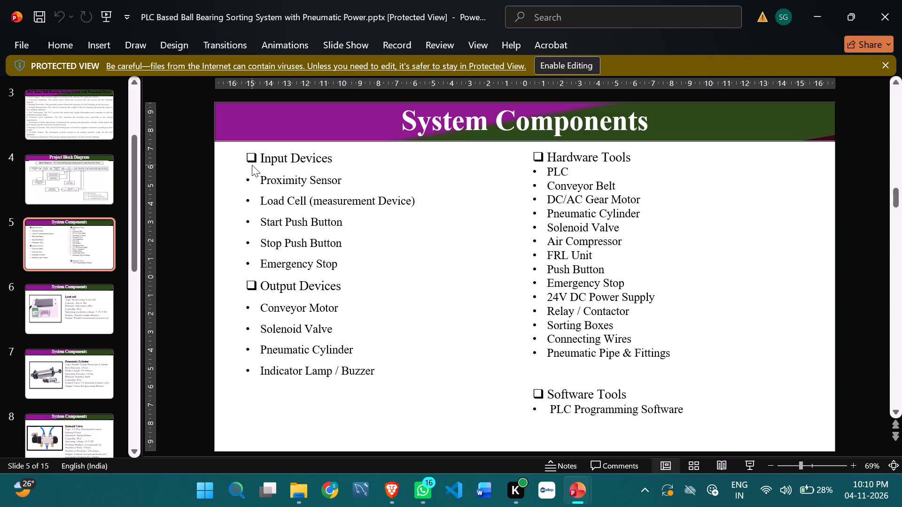
{"action": "left_click", "coordinate": [564, 65]}
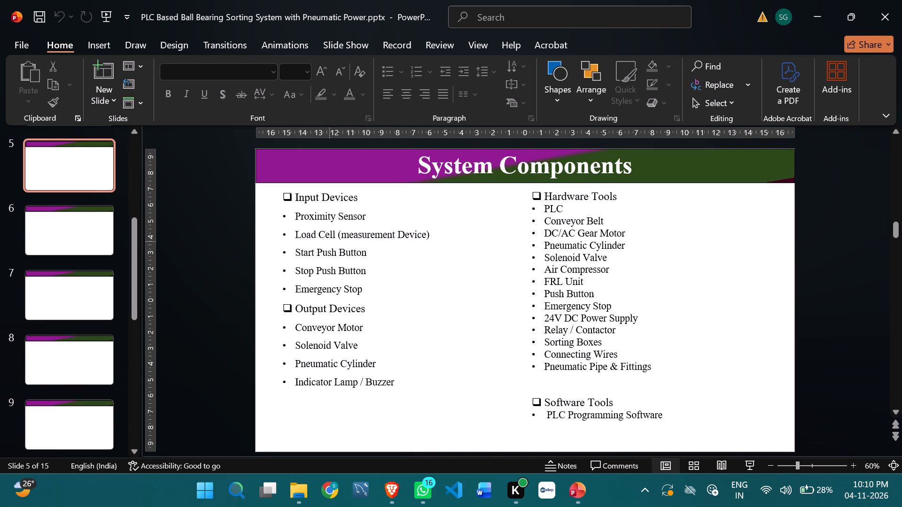
{"action": "left_click_drag", "start_coordinate": [296, 200], "coordinate": [365, 200]}
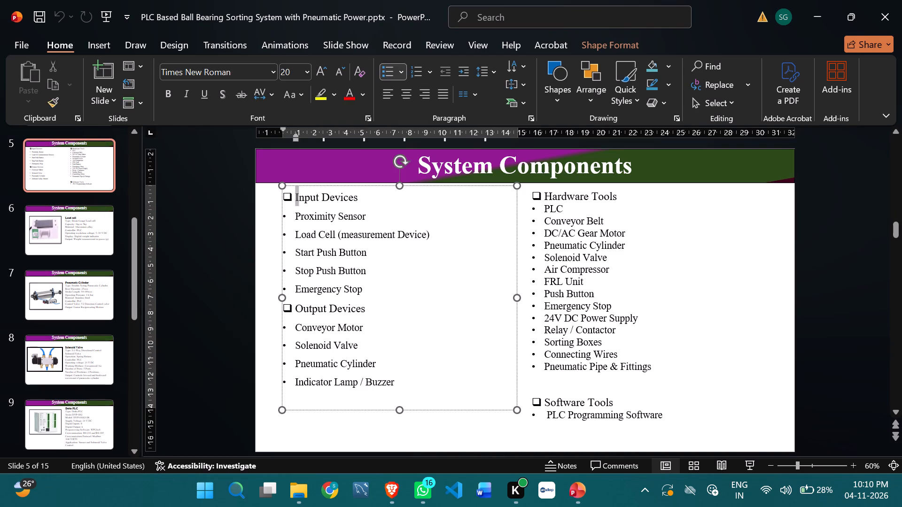
{"action": "left_click_drag", "start_coordinate": [365, 200], "coordinate": [680, 406]}
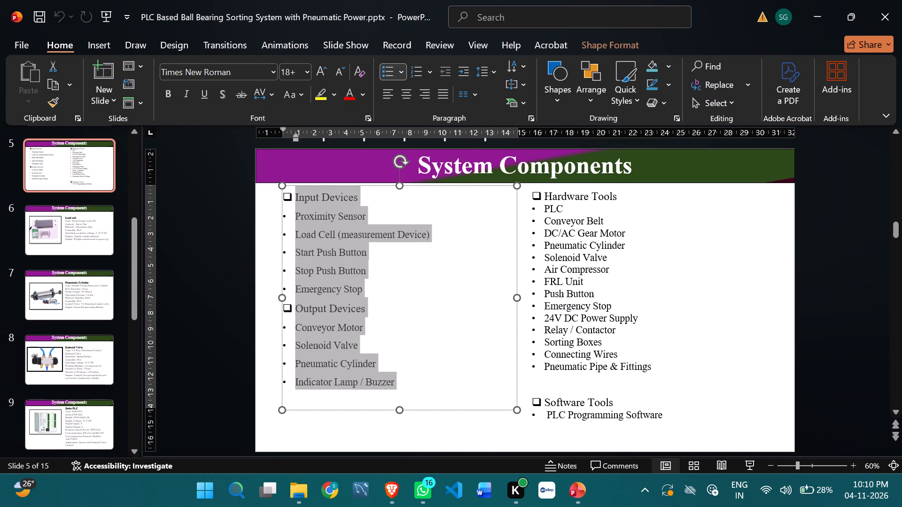
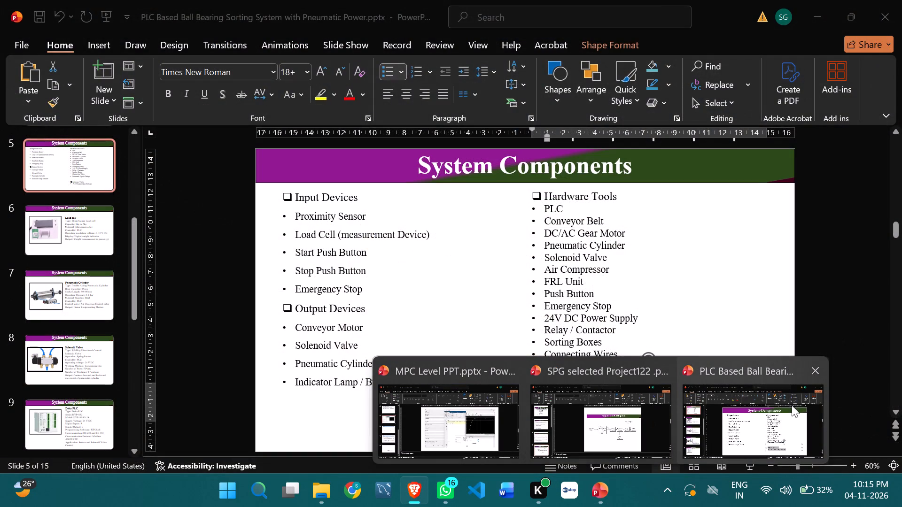
In the PLC Based Ball Bearing PowerPoint presentation, replace the Input and Output Devices text on the System Components slide with the copied ChatGPT list.
{"action": "left_click", "coordinate": [790, 410]}
{"action": "scroll", "coordinate": [106, 257], "scroll_direction": "up", "scroll_amount": 8}
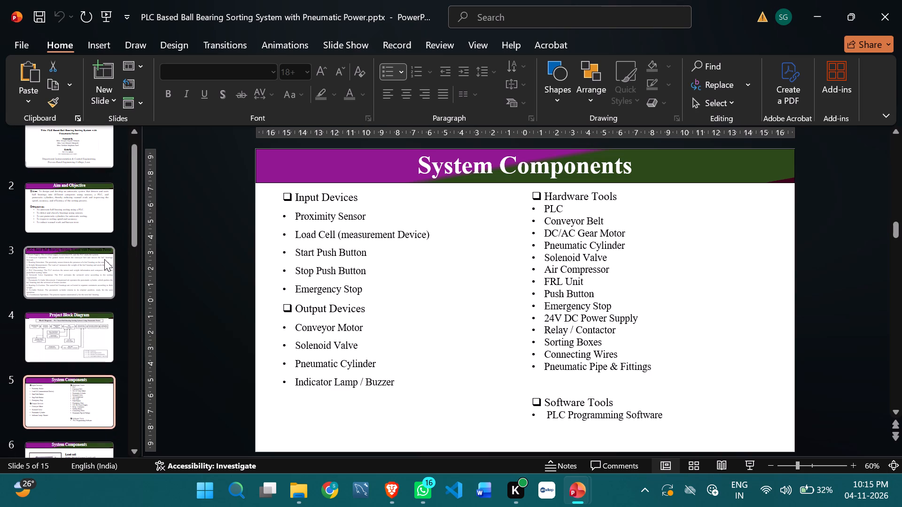
{"action": "scroll", "coordinate": [104, 259], "scroll_direction": "up", "scroll_amount": 1}
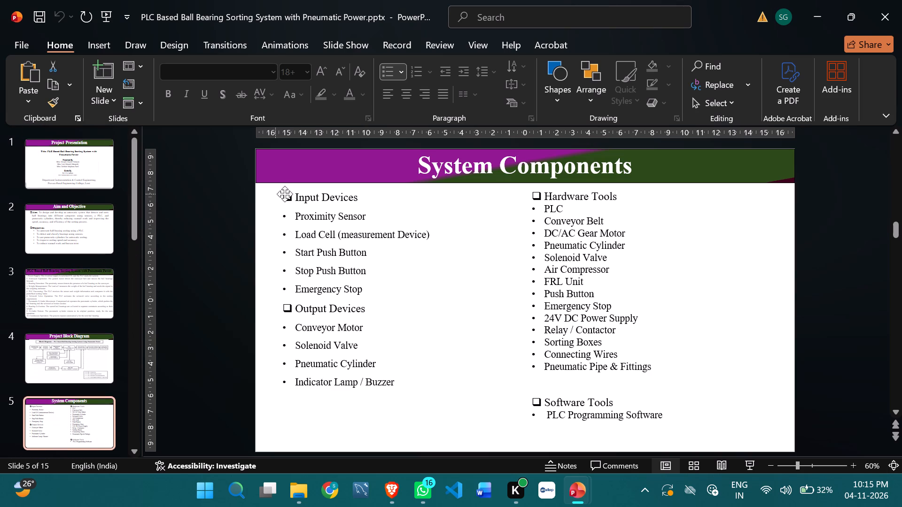
{"action": "left_click", "coordinate": [295, 218]}
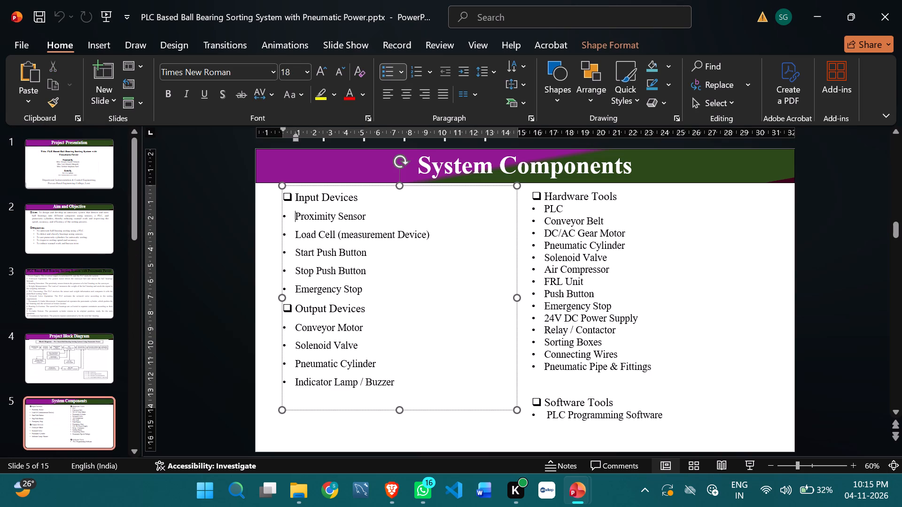
{"action": "left_click_drag", "start_coordinate": [294, 200], "coordinate": [412, 383]}
{"action": "key", "text": "ctrl+v"}
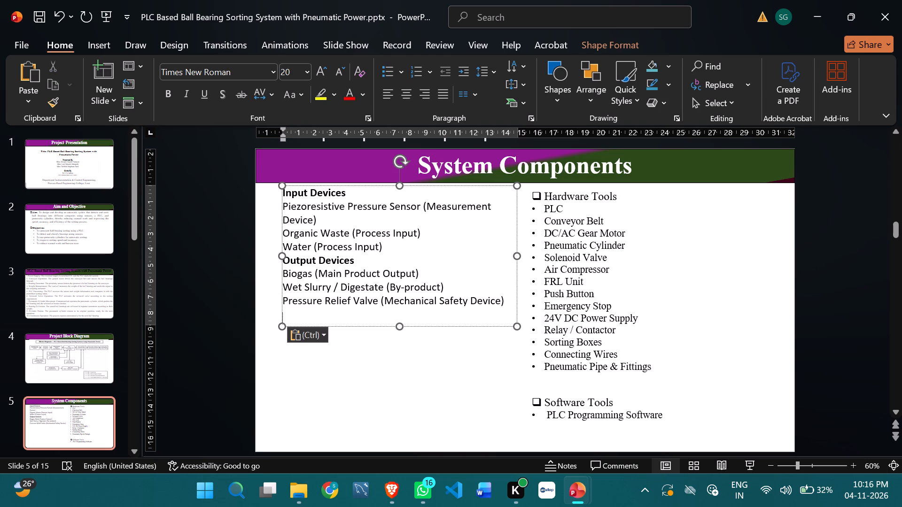
Set the font of the whole pasted Input Devices and Output Devices list to Times New Roman.
{"action": "left_click_drag", "start_coordinate": [284, 190], "coordinate": [316, 190]}
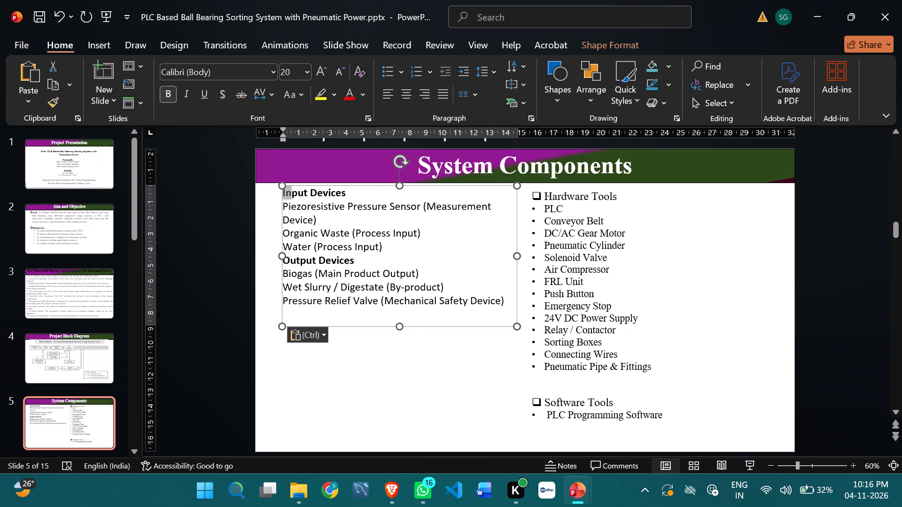
{"action": "left_click_drag", "start_coordinate": [316, 190], "coordinate": [505, 304]}
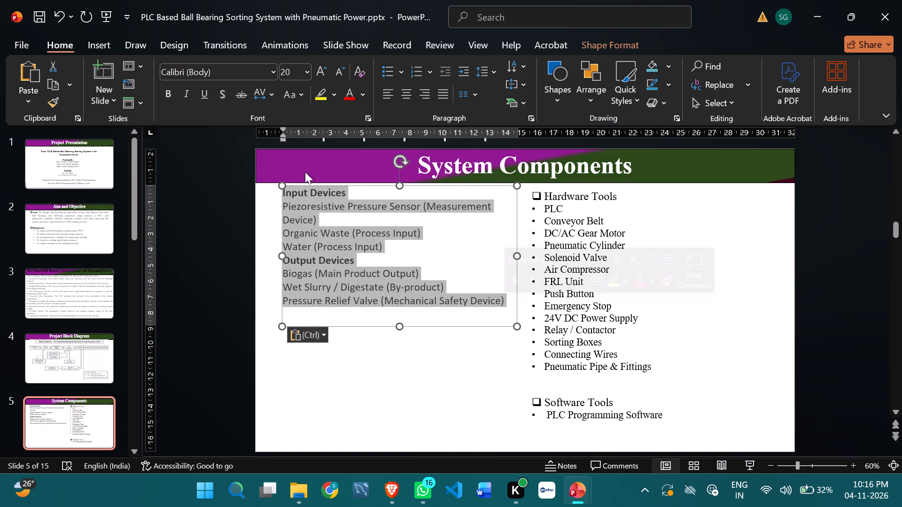
{"action": "left_click", "coordinate": [270, 72]}
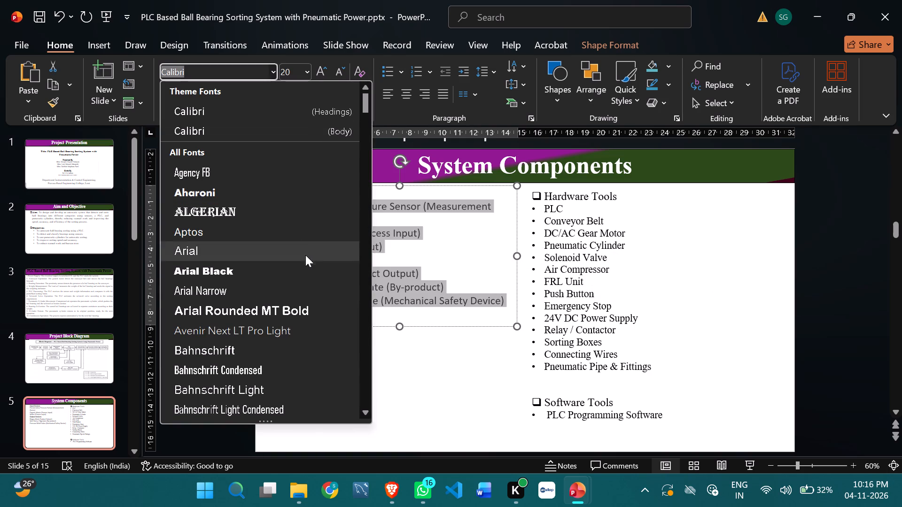
{"action": "type", "text": "ti"}
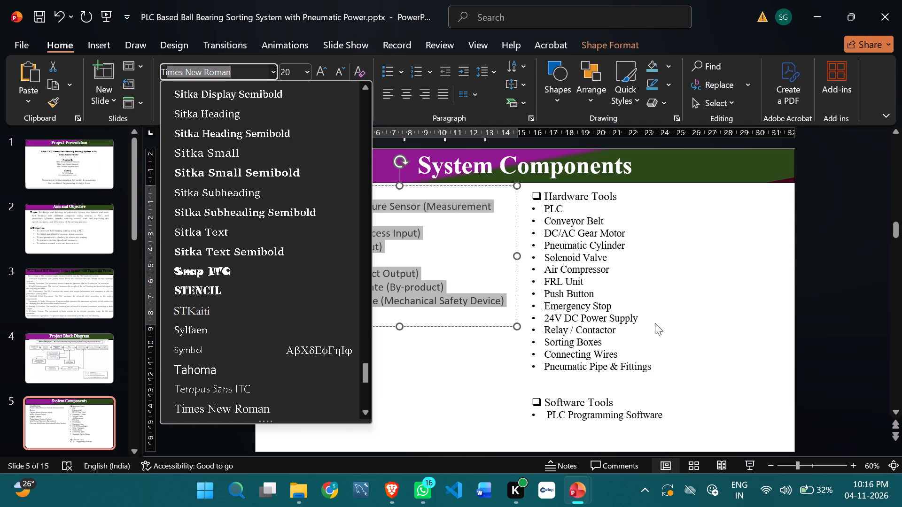
{"action": "left_click", "coordinate": [305, 70]}
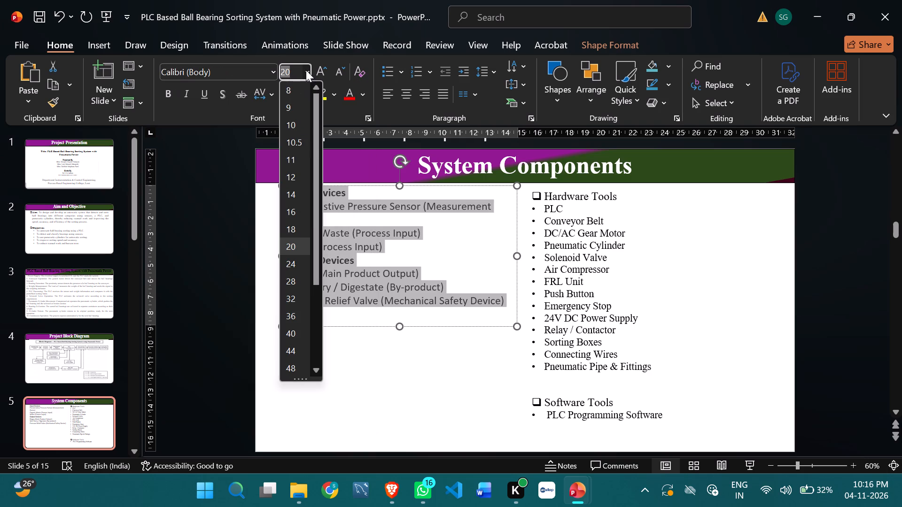
{"action": "left_click", "coordinate": [276, 73]}
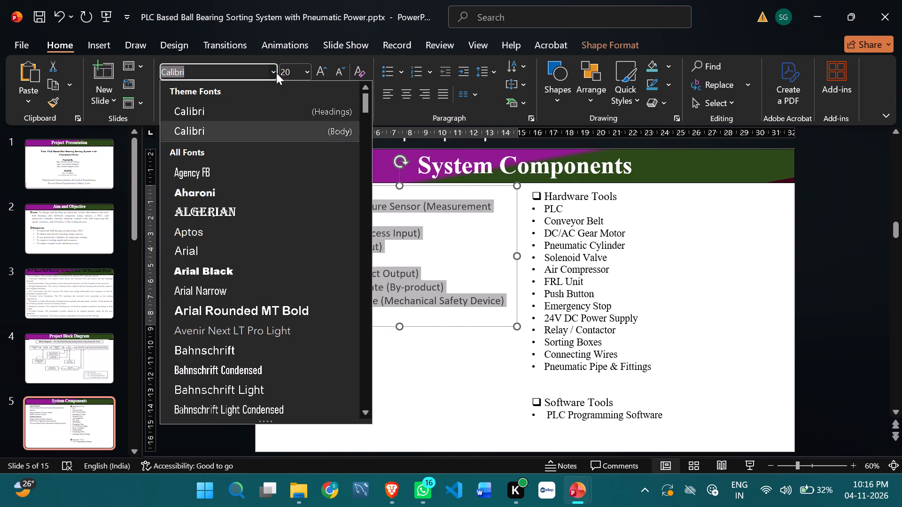
{"action": "type", "text": "ti"}
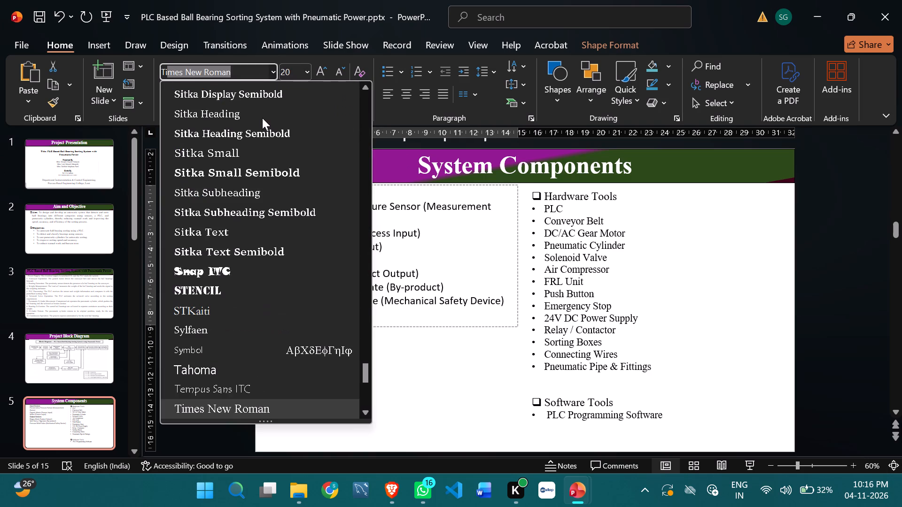
{"action": "key", "text": "Return"}
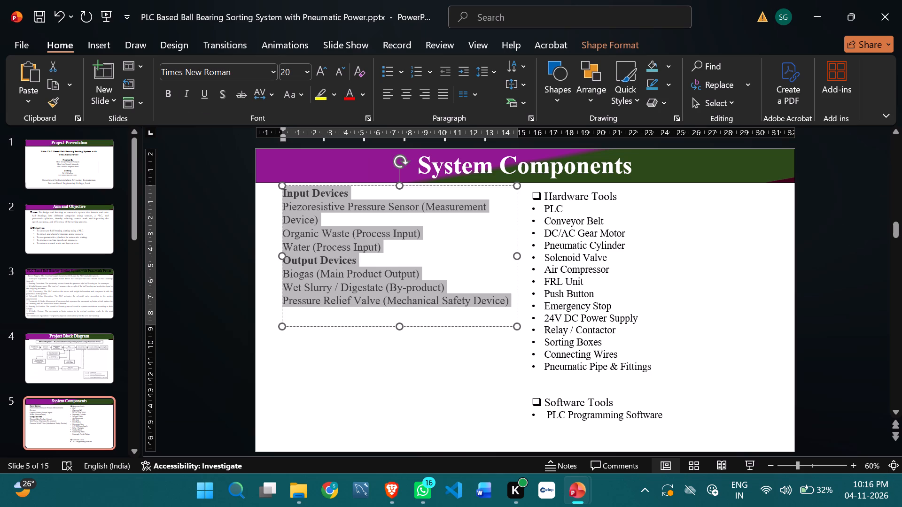
Extend the input/output devices text box downward and set its text to 1.5 line spacing.
{"action": "left_click_drag", "start_coordinate": [402, 328], "coordinate": [417, 419]}
{"action": "left_click", "coordinate": [357, 336]}
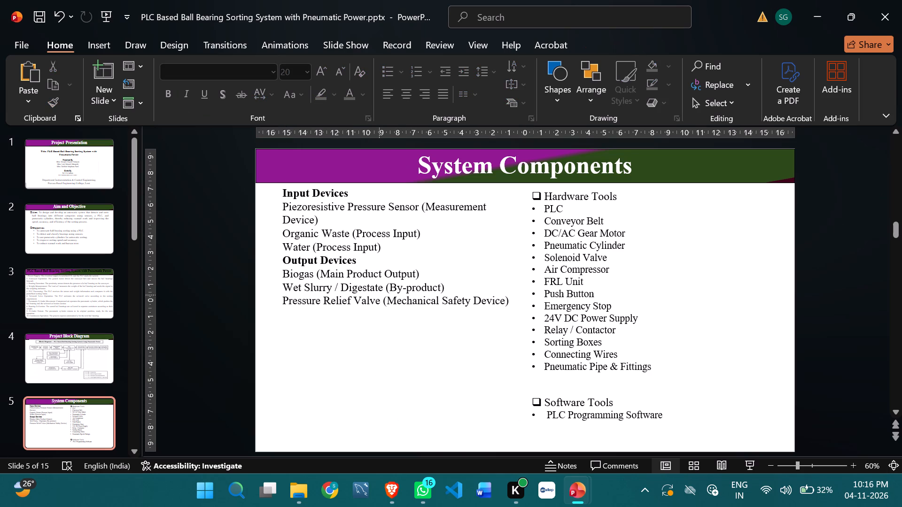
{"action": "left_click", "coordinate": [285, 195]}
{"action": "left_click_drag", "start_coordinate": [284, 195], "coordinate": [516, 310]}
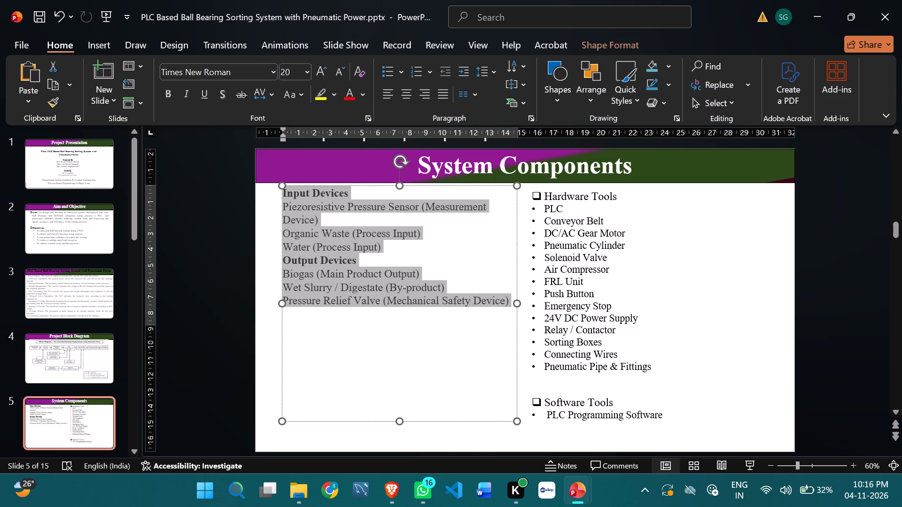
{"action": "left_click_drag", "start_coordinate": [516, 310], "coordinate": [517, 310]}
{"action": "left_click", "coordinate": [491, 74]}
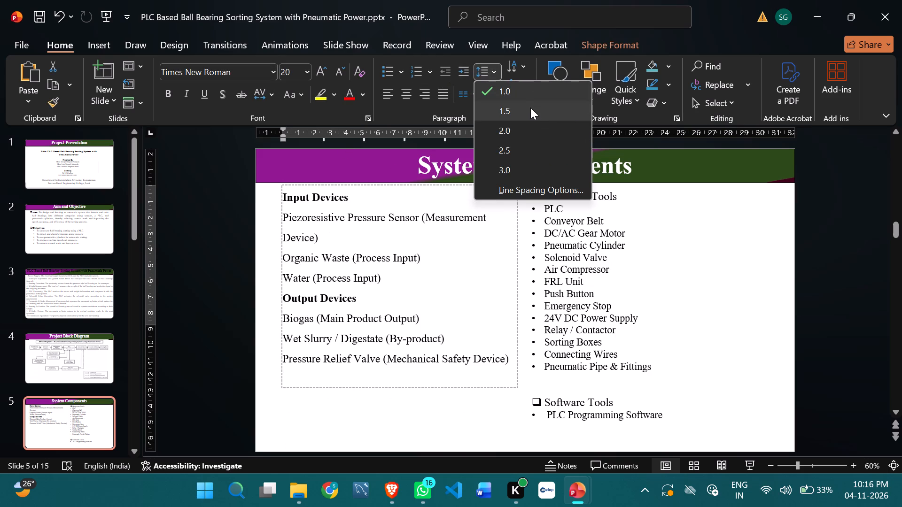
{"action": "left_click", "coordinate": [531, 111]}
Insert a blank line between "Water (Process Input)" and the Output Devices heading.
{"action": "left_click", "coordinate": [426, 282]}
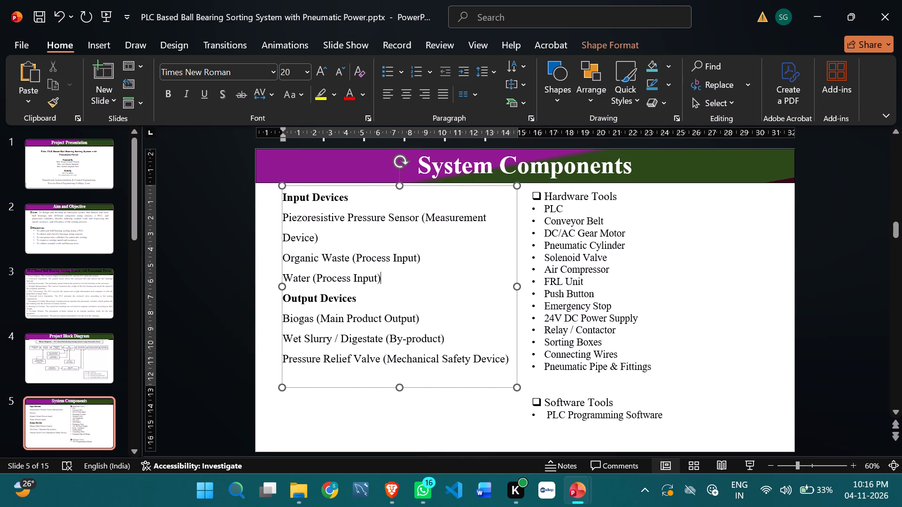
{"action": "key", "text": "Return"}
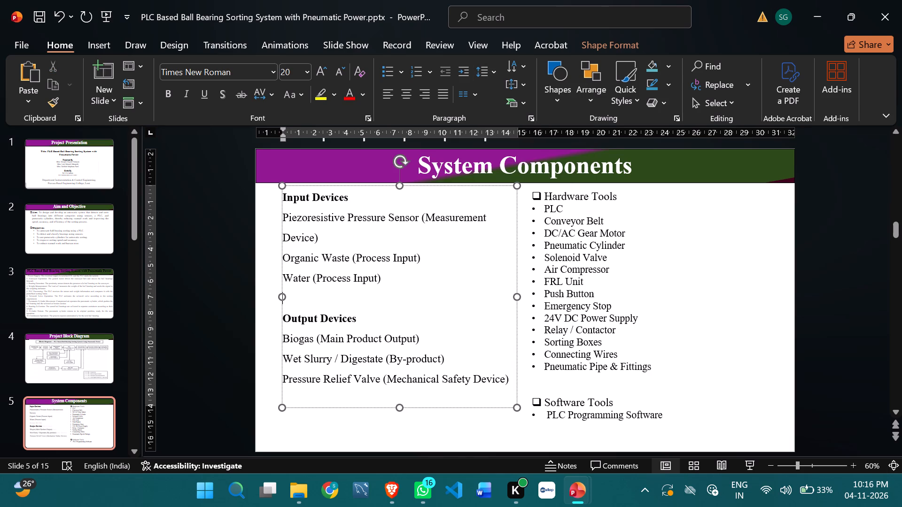
In ChatGPT's reply in Brave, copy the Hardware Tools entries from "20-Litre Cylindrical Iron Digester Tank" through "Gas-Tight Pipe Connectors and Fittings".
{"action": "left_click", "coordinate": [617, 264]}
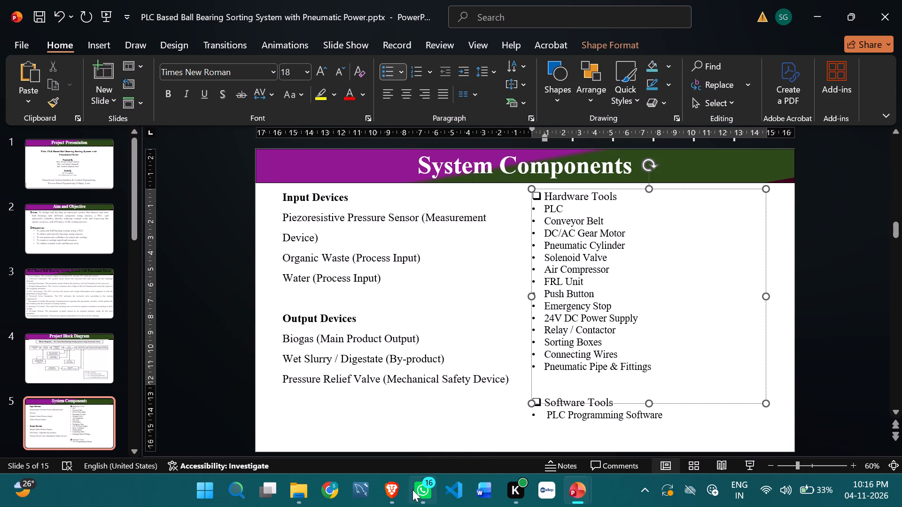
{"action": "left_click", "coordinate": [390, 455]}
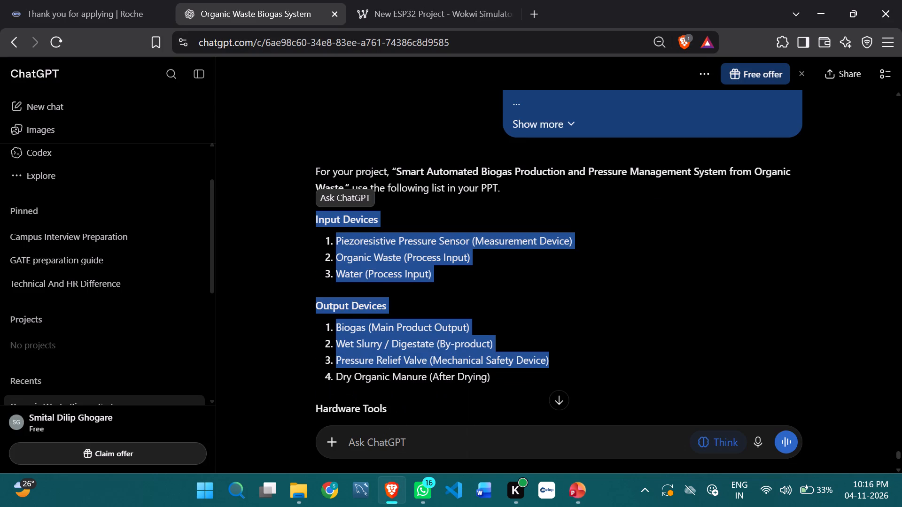
{"action": "scroll", "coordinate": [364, 341], "scroll_direction": "down", "scroll_amount": 4}
{"action": "left_click", "coordinate": [308, 261]}
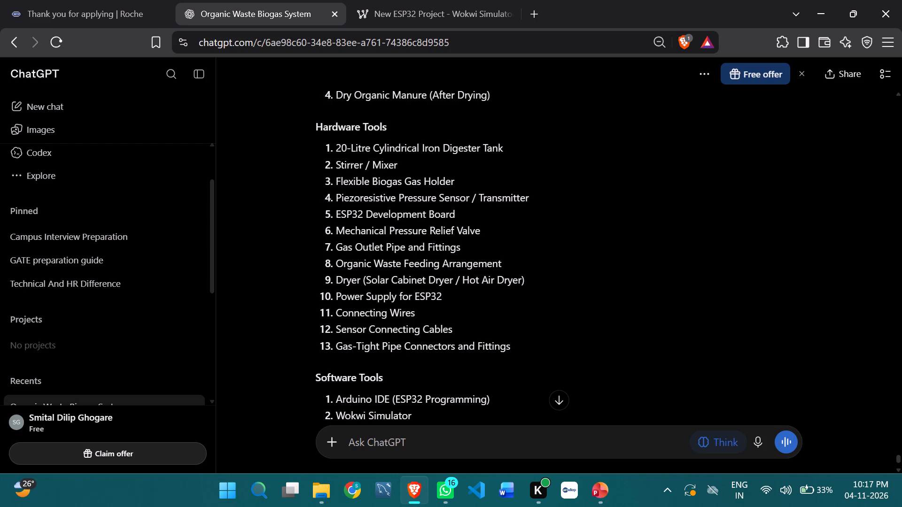
{"action": "left_click_drag", "start_coordinate": [319, 131], "coordinate": [349, 159]}
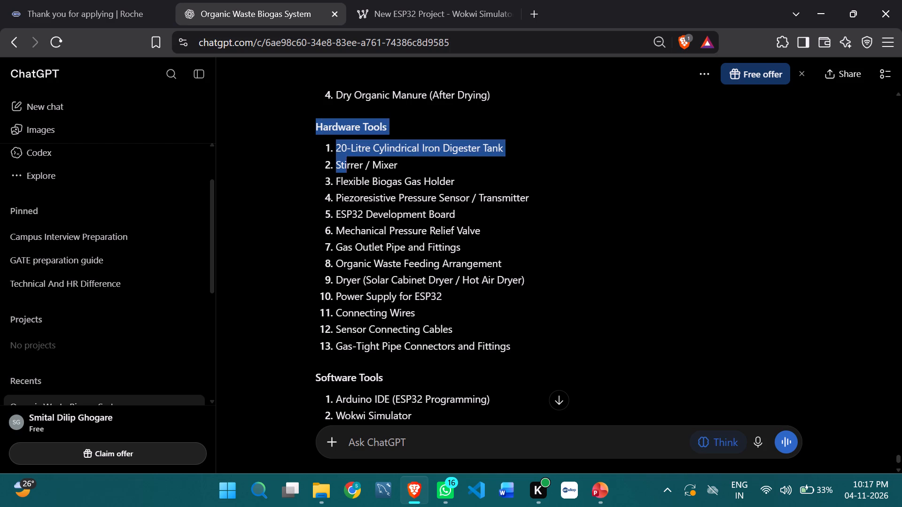
{"action": "left_click_drag", "start_coordinate": [349, 159], "coordinate": [477, 259]}
{"action": "left_click", "coordinate": [477, 259]}
{"action": "left_click", "coordinate": [339, 173]}
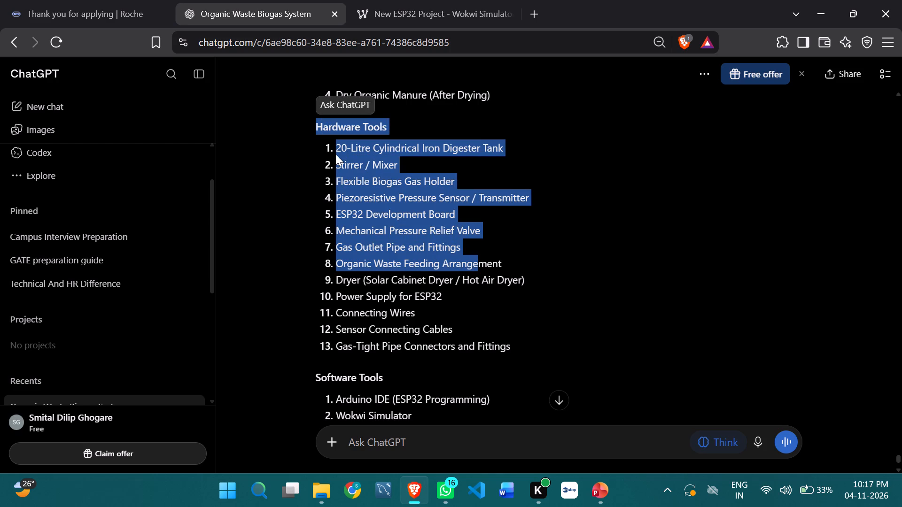
{"action": "left_click", "coordinate": [335, 154]}
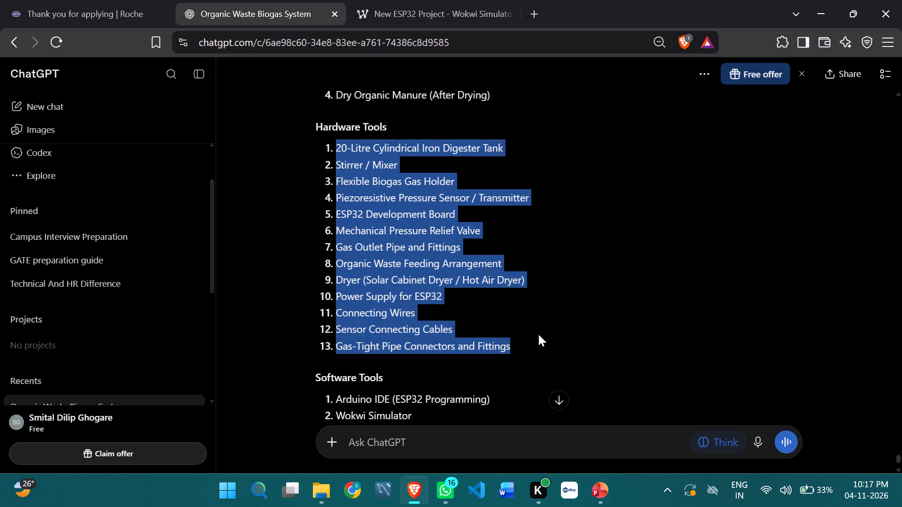
{"action": "key", "text": "ctrl+c"}
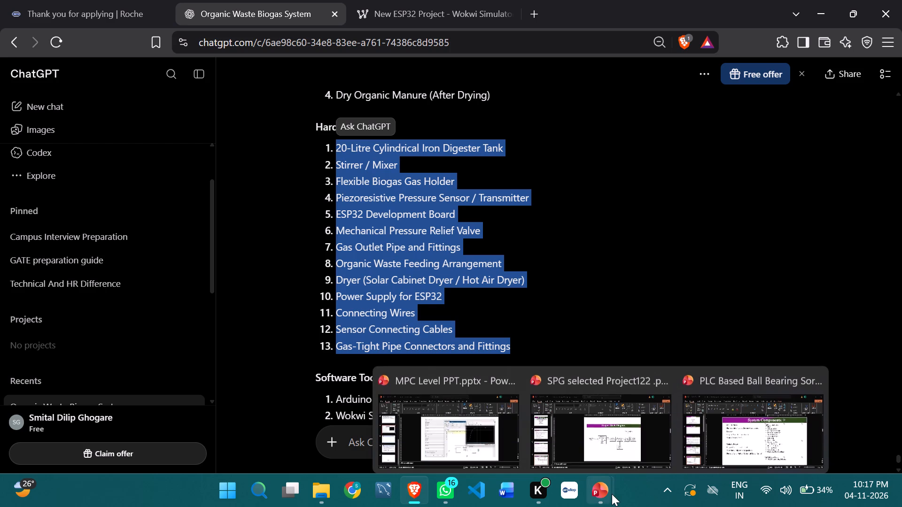
Back in the PLC Based Ball Bearing PowerPoint presentation, replace the entries from PLC to Pneumatic Pipe & Fittings under Hardware Tools with the copied list.
{"action": "left_click", "coordinate": [740, 406]}
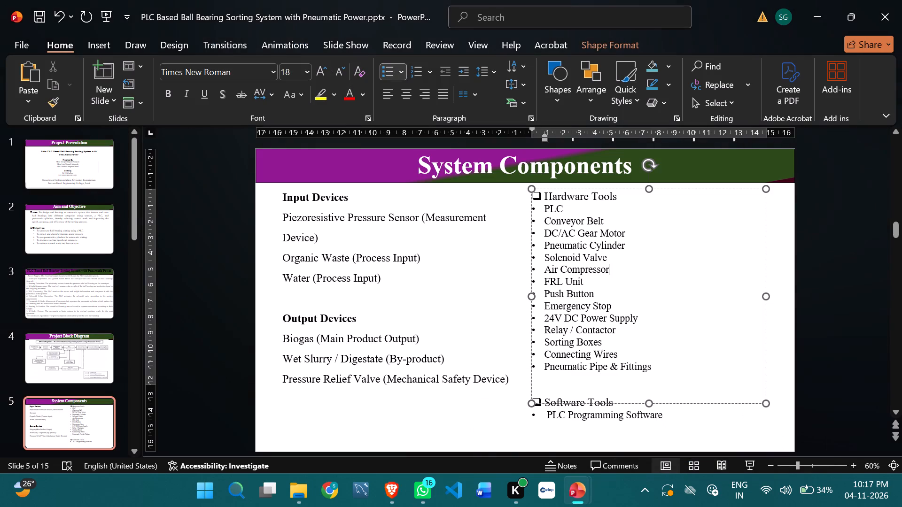
{"action": "left_click_drag", "start_coordinate": [667, 365], "coordinate": [521, 246]}
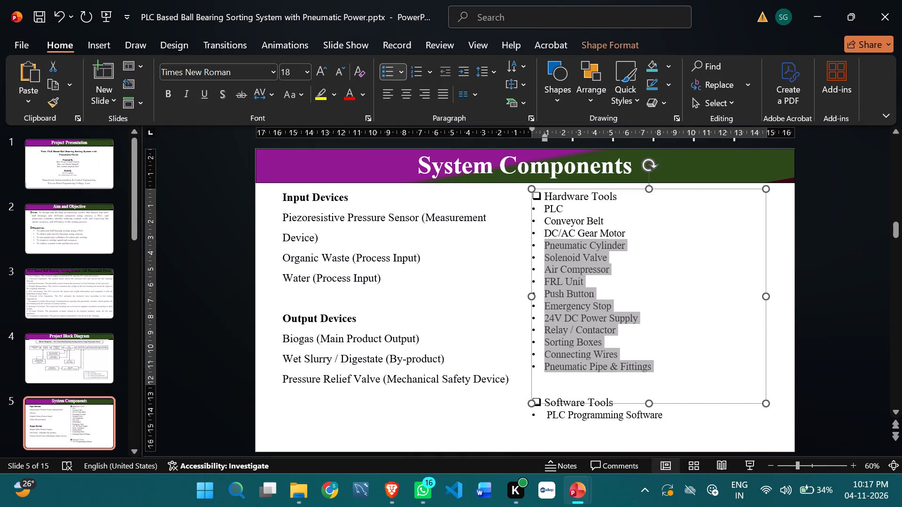
{"action": "left_click_drag", "start_coordinate": [521, 246], "coordinate": [535, 211]}
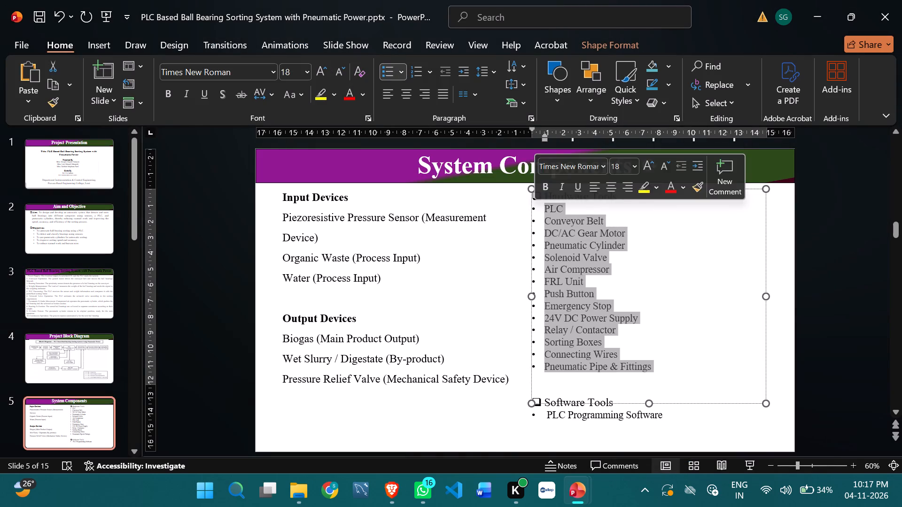
{"action": "key", "text": "ctrl+v"}
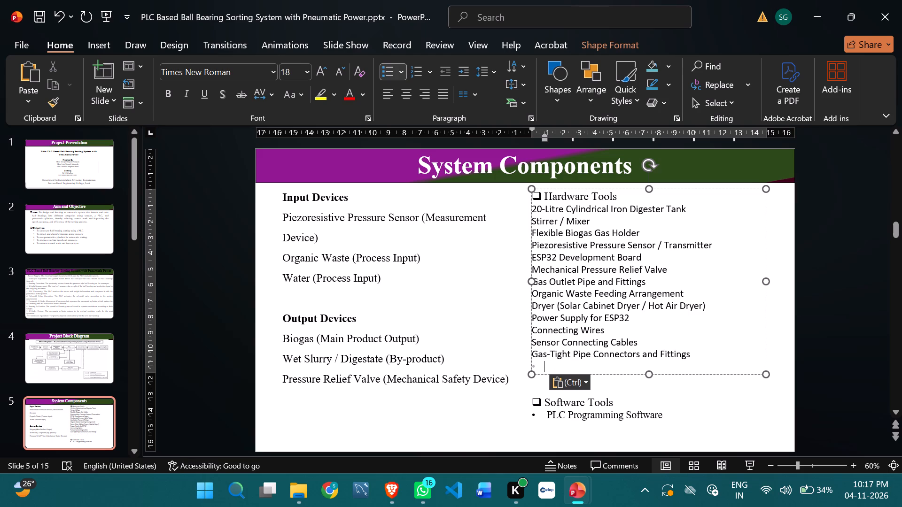
Format the pasted Hardware Tools entries in Times New Roman as a bulleted list.
{"action": "left_click_drag", "start_coordinate": [718, 363], "coordinate": [508, 219]}
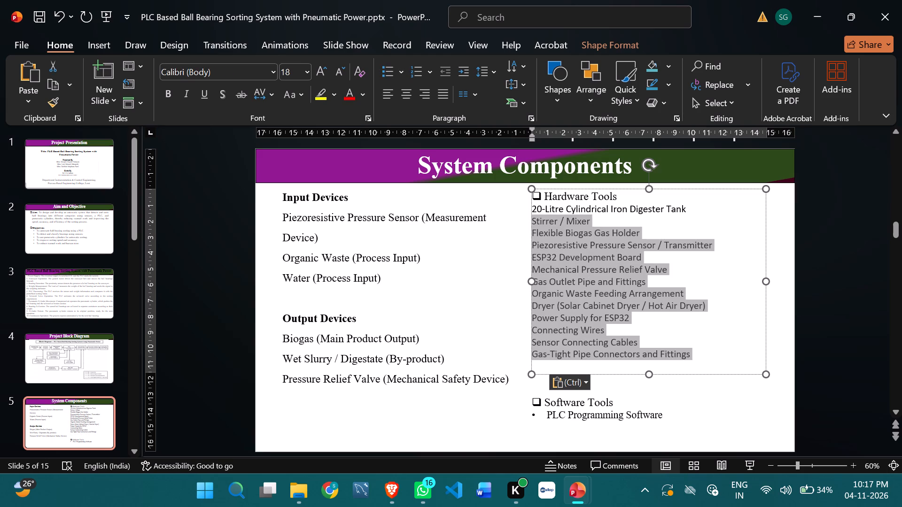
{"action": "left_click_drag", "start_coordinate": [508, 219], "coordinate": [509, 205]}
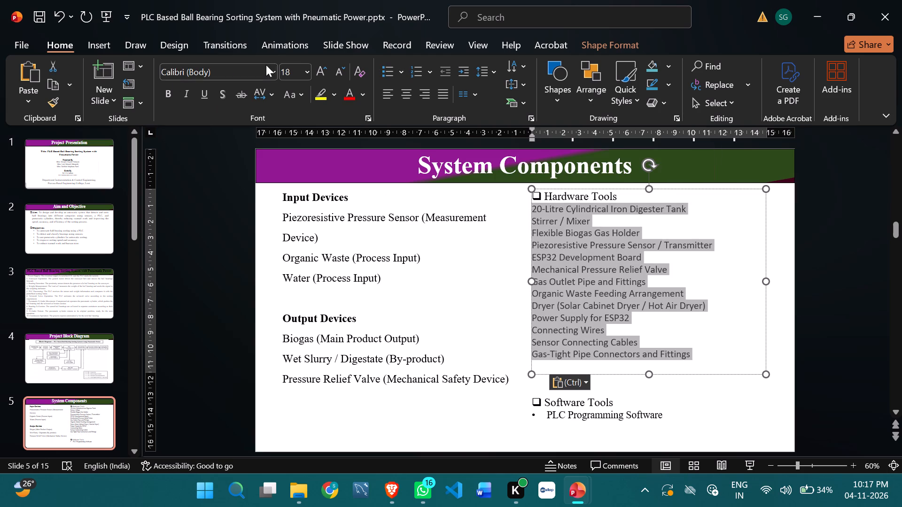
{"action": "left_click", "coordinate": [271, 71]}
{"action": "left_click", "coordinate": [334, 174]}
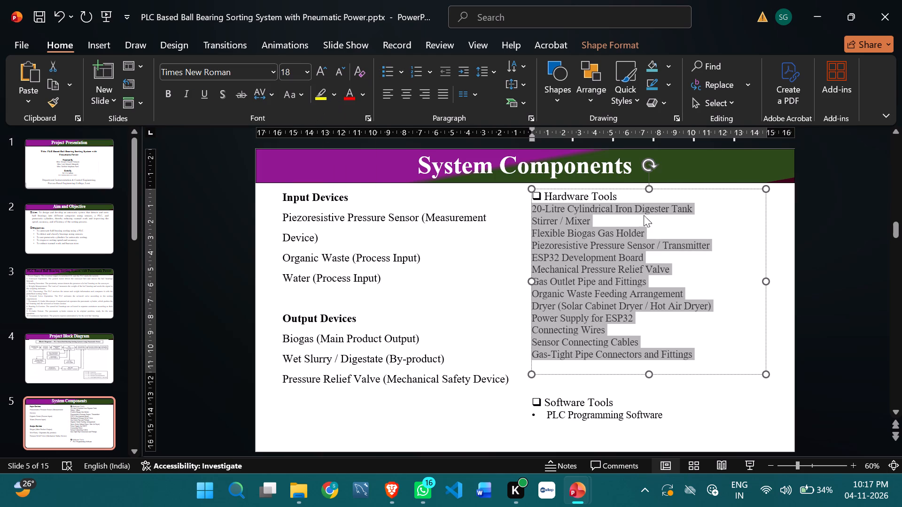
{"action": "left_click", "coordinate": [392, 78]}
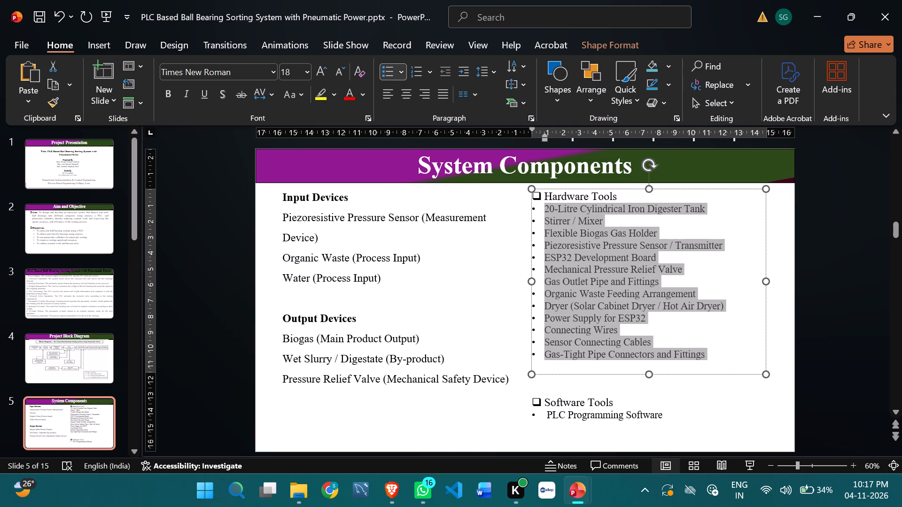
{"action": "left_click", "coordinate": [665, 292]}
{"action": "left_click", "coordinate": [624, 399]}
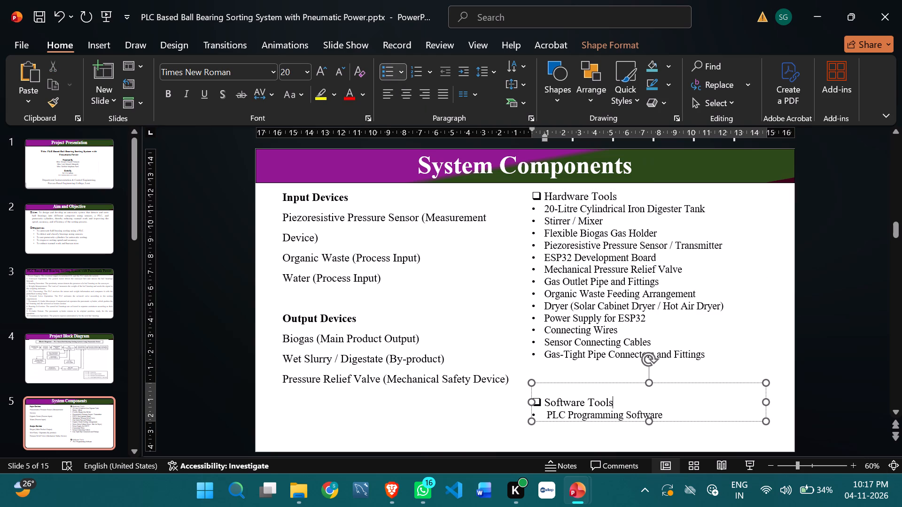
{"action": "left_click", "coordinate": [394, 500]}
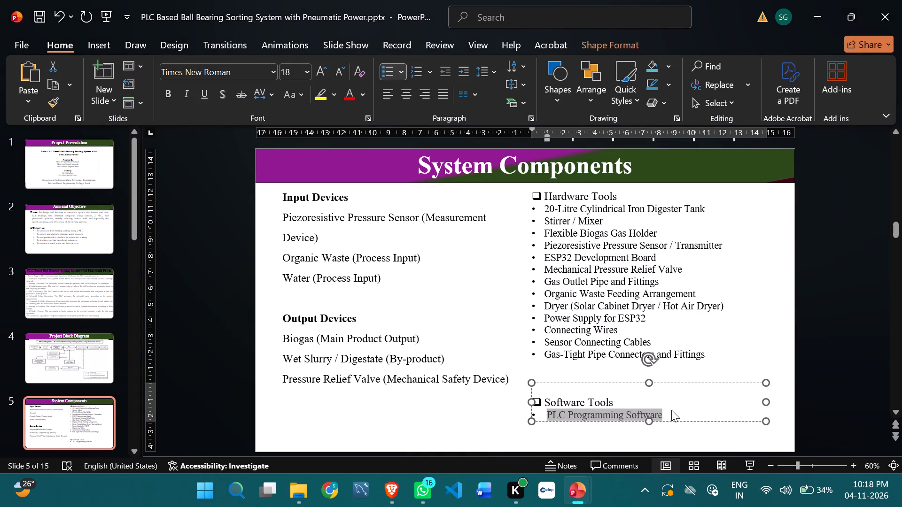
{"action": "key", "text": "ctrl+v"}
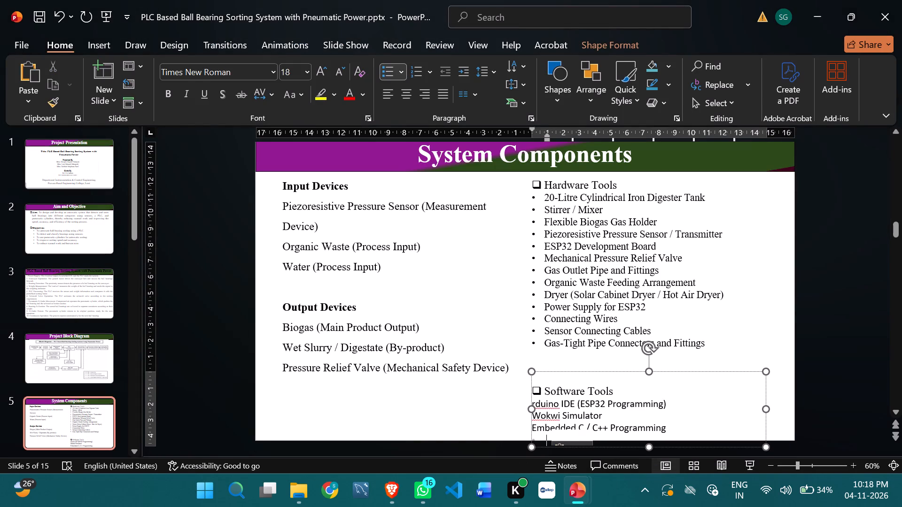
Set the font of the three pasted Software Tools entries to Times New Roman.
{"action": "left_click_drag", "start_coordinate": [534, 404], "coordinate": [683, 432]}
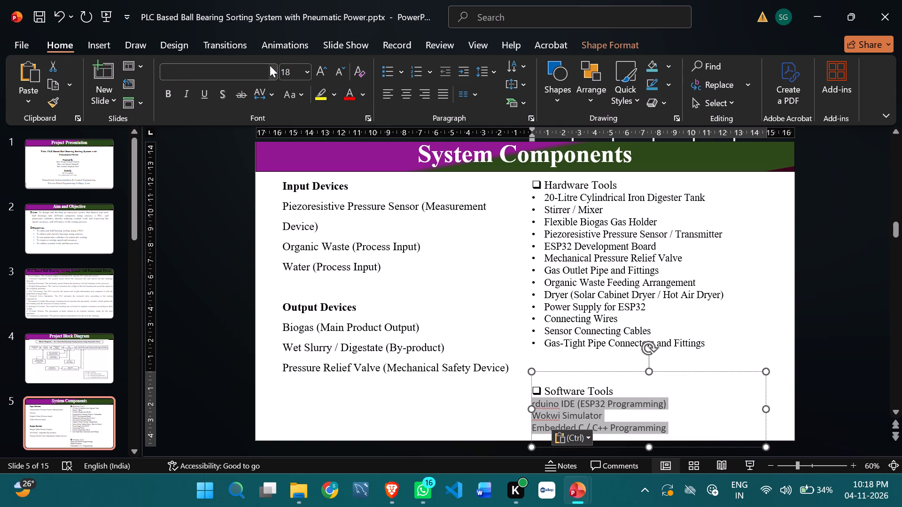
{"action": "left_click", "coordinate": [270, 71]}
{"action": "left_click", "coordinate": [308, 174]}
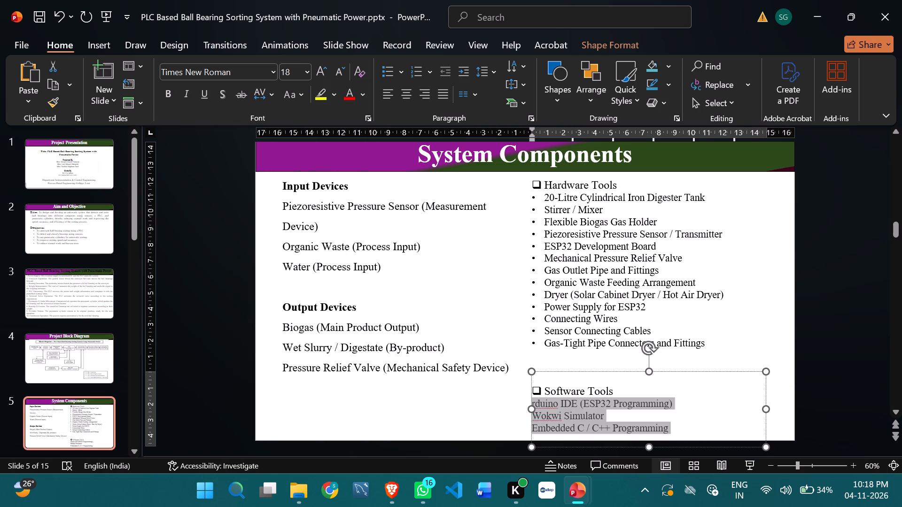
{"action": "left_click", "coordinate": [659, 373]}
Add the missing "A" at the start of the first Software Tools entry so it reads "Arduino IDE (ESP32 Programming)".
{"action": "left_click", "coordinate": [542, 407]}
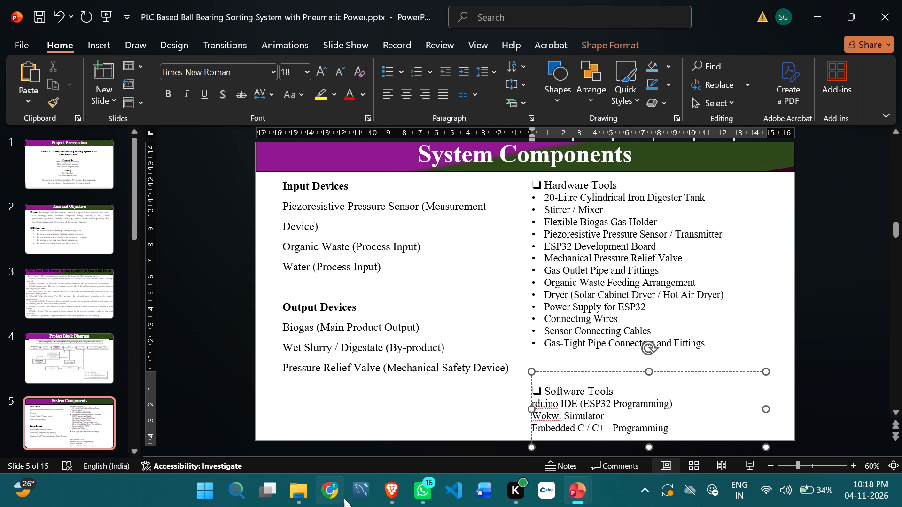
{"action": "key", "text": "Left"}
{"action": "key", "text": "Left"}
{"action": "key", "text": "shift+a"}
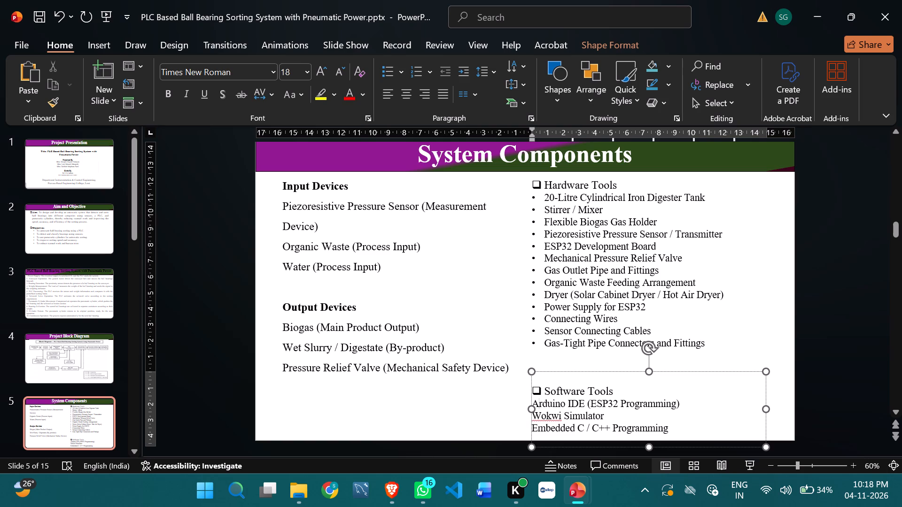
Move the Software Tools text box slightly up, keeping it below the Hardware Tools list.
{"action": "left_click_drag", "start_coordinate": [630, 369], "coordinate": [630, 351]}
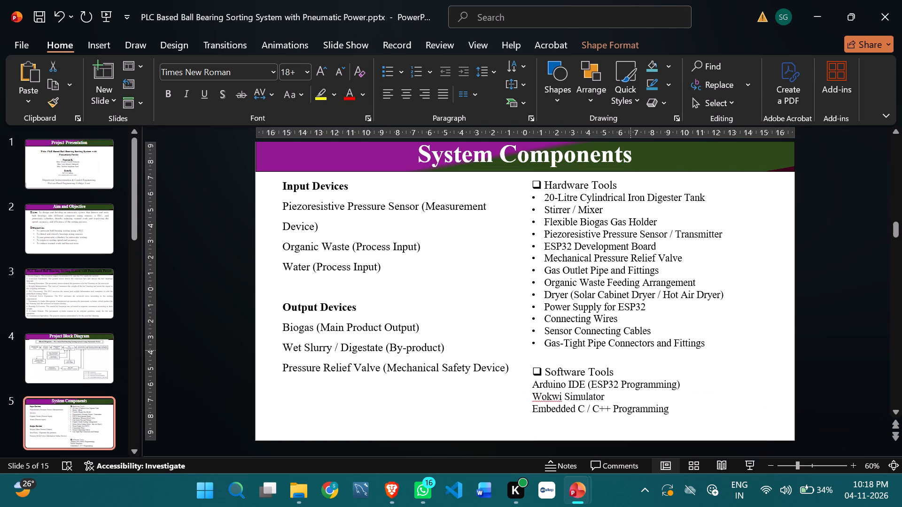
{"action": "left_click_drag", "start_coordinate": [630, 351], "coordinate": [630, 357]}
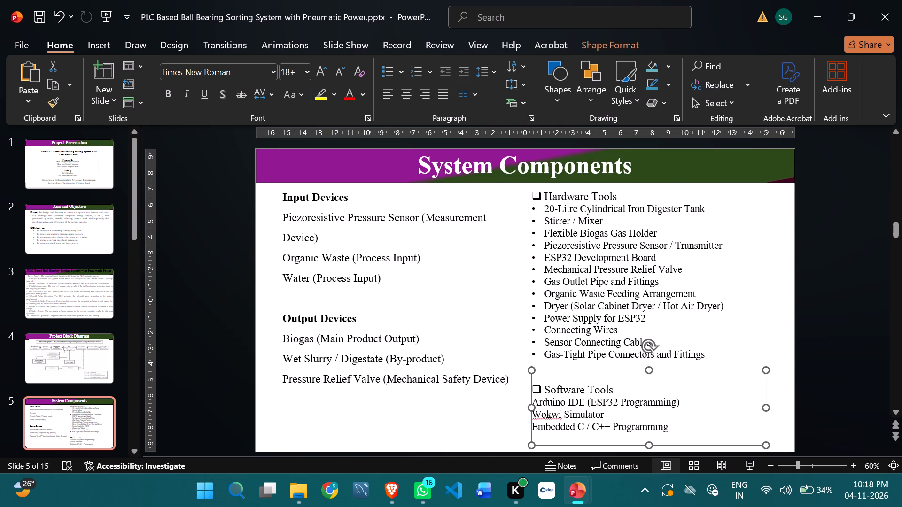
Make the "Software Tools" and "Hardware Tools" headings bold.
{"action": "left_click", "coordinate": [539, 196]}
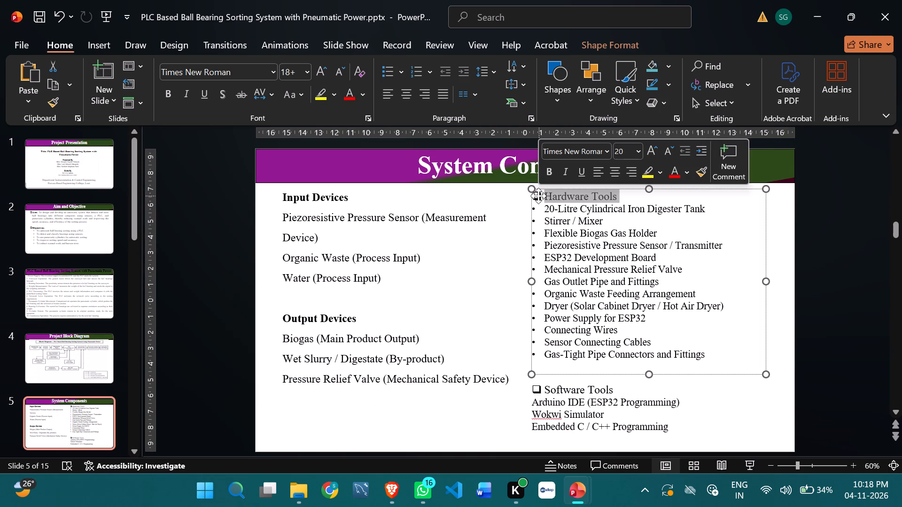
{"action": "left_click", "coordinate": [486, 290]}
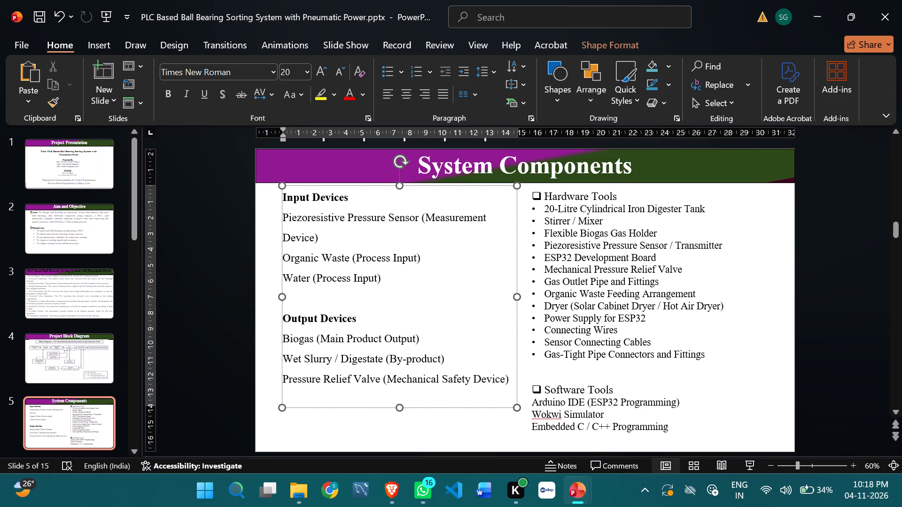
{"action": "left_click_drag", "start_coordinate": [548, 390], "coordinate": [613, 390]}
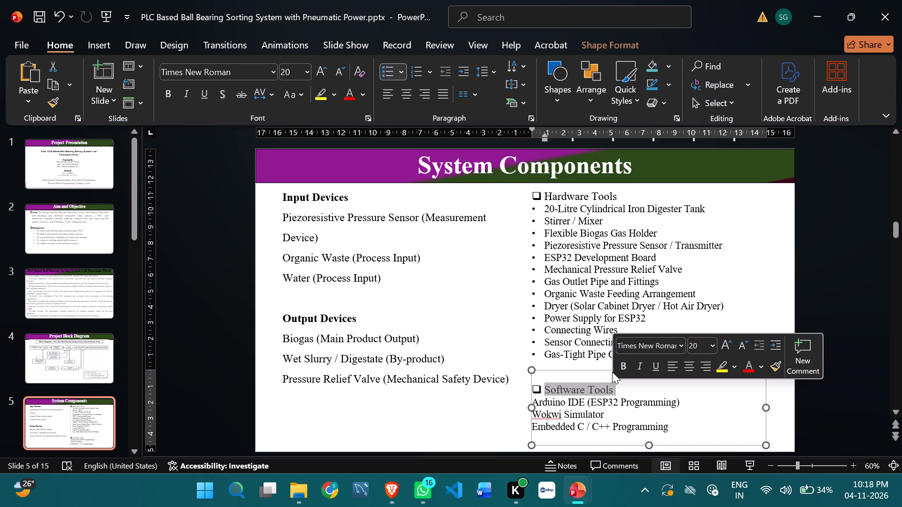
{"action": "left_click", "coordinate": [617, 368]}
{"action": "left_click_drag", "start_coordinate": [545, 196], "coordinate": [545, 196]}
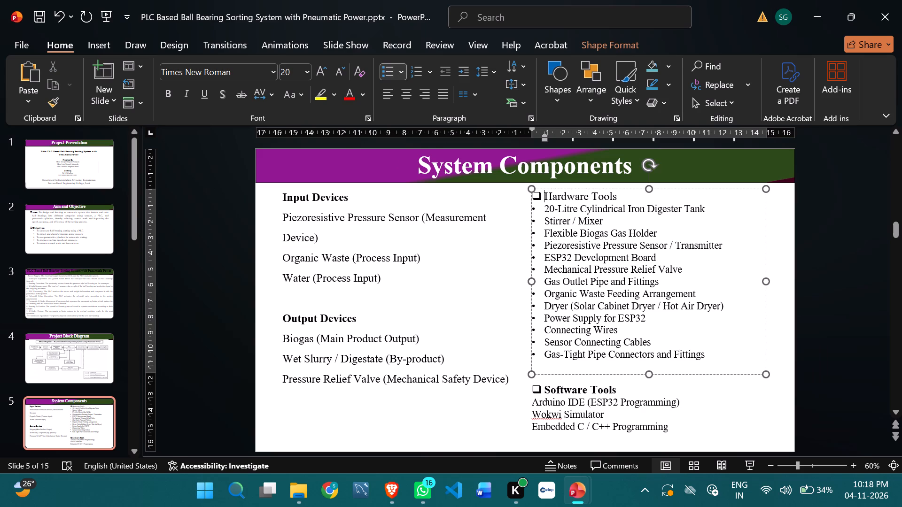
{"action": "left_click_drag", "start_coordinate": [545, 196], "coordinate": [623, 197]}
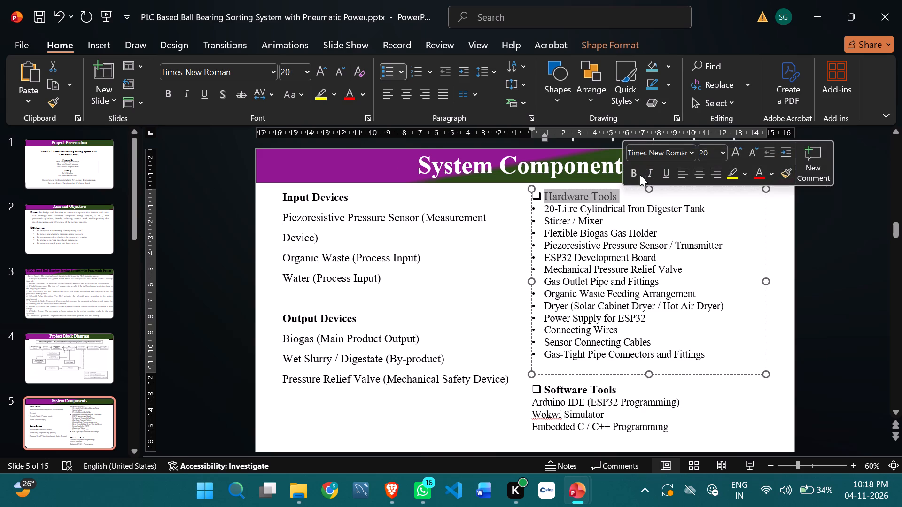
{"action": "left_click", "coordinate": [637, 176]}
Add hollow square bullets to the "Input Devices" and "Output Devices" headings.
{"action": "left_click", "coordinate": [461, 284]}
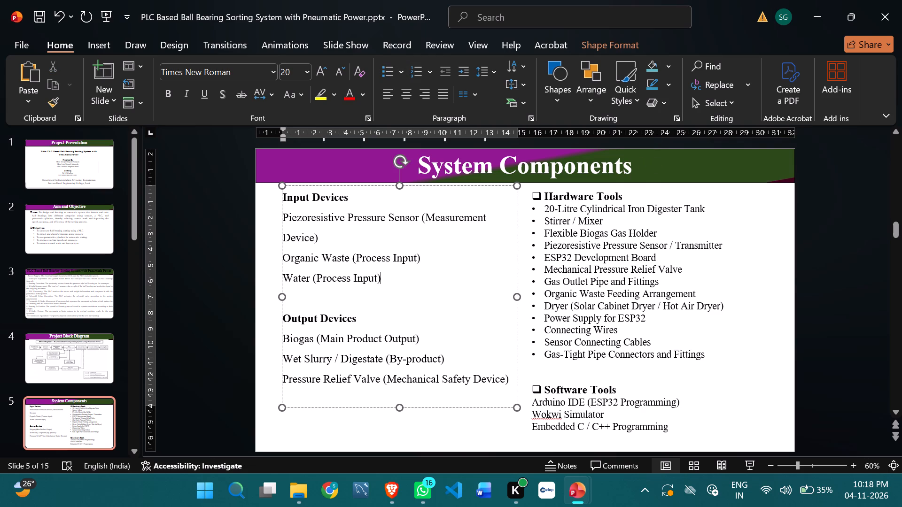
{"action": "left_click_drag", "start_coordinate": [285, 198], "coordinate": [358, 202]}
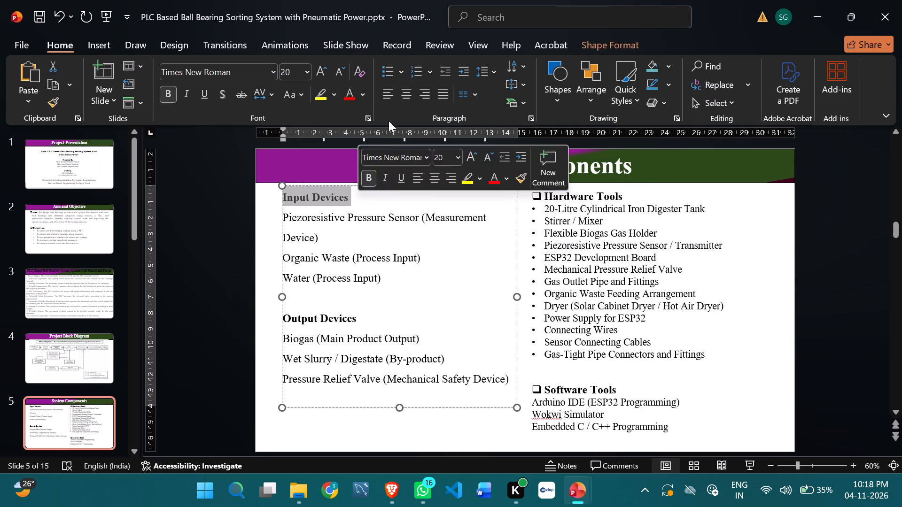
{"action": "left_click", "coordinate": [402, 72]}
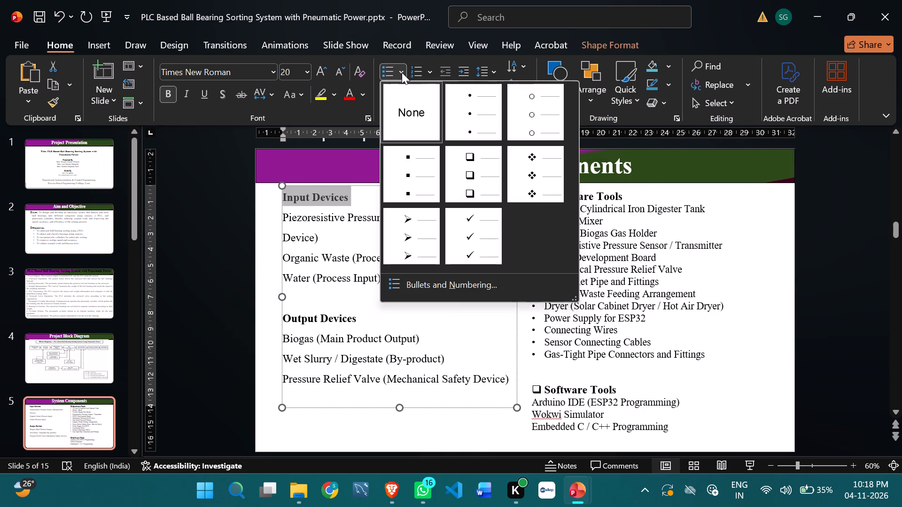
{"action": "left_click", "coordinate": [472, 184]}
{"action": "left_click_drag", "start_coordinate": [375, 317], "coordinate": [363, 313]}
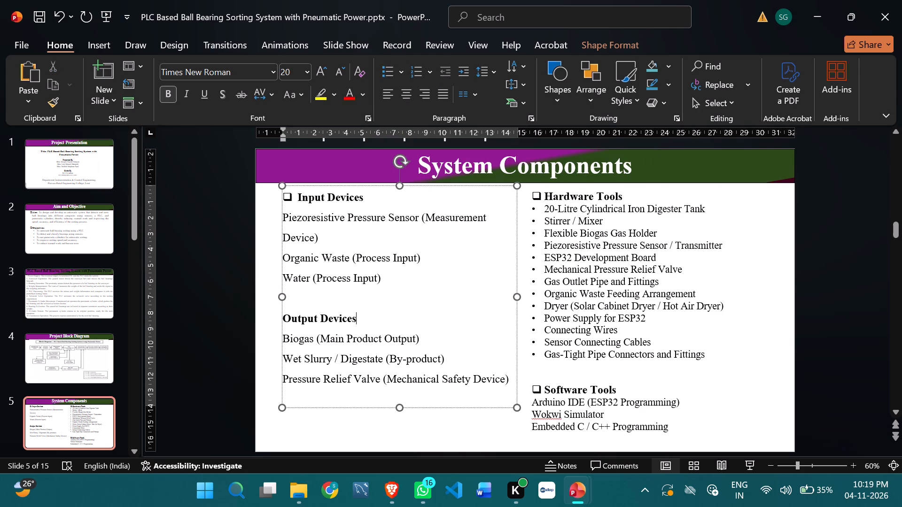
{"action": "left_click_drag", "start_coordinate": [363, 313], "coordinate": [298, 308]}
{"action": "left_click", "coordinate": [399, 70]}
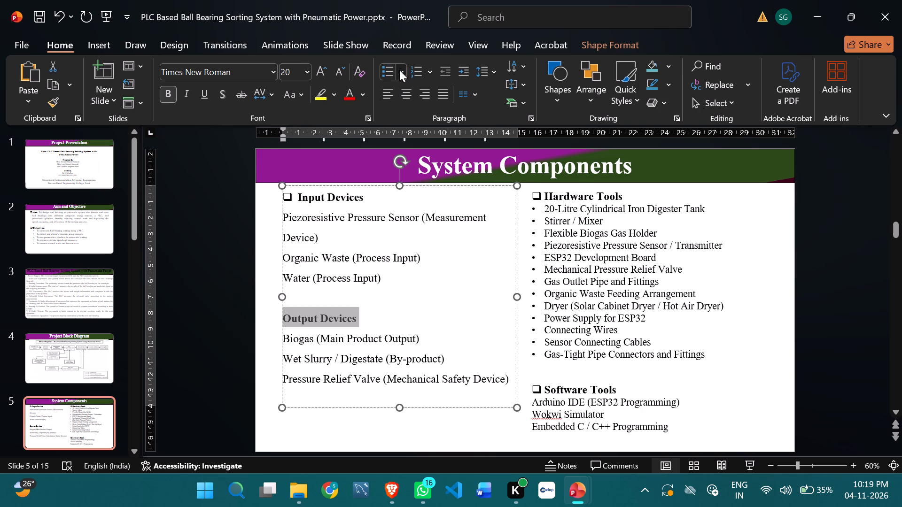
{"action": "left_click", "coordinate": [484, 177]}
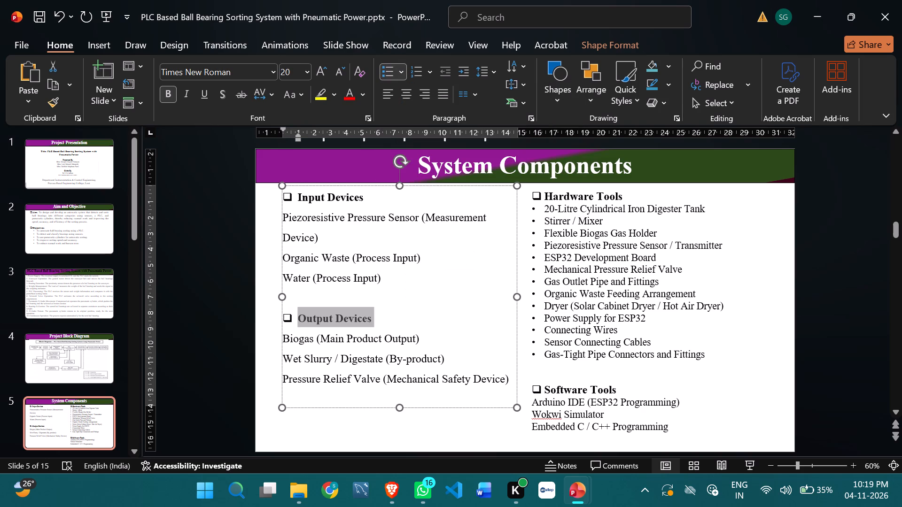
{"action": "left_click", "coordinate": [709, 375]}
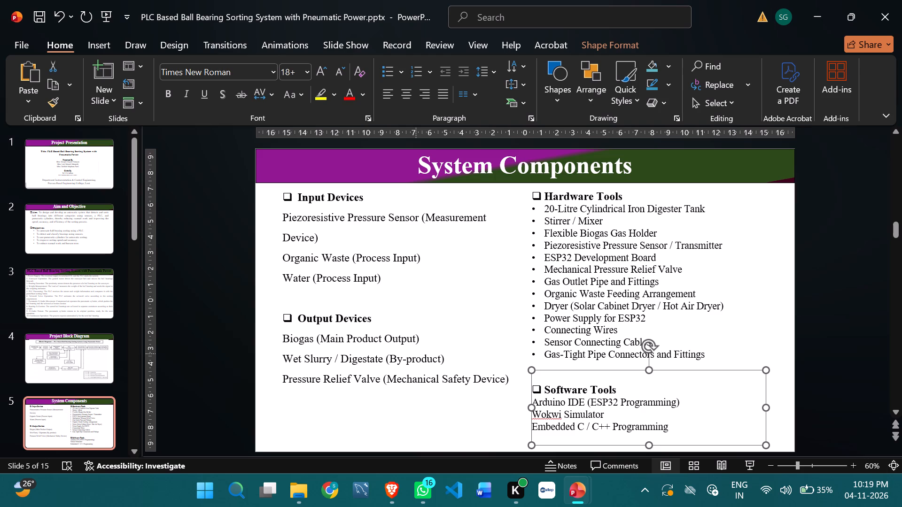
Delete the old block diagram picture from the Project Block Diagram slide.
{"action": "scroll", "coordinate": [416, 353], "scroll_direction": "down", "scroll_amount": 5}
{"action": "scroll", "coordinate": [415, 352], "scroll_direction": "up", "scroll_amount": 3}
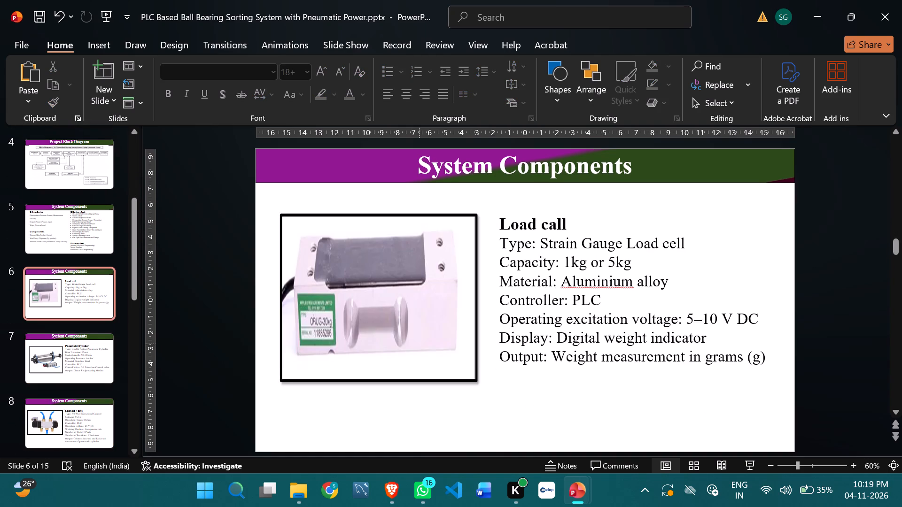
{"action": "scroll", "coordinate": [489, 336], "scroll_direction": "up", "scroll_amount": 2}
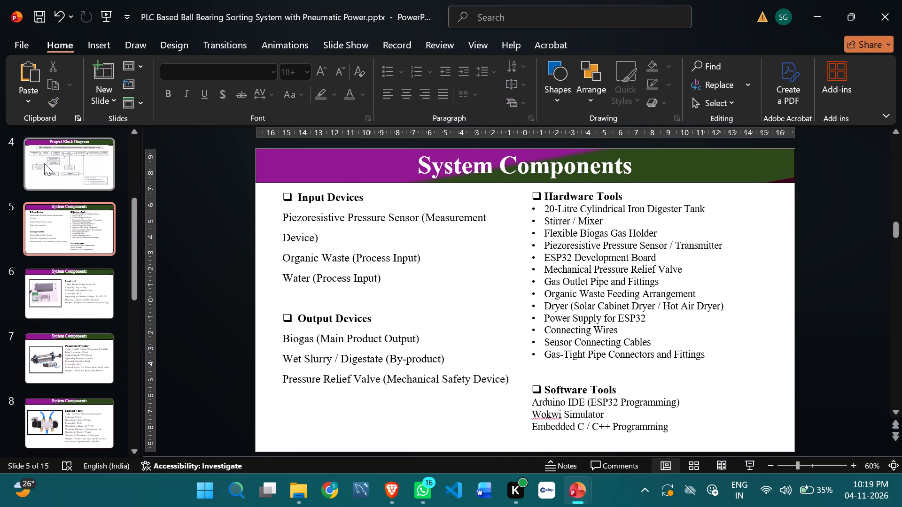
{"action": "left_click", "coordinate": [44, 163]}
{"action": "left_click", "coordinate": [632, 353]}
{"action": "key", "text": "BackSpace"}
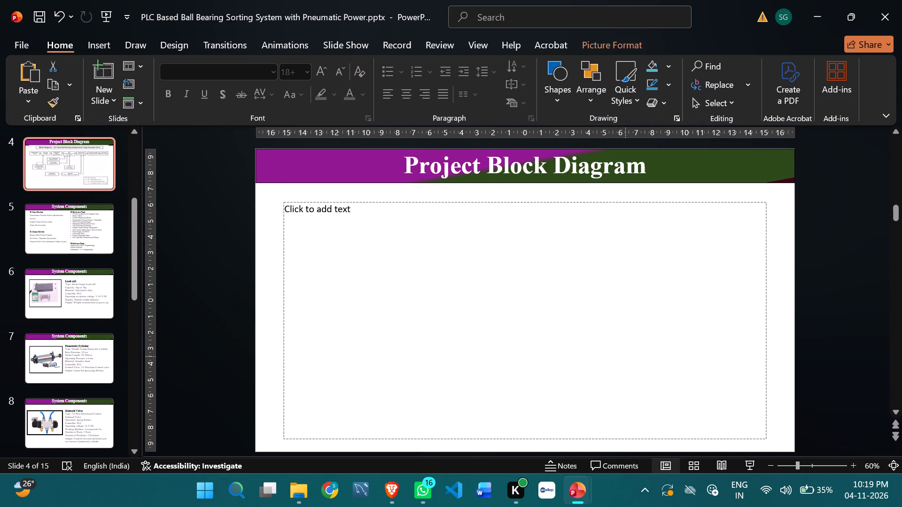
Insert the biogas block diagram picture, the first WhatsApp image among the device's recent files, on the Project Block Diagram slide.
{"action": "left_click", "coordinate": [102, 46]}
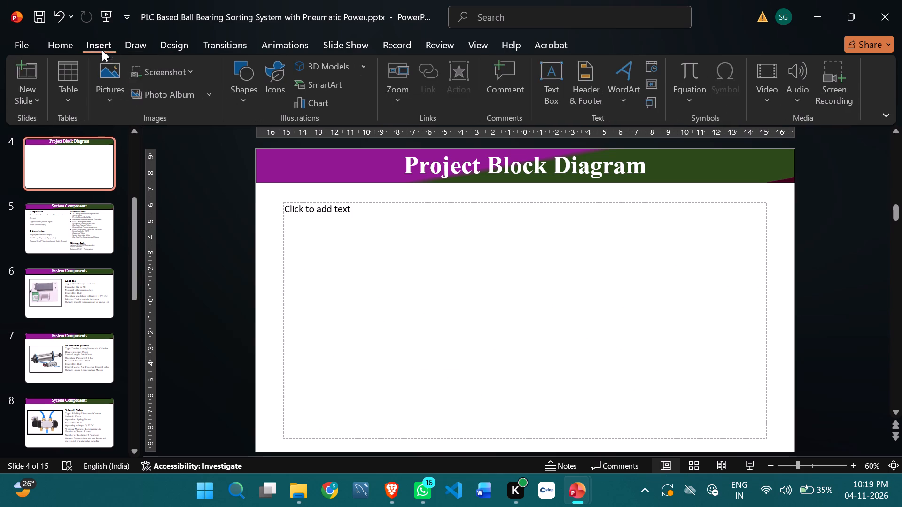
{"action": "left_click", "coordinate": [102, 106]}
{"action": "left_click", "coordinate": [139, 151]}
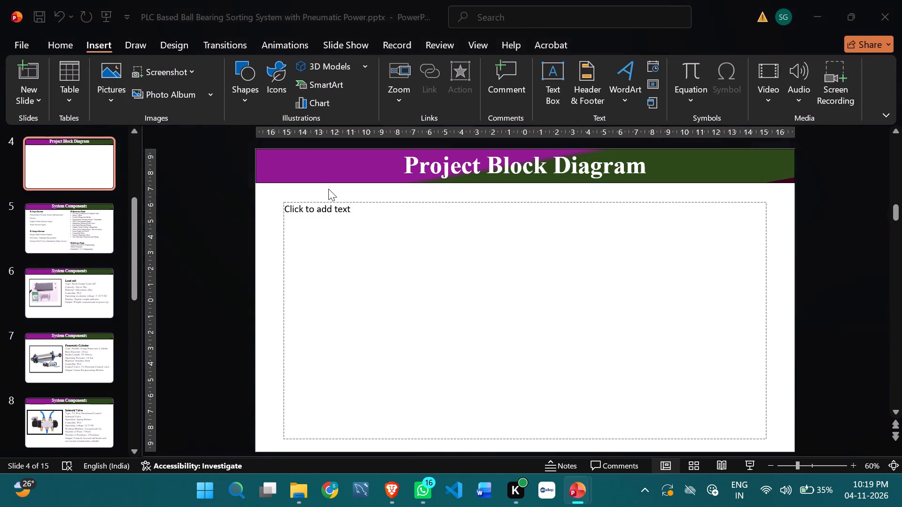
{"action": "scroll", "coordinate": [65, 169], "scroll_direction": "up", "scroll_amount": 5}
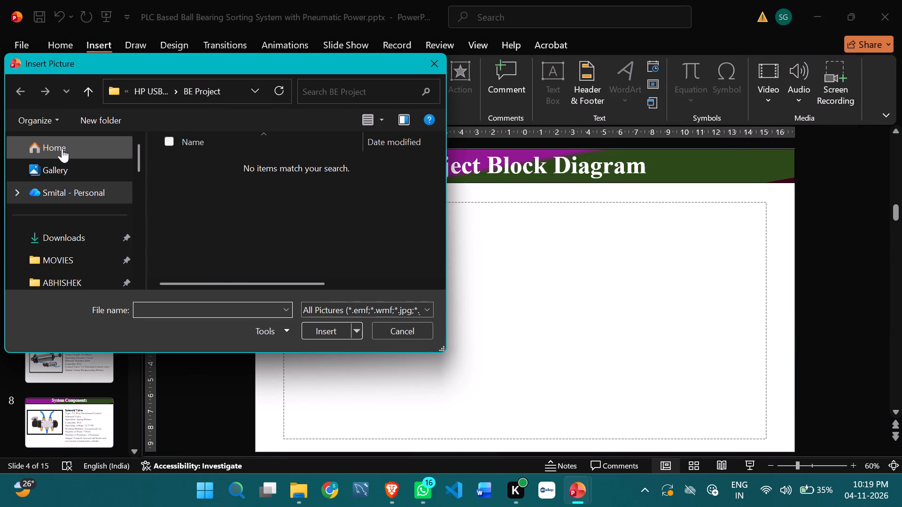
{"action": "left_click", "coordinate": [62, 148]}
{"action": "scroll", "coordinate": [266, 188], "scroll_direction": "down", "scroll_amount": 1}
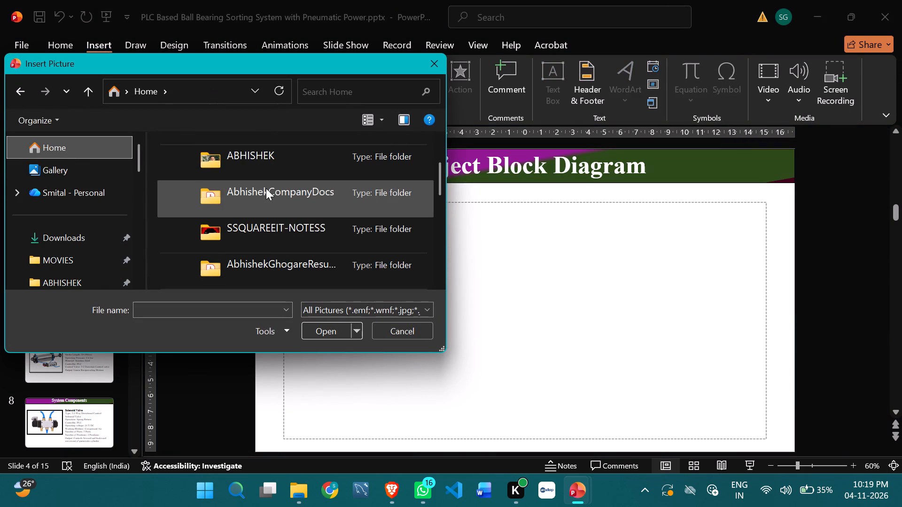
{"action": "scroll", "coordinate": [266, 188], "scroll_direction": "down", "scroll_amount": 4}
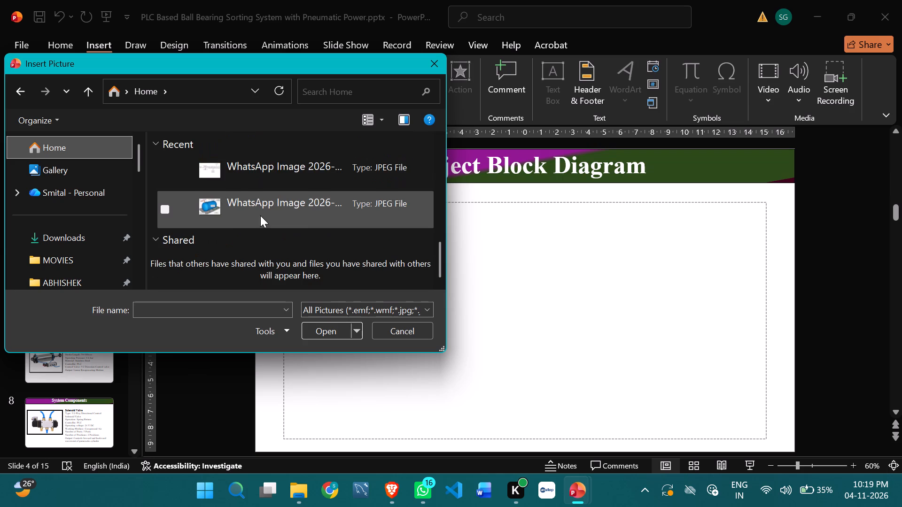
{"action": "left_click", "coordinate": [257, 165]}
{"action": "left_click", "coordinate": [327, 330]}
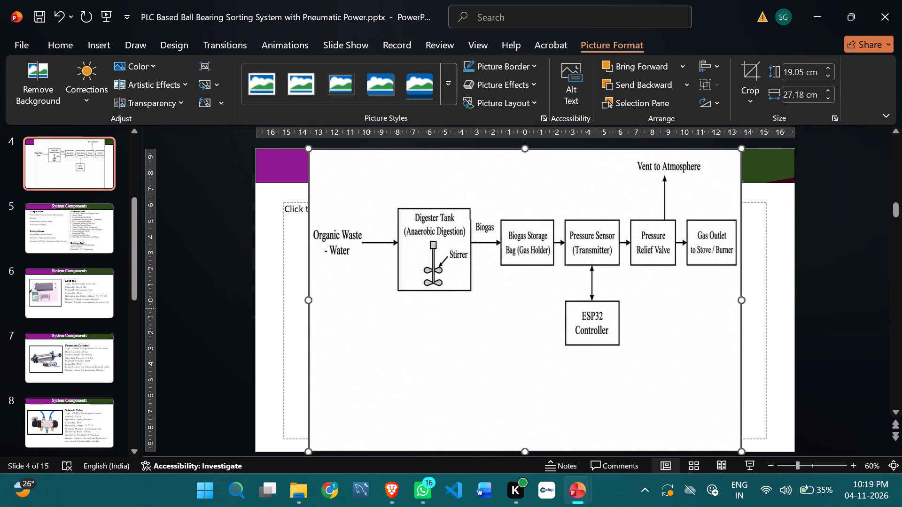
Shrink the block diagram picture's height and move it so it sits below the Project Block Diagram title, within the content placeholder's top and bottom edges.
{"action": "left_click_drag", "start_coordinate": [523, 147], "coordinate": [519, 231]}
{"action": "left_click_drag", "start_coordinate": [519, 229], "coordinate": [519, 224]}
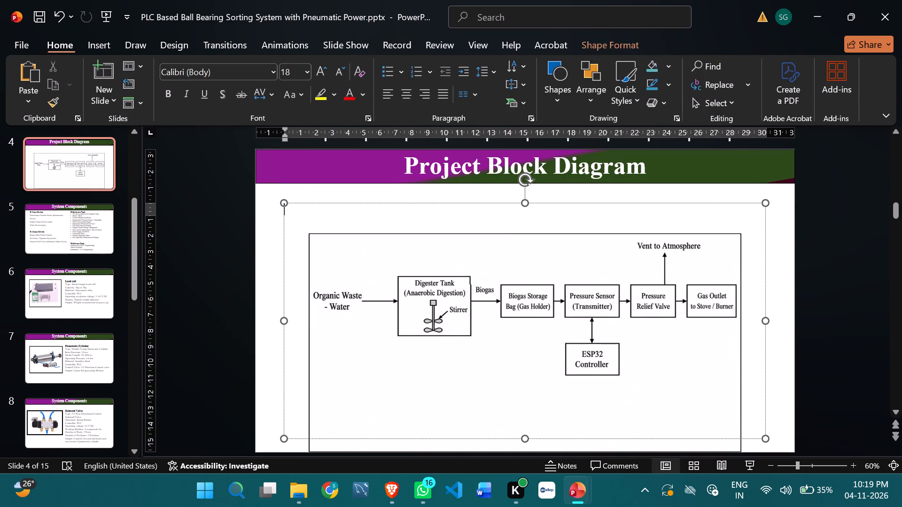
{"action": "left_click_drag", "start_coordinate": [519, 224], "coordinate": [519, 208]}
{"action": "left_click", "coordinate": [529, 261]}
{"action": "left_click_drag", "start_coordinate": [527, 229], "coordinate": [527, 222]}
{"action": "left_click", "coordinate": [527, 257]}
{"action": "left_click_drag", "start_coordinate": [527, 228], "coordinate": [525, 214]}
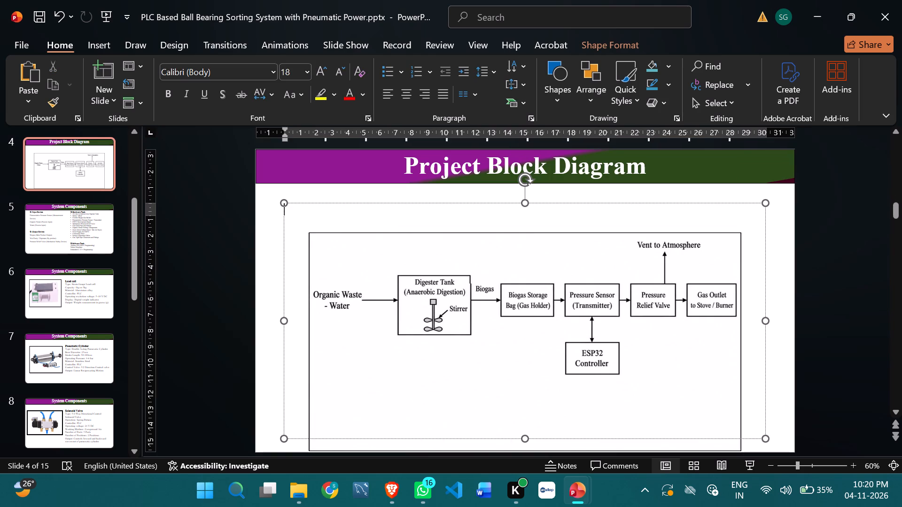
{"action": "left_click_drag", "start_coordinate": [525, 214], "coordinate": [525, 205]}
{"action": "left_click_drag", "start_coordinate": [529, 284], "coordinate": [527, 264]}
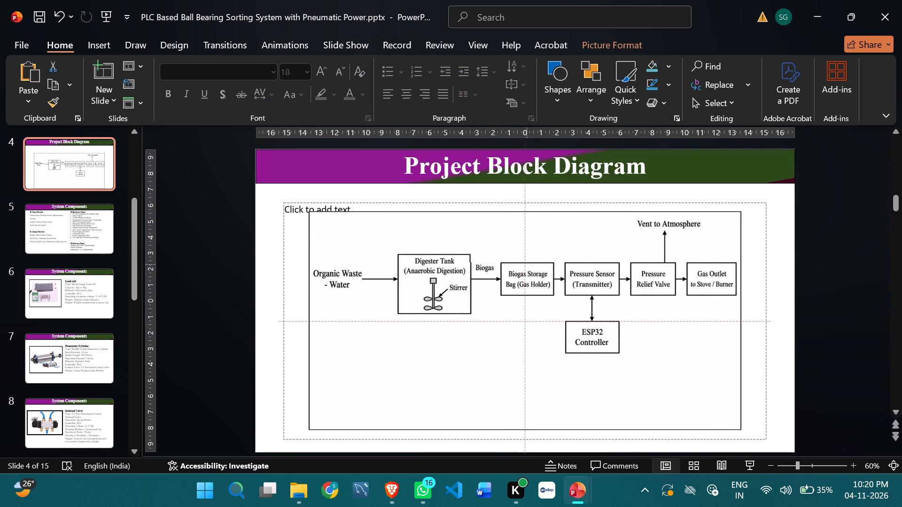
{"action": "left_click_drag", "start_coordinate": [527, 264], "coordinate": [527, 270]}
{"action": "left_click_drag", "start_coordinate": [522, 220], "coordinate": [523, 204]}
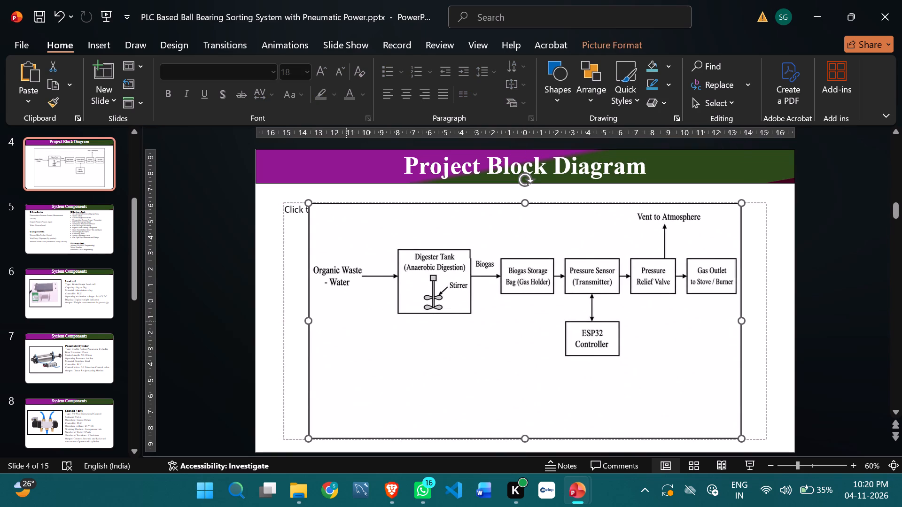
Widen the block diagram picture on both sides to match the content placeholder's width.
{"action": "left_click_drag", "start_coordinate": [309, 322], "coordinate": [287, 323]}
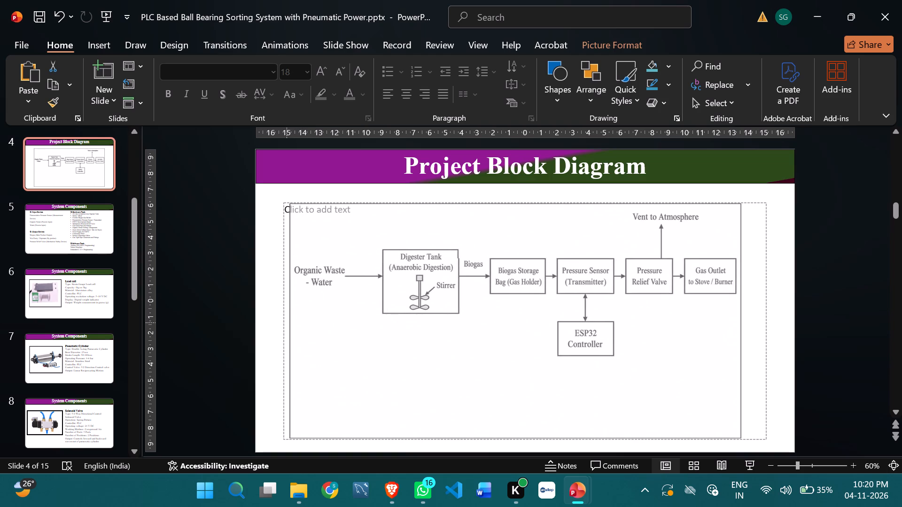
{"action": "left_click_drag", "start_coordinate": [287, 323], "coordinate": [290, 325]}
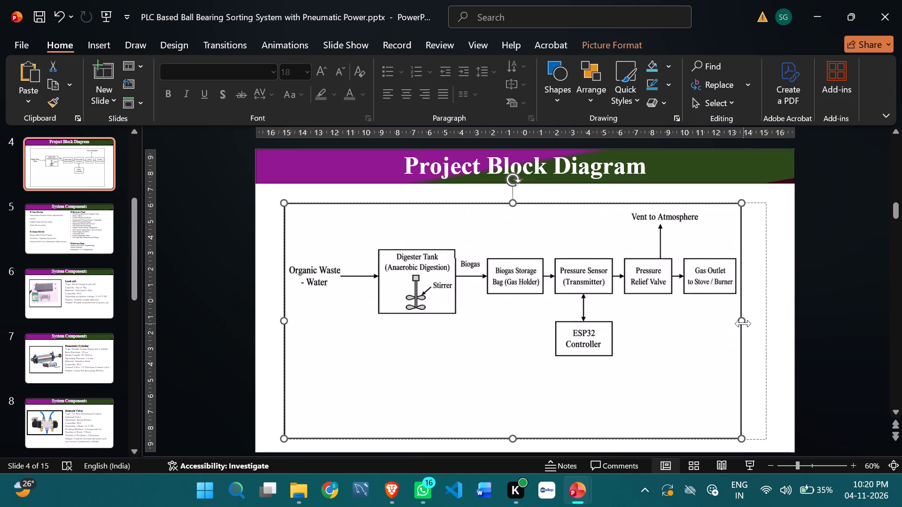
{"action": "left_click_drag", "start_coordinate": [744, 321], "coordinate": [763, 323]}
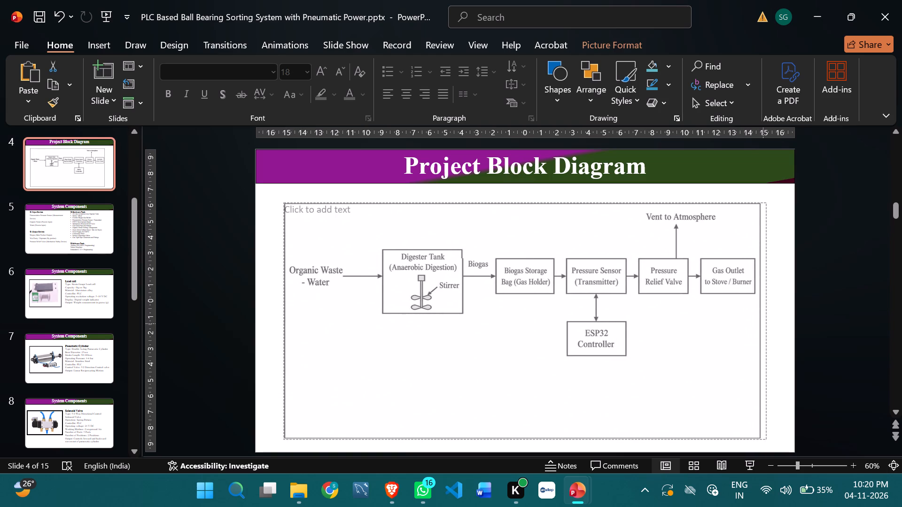
{"action": "left_click_drag", "start_coordinate": [763, 323], "coordinate": [766, 331]}
{"action": "left_click", "coordinate": [526, 437]}
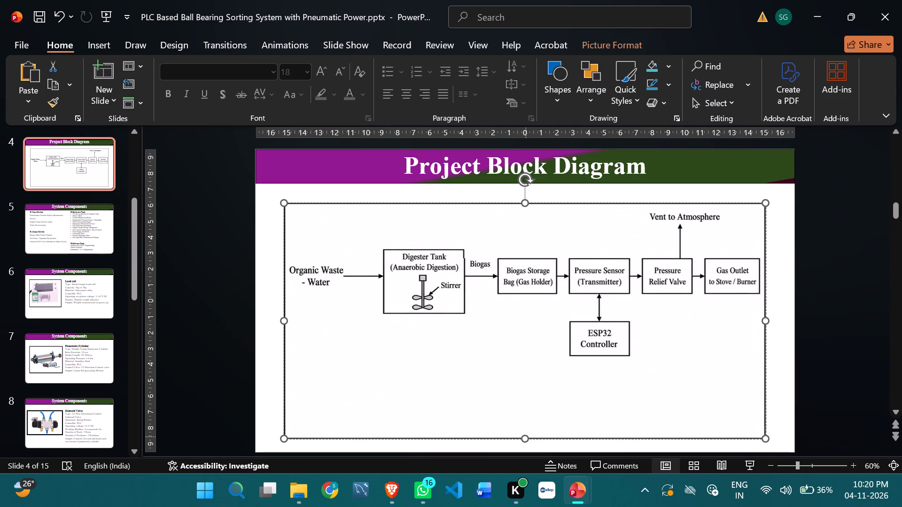
{"action": "left_click", "coordinate": [507, 376]}
Go back to the Aim and Objective slide and close the MPC Level PPT presentation.
{"action": "scroll", "coordinate": [70, 234], "scroll_direction": "up", "scroll_amount": 2}
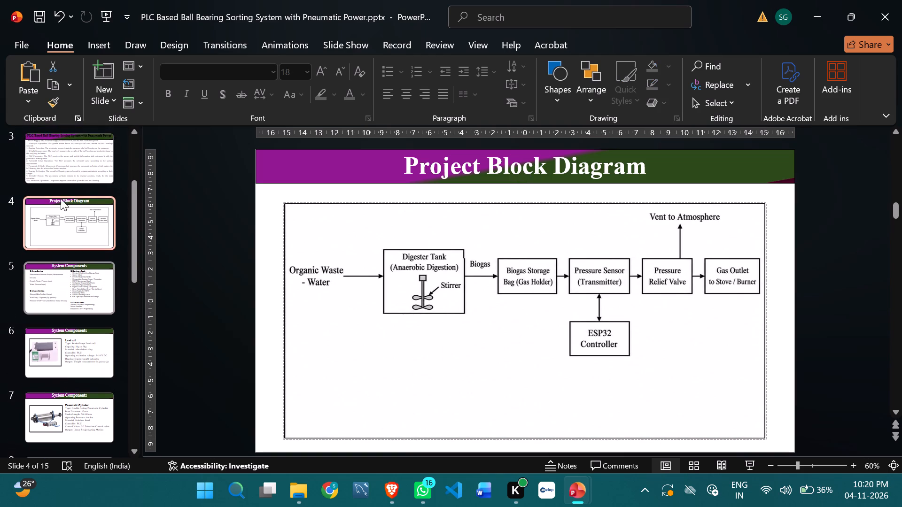
{"action": "left_click", "coordinate": [60, 169]}
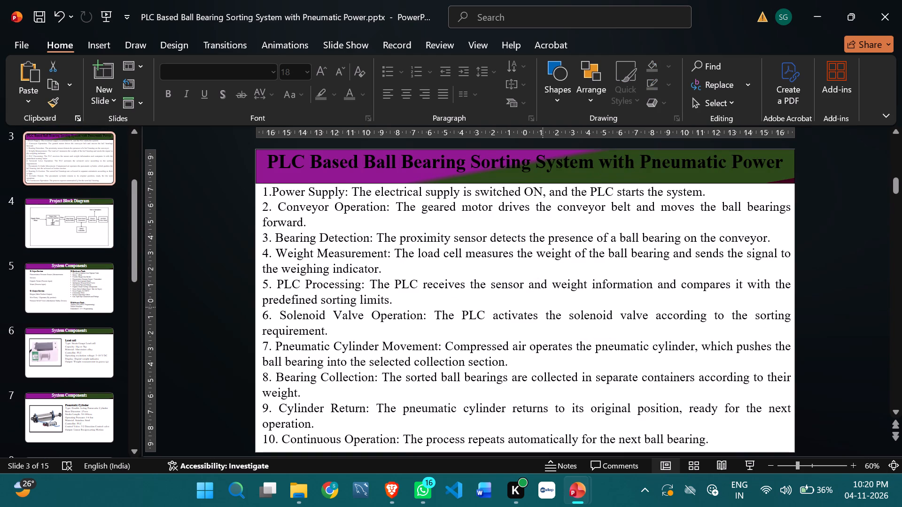
{"action": "scroll", "coordinate": [53, 165], "scroll_direction": "up", "scroll_amount": 3}
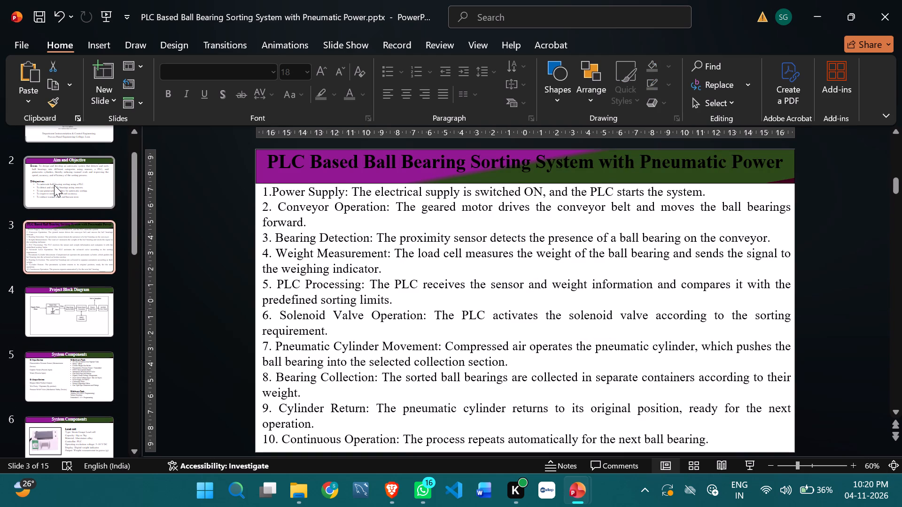
{"action": "left_click", "coordinate": [54, 185]}
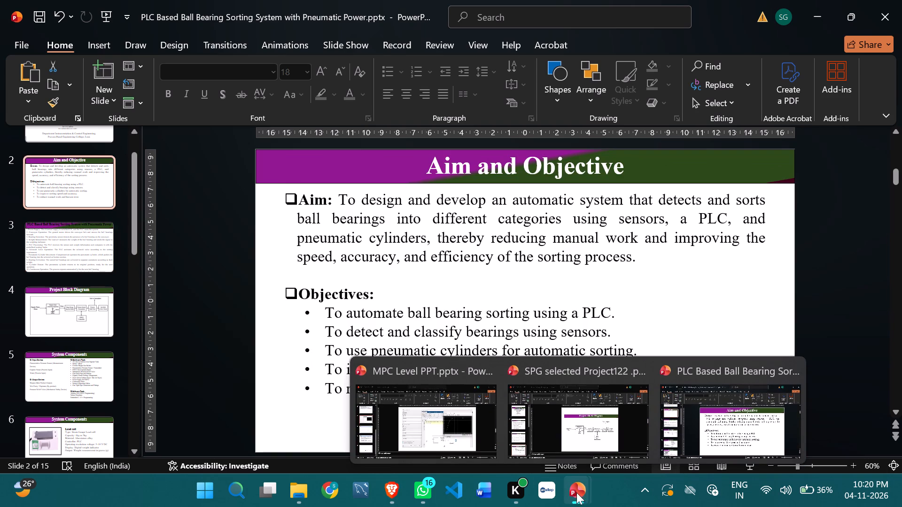
{"action": "left_click", "coordinate": [487, 369]}
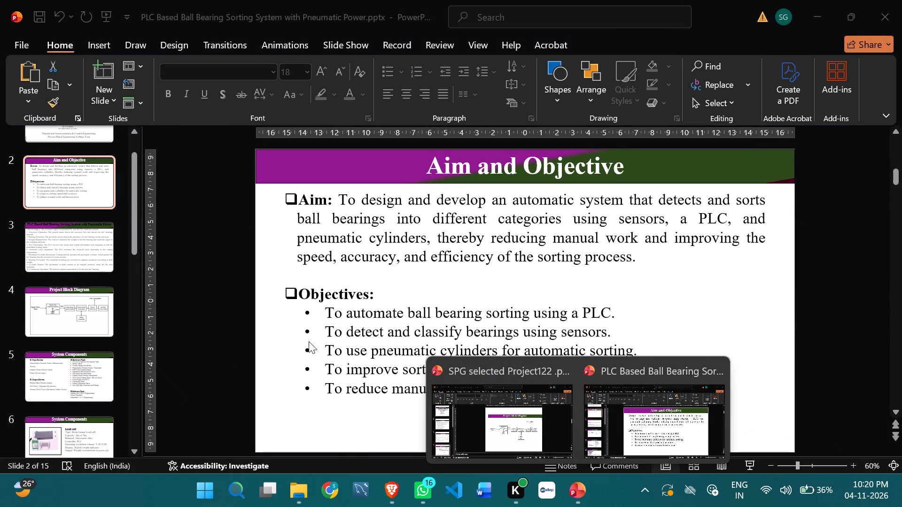
Replace the Aim and Objective slide's text with the biogas aim and objectives copied from slide 2 of the SPG selected Project122 presentation.
{"action": "left_click", "coordinate": [492, 419]}
{"action": "scroll", "coordinate": [41, 223], "scroll_direction": "up", "scroll_amount": 2}
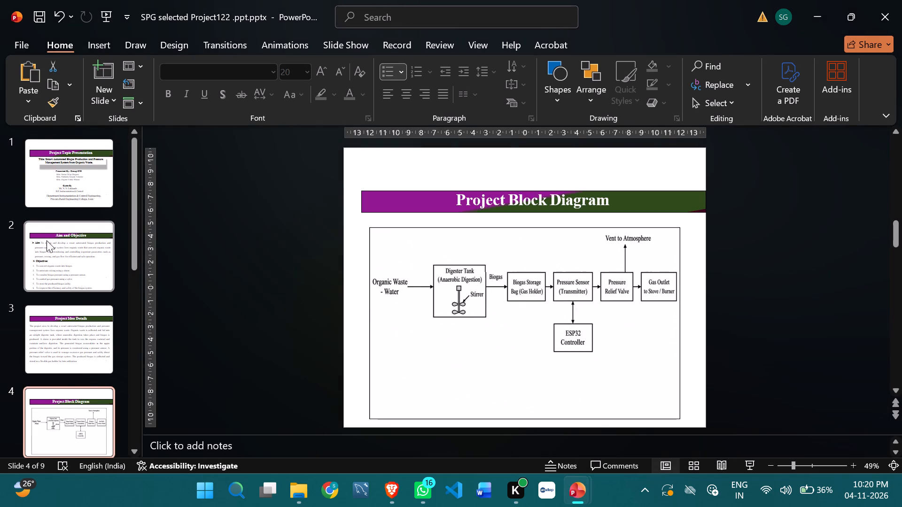
{"action": "left_click", "coordinate": [50, 265]}
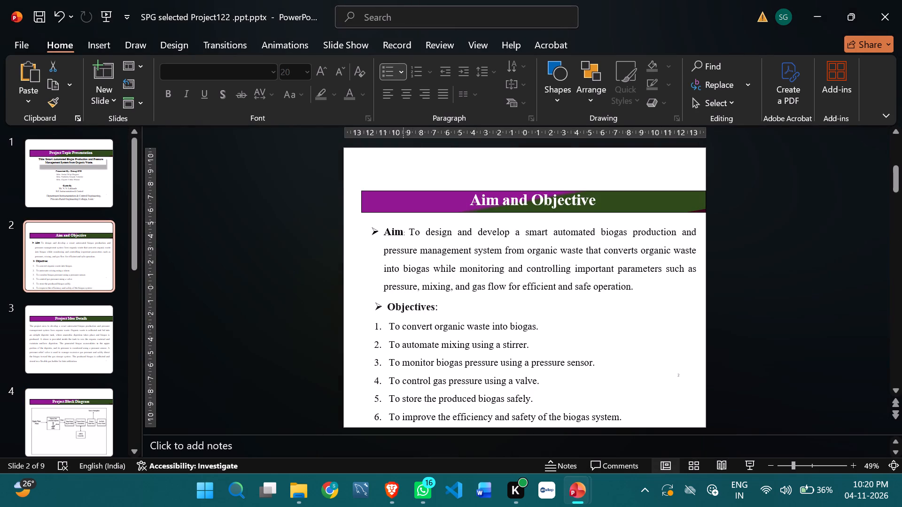
{"action": "left_click_drag", "start_coordinate": [385, 229], "coordinate": [637, 425]}
{"action": "key", "text": "ctrl+c"}
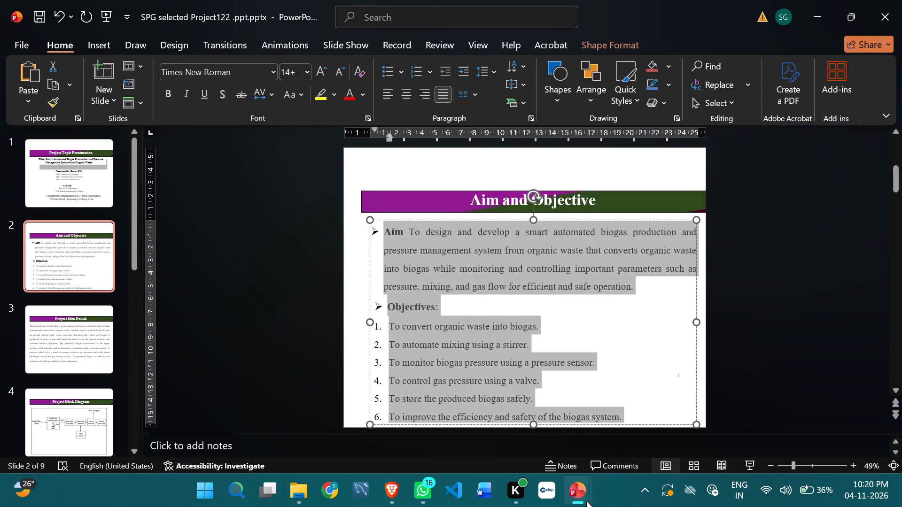
{"action": "left_click", "coordinate": [612, 449]}
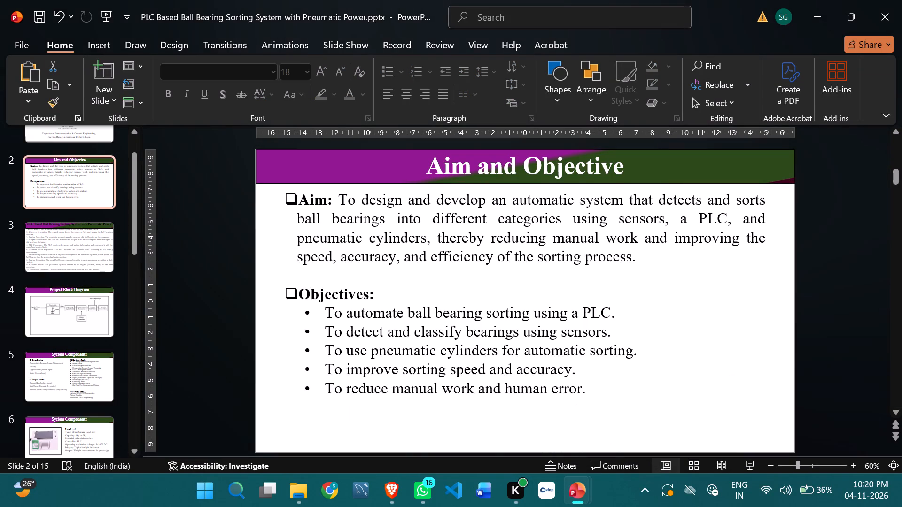
{"action": "left_click_drag", "start_coordinate": [303, 200], "coordinate": [580, 399]}
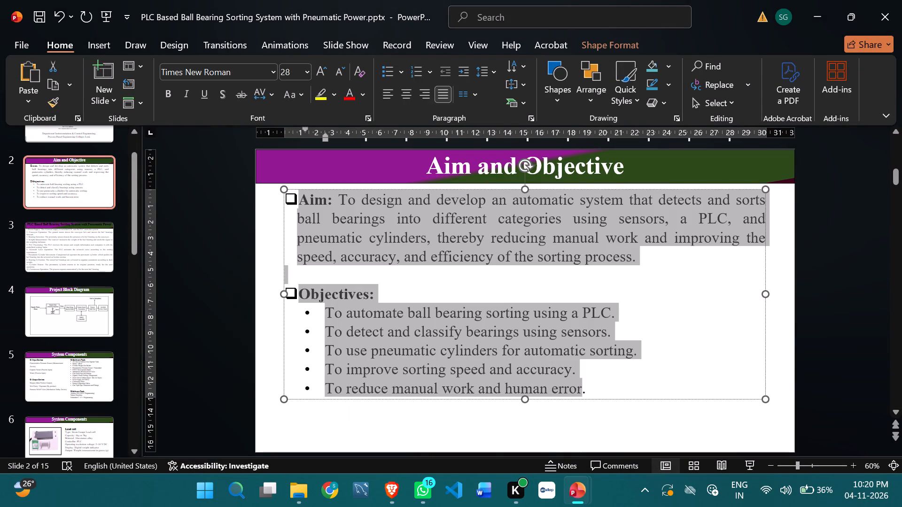
{"action": "left_click_drag", "start_coordinate": [580, 399], "coordinate": [598, 394]}
{"action": "key", "text": "ctrl+v"}
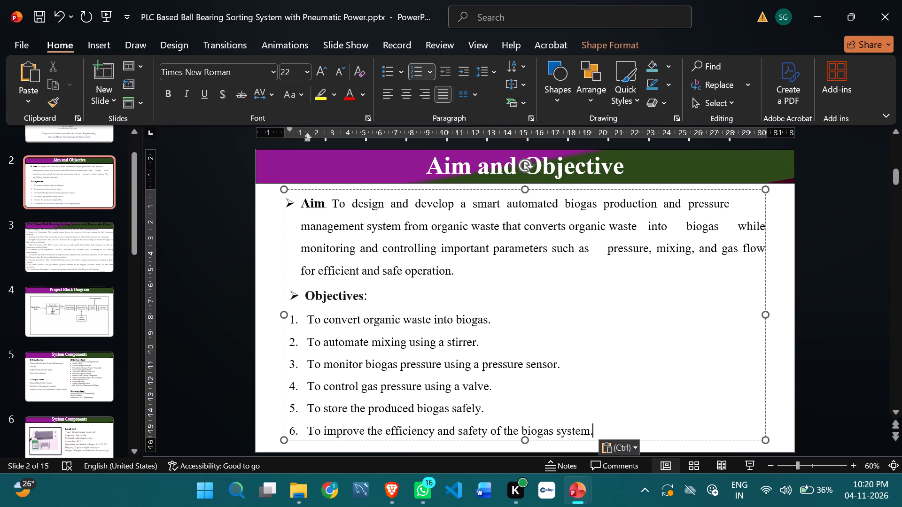
Tighten the line spacing of all the aim and objectives text and set its font size to 28.
{"action": "left_click_drag", "start_coordinate": [302, 204], "coordinate": [465, 294]}
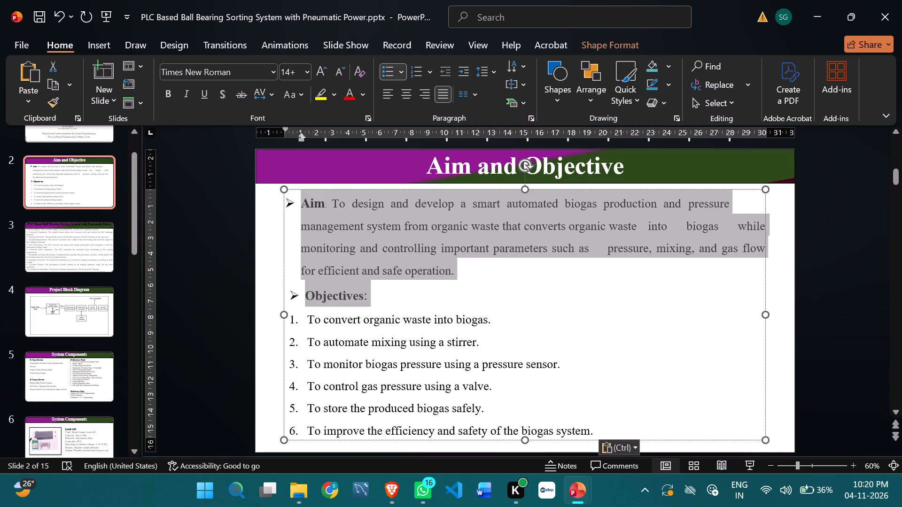
{"action": "left_click_drag", "start_coordinate": [465, 294], "coordinate": [606, 451]}
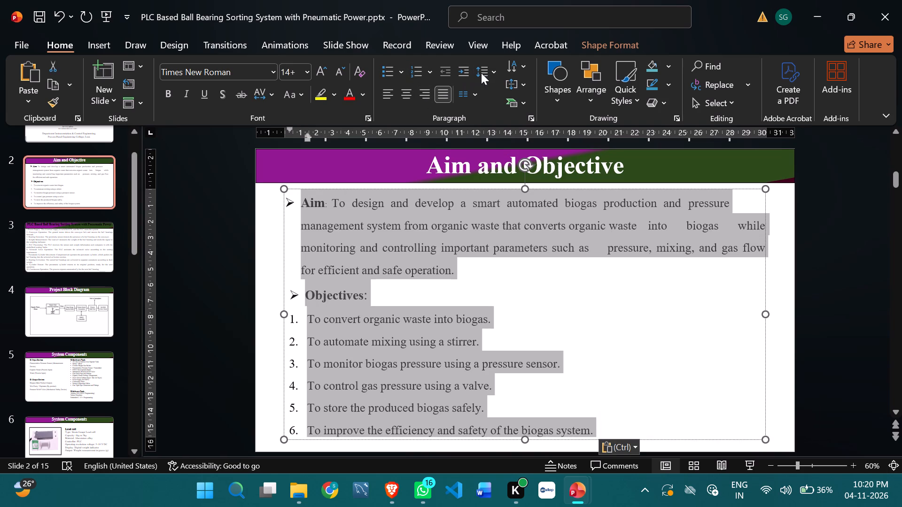
{"action": "left_click", "coordinate": [487, 73]}
{"action": "left_click", "coordinate": [511, 96]}
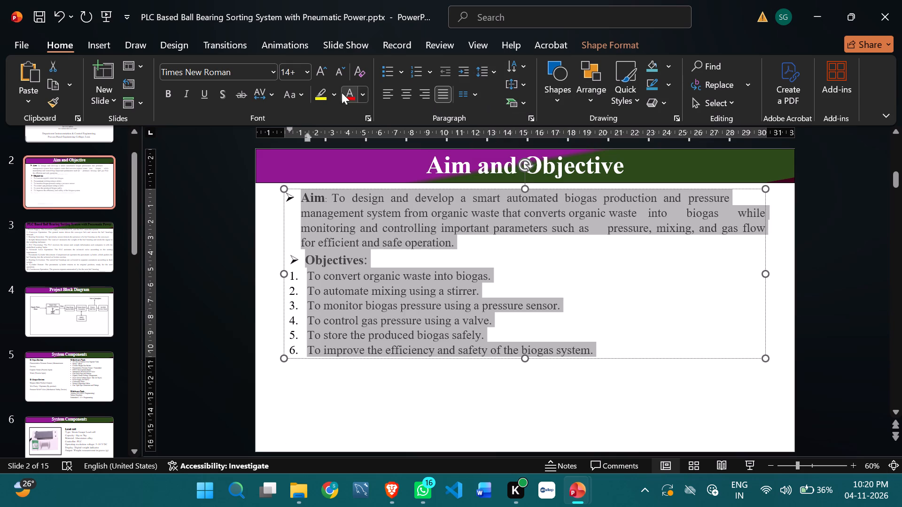
{"action": "left_click", "coordinate": [307, 73]}
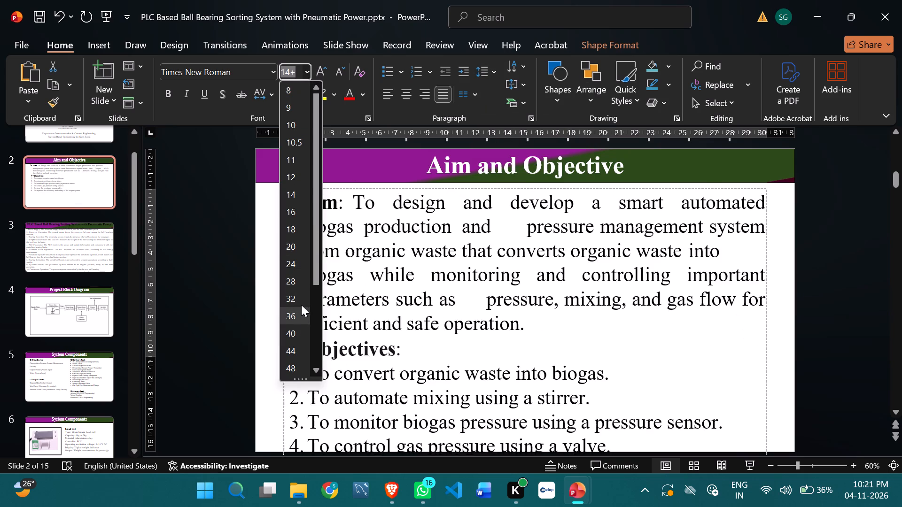
{"action": "left_click", "coordinate": [300, 285]}
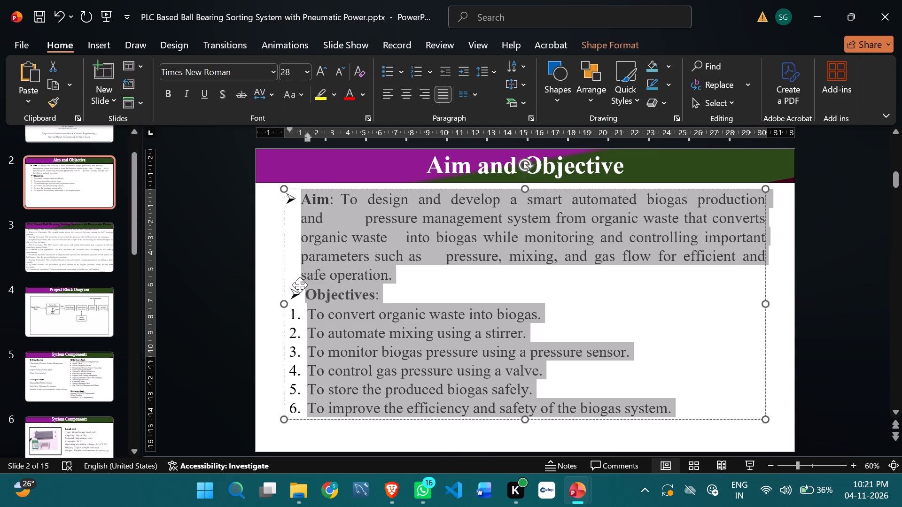
Remove the extra gap before "pressure management system" in the Aim paragraph.
{"action": "left_click", "coordinate": [410, 301]}
{"action": "left_click_drag", "start_coordinate": [358, 220], "coordinate": [363, 220]}
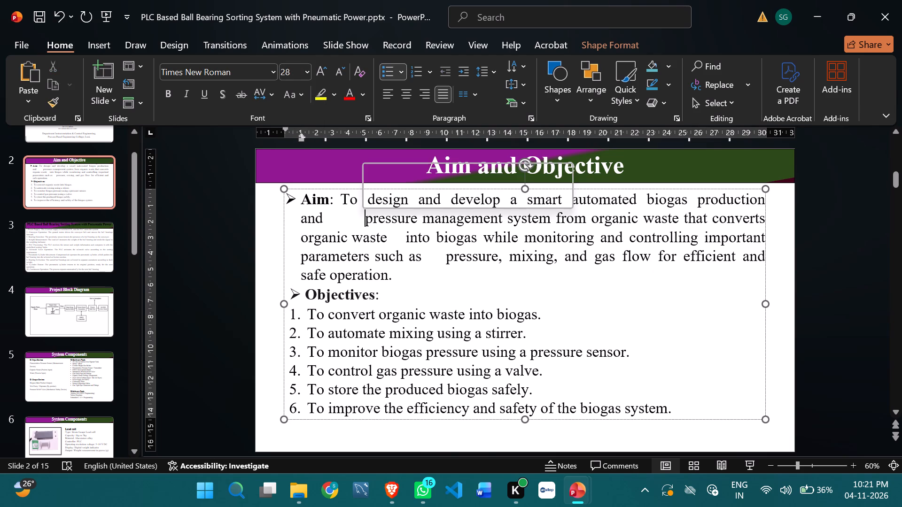
{"action": "key", "text": "BackSpace"}
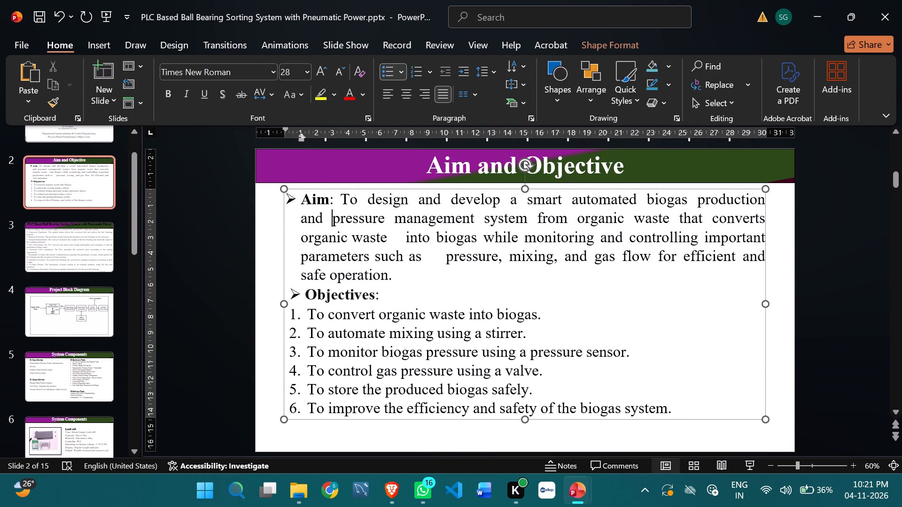
Replace slide 3's working-steps text with the Project Idea Details paragraph copied from slide 3 of the SPG selected Project122 presentation.
{"action": "left_click", "coordinate": [85, 242]}
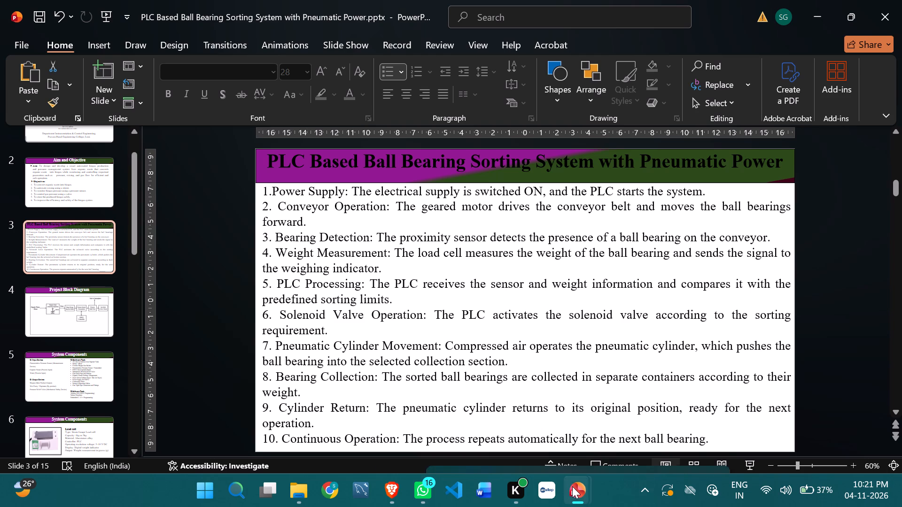
{"action": "left_click", "coordinate": [528, 430]}
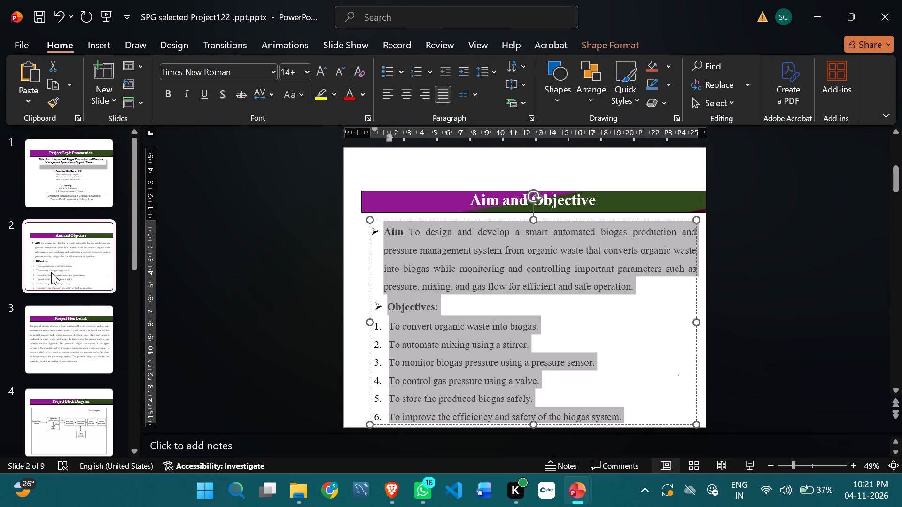
{"action": "left_click", "coordinate": [56, 329]}
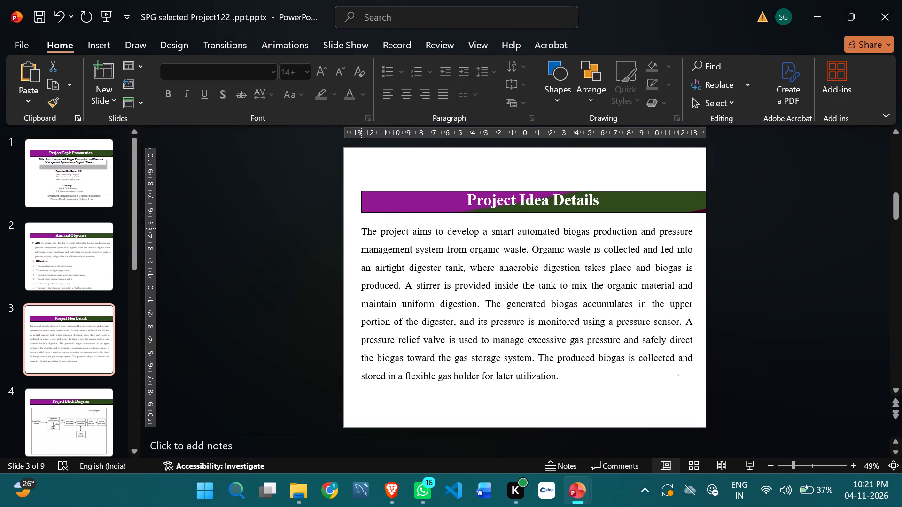
{"action": "left_click_drag", "start_coordinate": [360, 228], "coordinate": [363, 238]}
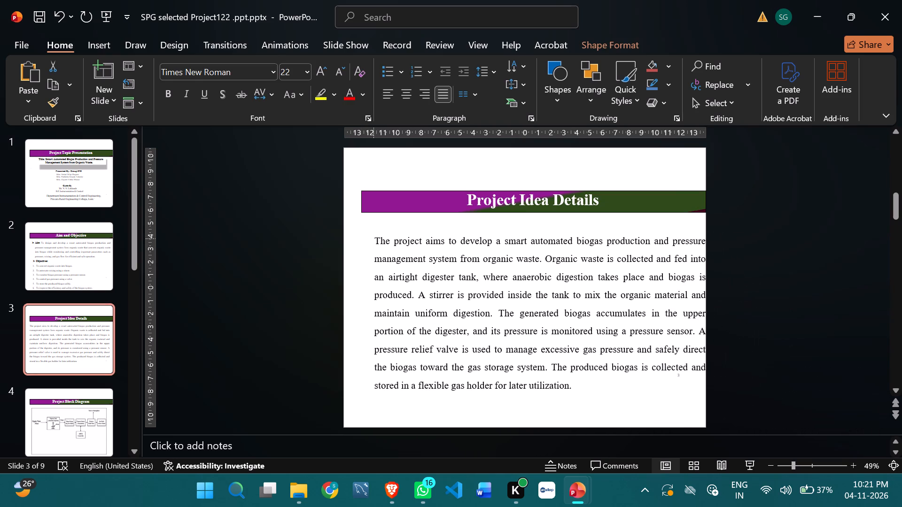
{"action": "left_click_drag", "start_coordinate": [363, 238], "coordinate": [360, 236]}
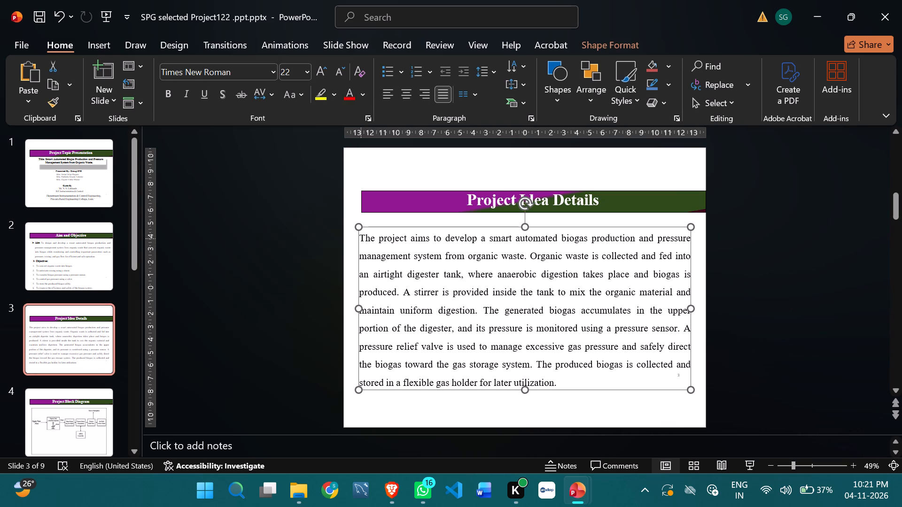
{"action": "left_click_drag", "start_coordinate": [361, 238], "coordinate": [563, 399]}
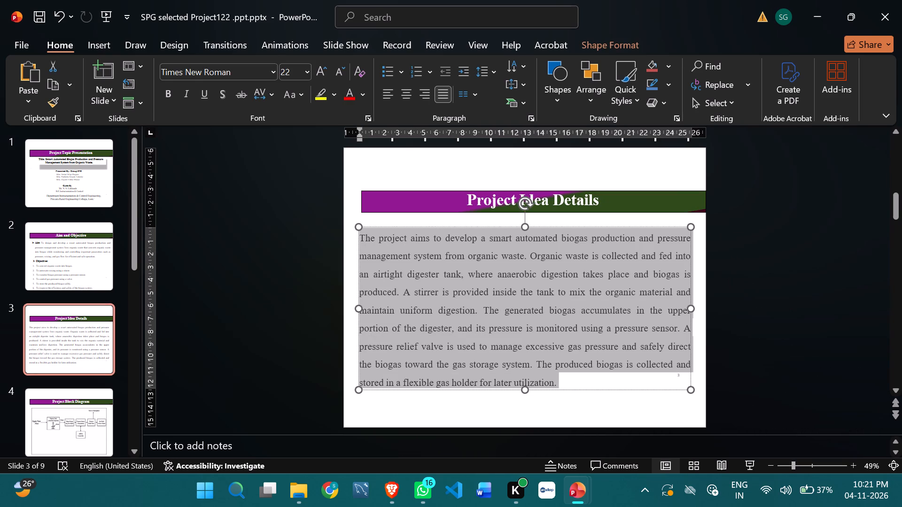
{"action": "left_click_drag", "start_coordinate": [563, 399], "coordinate": [567, 394]}
{"action": "key", "text": "ctrl+c"}
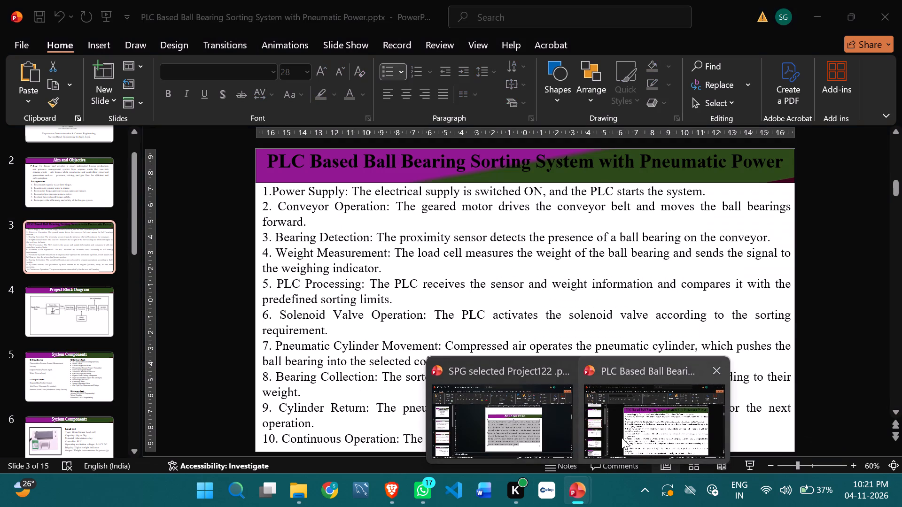
{"action": "left_click", "coordinate": [622, 438]}
{"action": "left_click_drag", "start_coordinate": [262, 192], "coordinate": [493, 356]}
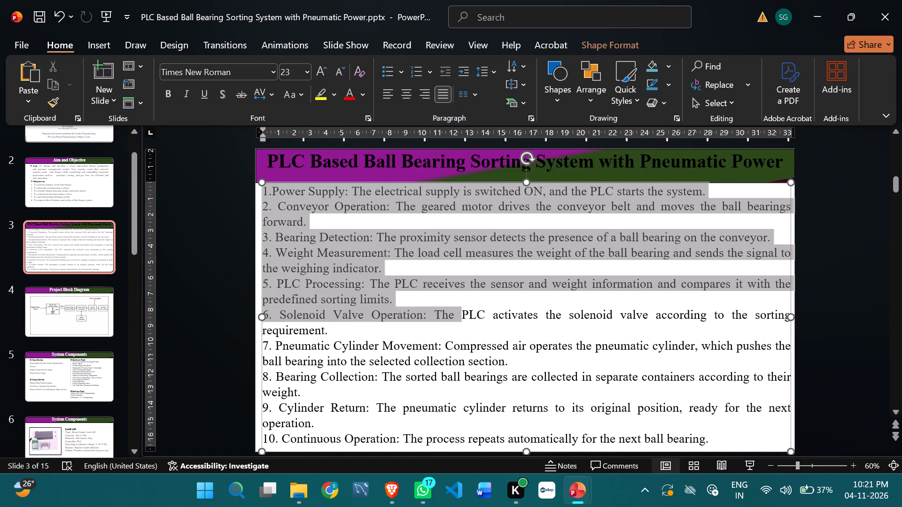
{"action": "left_click_drag", "start_coordinate": [493, 356], "coordinate": [736, 449]}
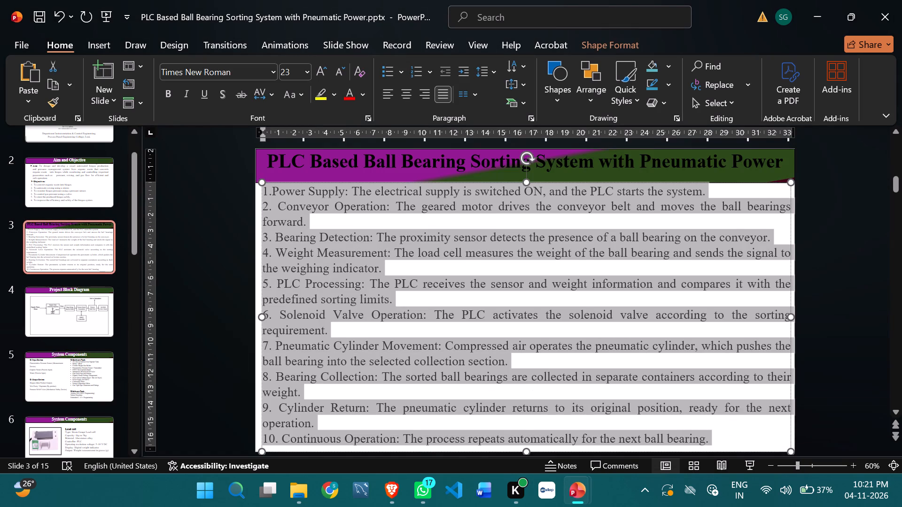
{"action": "key", "text": "ctrl+v"}
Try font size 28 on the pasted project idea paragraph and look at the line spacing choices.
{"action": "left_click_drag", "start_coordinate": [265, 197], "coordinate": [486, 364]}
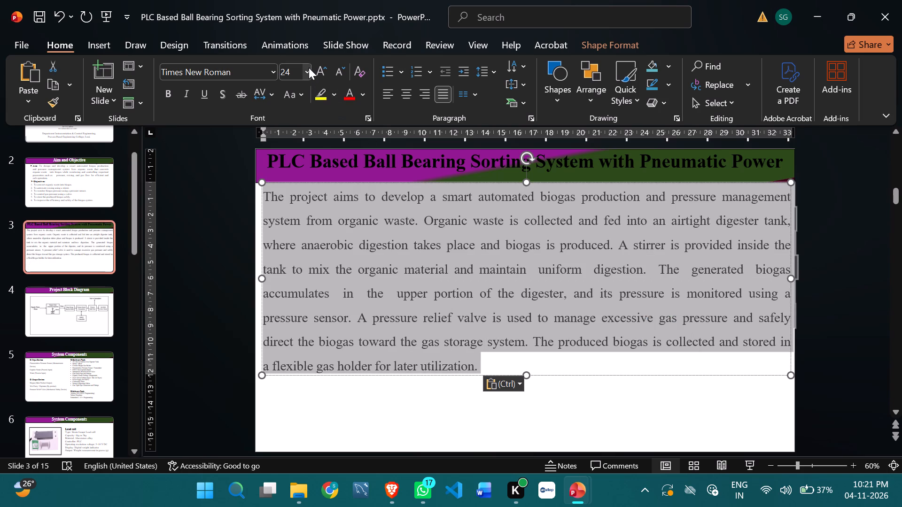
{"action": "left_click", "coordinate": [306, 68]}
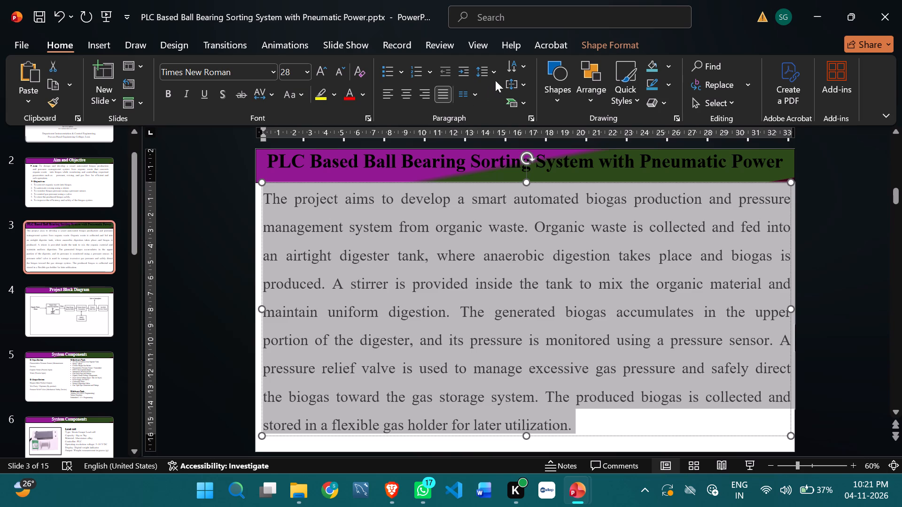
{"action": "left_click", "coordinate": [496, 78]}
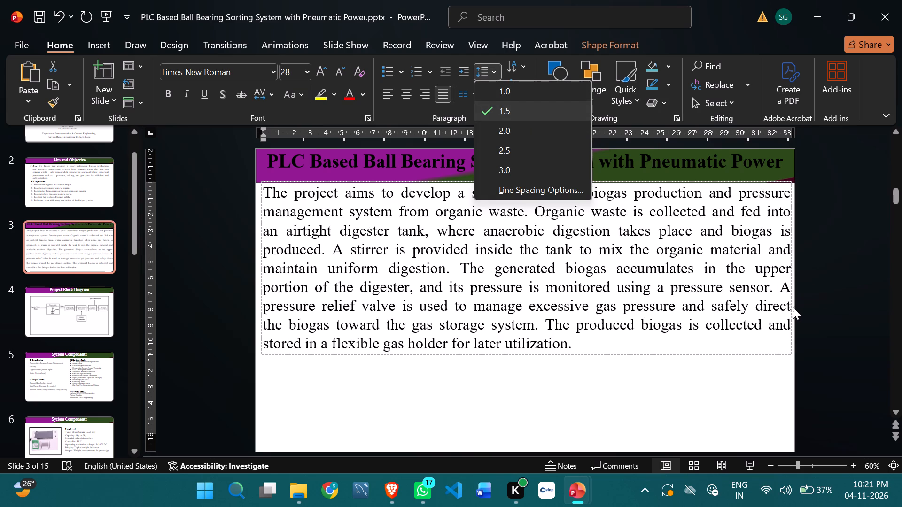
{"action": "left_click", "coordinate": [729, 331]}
Narrow the project idea text box on both sides so it leaves margins at the slide's edges.
{"action": "left_click_drag", "start_coordinate": [791, 307], "coordinate": [777, 315]}
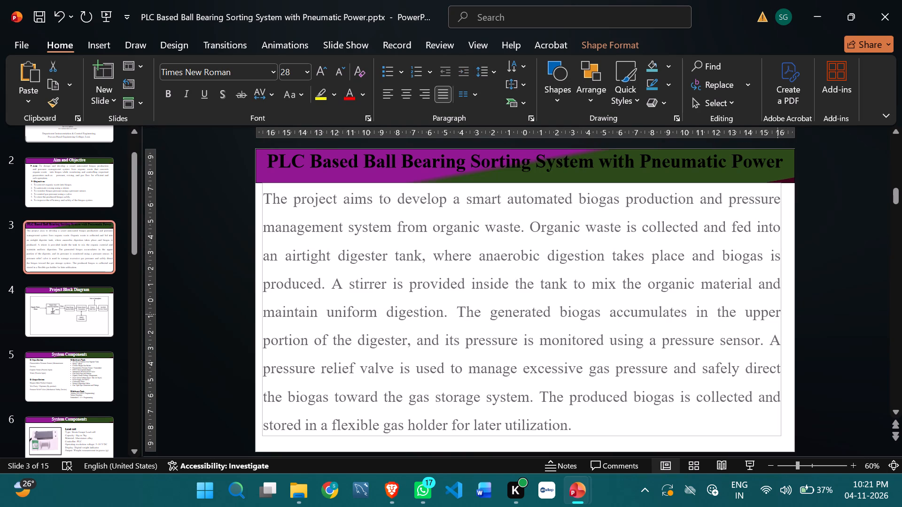
{"action": "left_click_drag", "start_coordinate": [777, 315], "coordinate": [771, 326]}
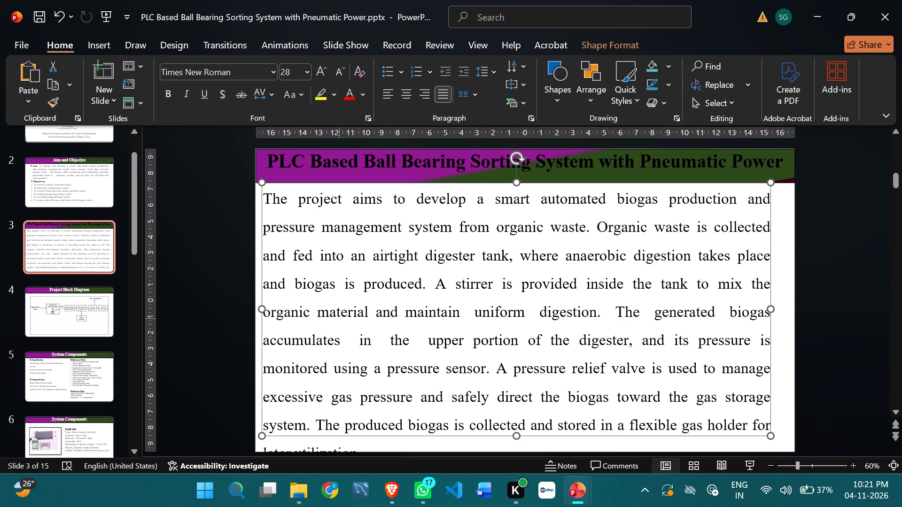
{"action": "left_click_drag", "start_coordinate": [263, 307], "coordinate": [284, 315]}
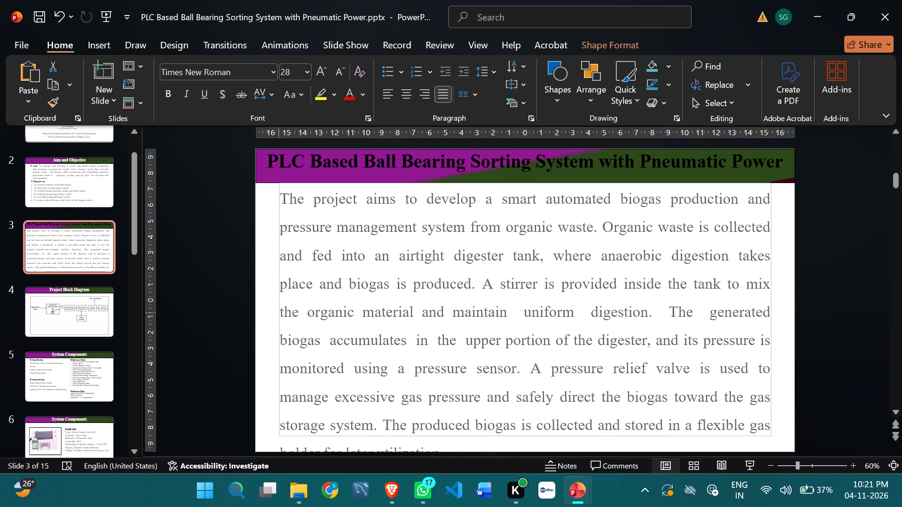
{"action": "left_click_drag", "start_coordinate": [284, 315], "coordinate": [286, 317]}
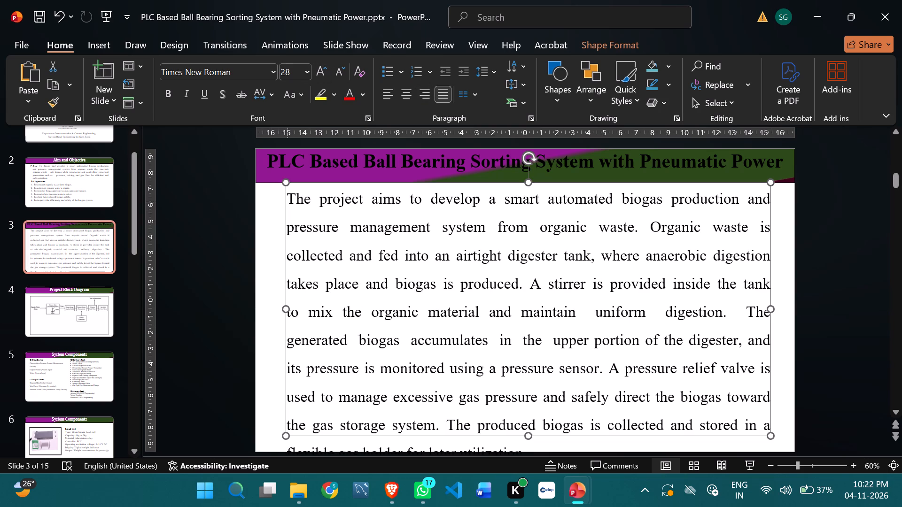
Set the font size of the whole project idea paragraph to 24.
{"action": "left_click_drag", "start_coordinate": [291, 199], "coordinate": [490, 432]}
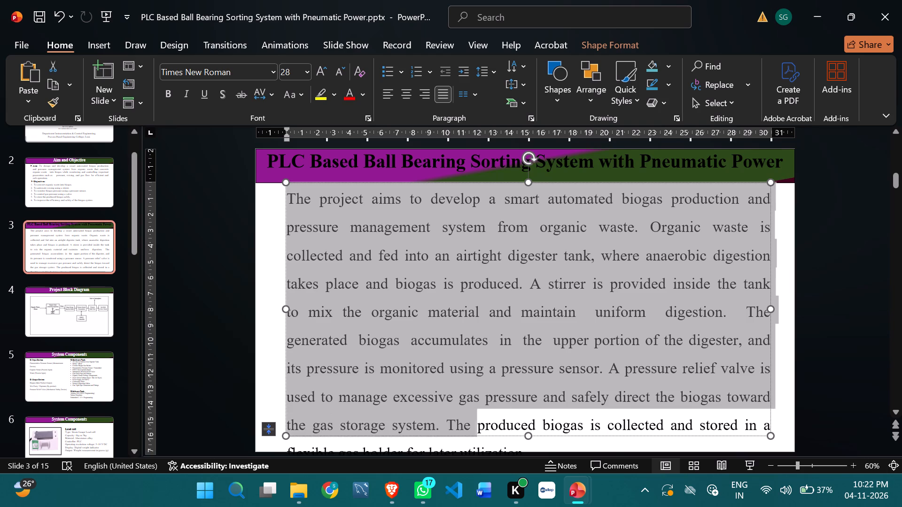
{"action": "left_click_drag", "start_coordinate": [490, 432], "coordinate": [545, 458]}
{"action": "left_click", "coordinate": [310, 73]}
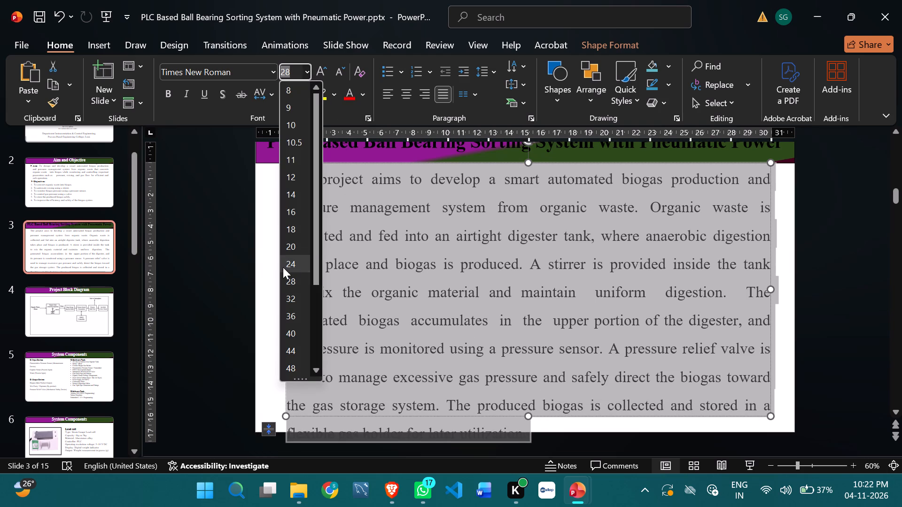
{"action": "left_click", "coordinate": [284, 266]}
{"action": "left_click_drag", "start_coordinate": [437, 263], "coordinate": [443, 274]}
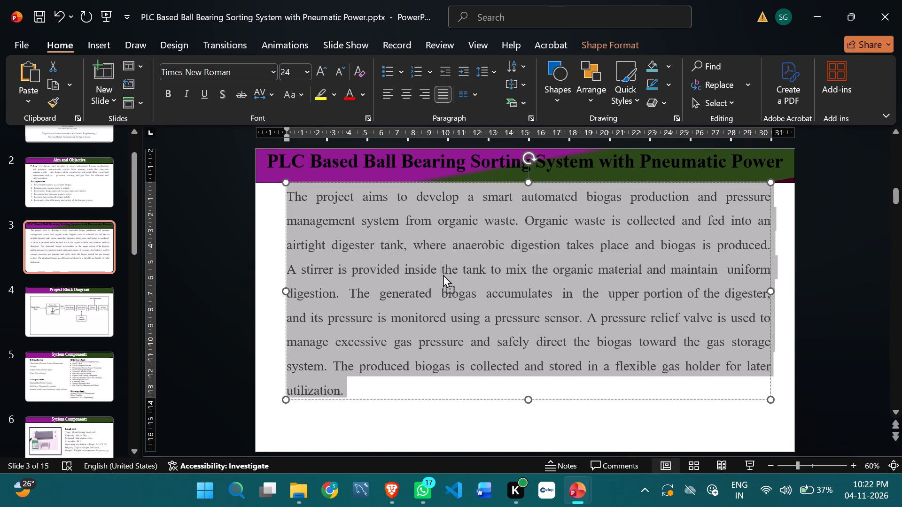
{"action": "left_click_drag", "start_coordinate": [443, 274], "coordinate": [440, 294]}
{"action": "left_click", "coordinate": [463, 230]}
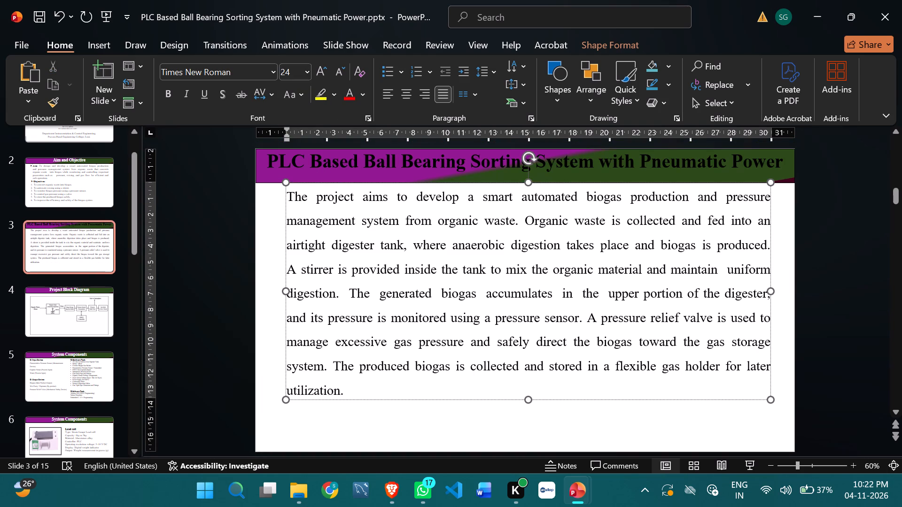
Move the project idea text box down slightly to leave a gap below the heading banner.
{"action": "left_click", "coordinate": [483, 198]}
{"action": "left_click", "coordinate": [319, 184]}
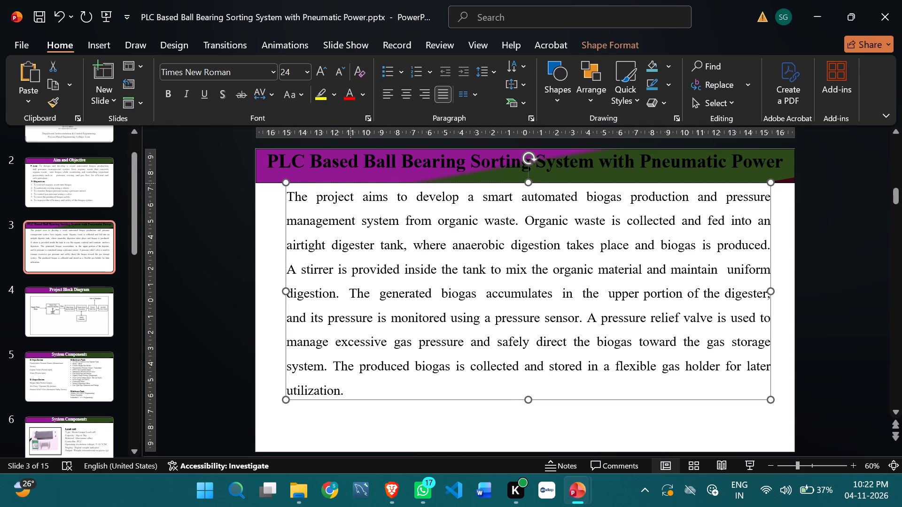
{"action": "left_click", "coordinate": [432, 186]}
{"action": "left_click_drag", "start_coordinate": [350, 181], "coordinate": [349, 203]}
{"action": "left_click", "coordinate": [838, 243]}
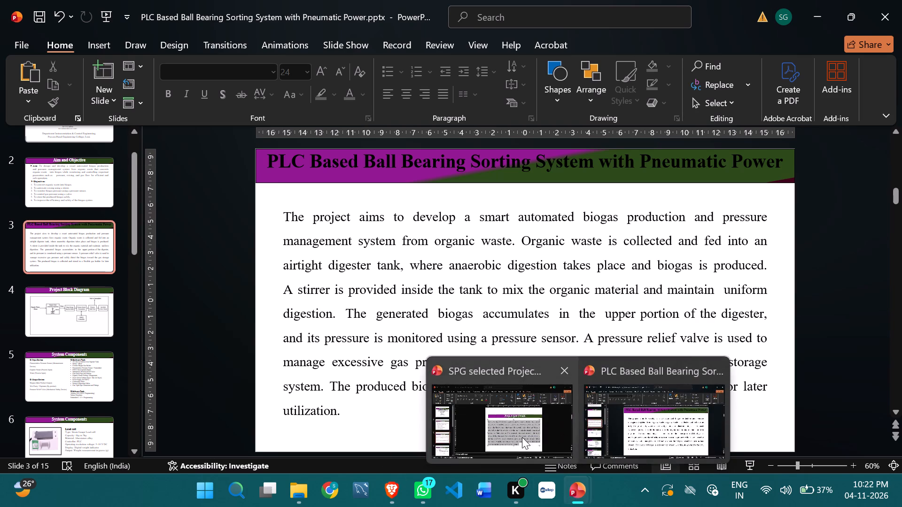
Switch to the SPG selected Project122 presentation and change "from" to "using" in the project title on slide 1.
{"action": "left_click", "coordinate": [522, 437]}
{"action": "left_click", "coordinate": [455, 235]}
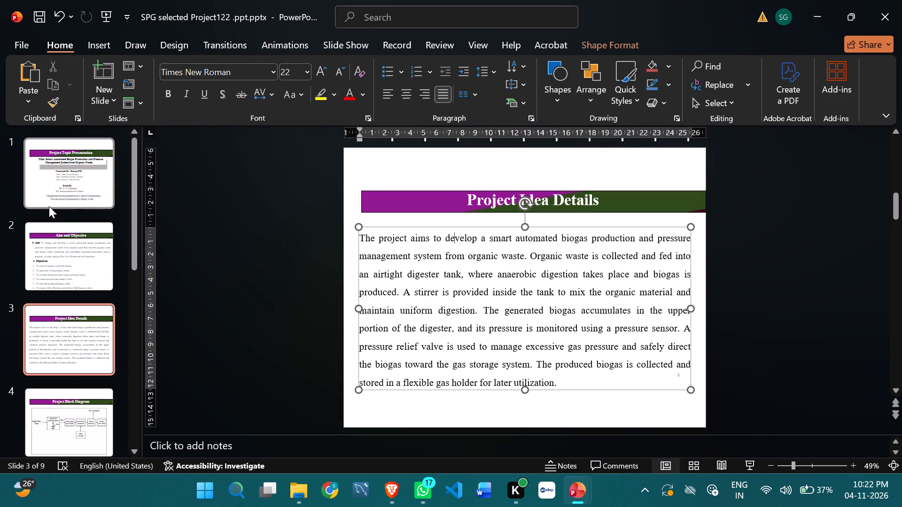
{"action": "left_click", "coordinate": [70, 313]}
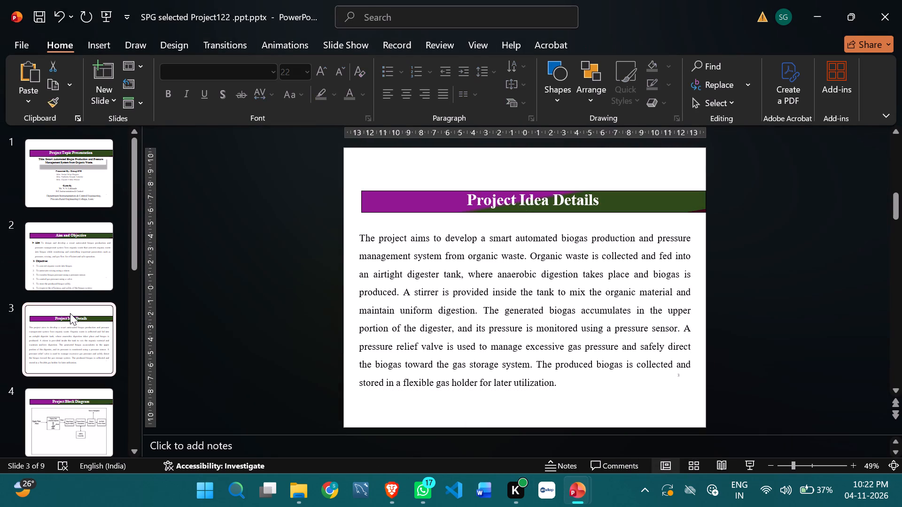
{"action": "left_click", "coordinate": [524, 334]}
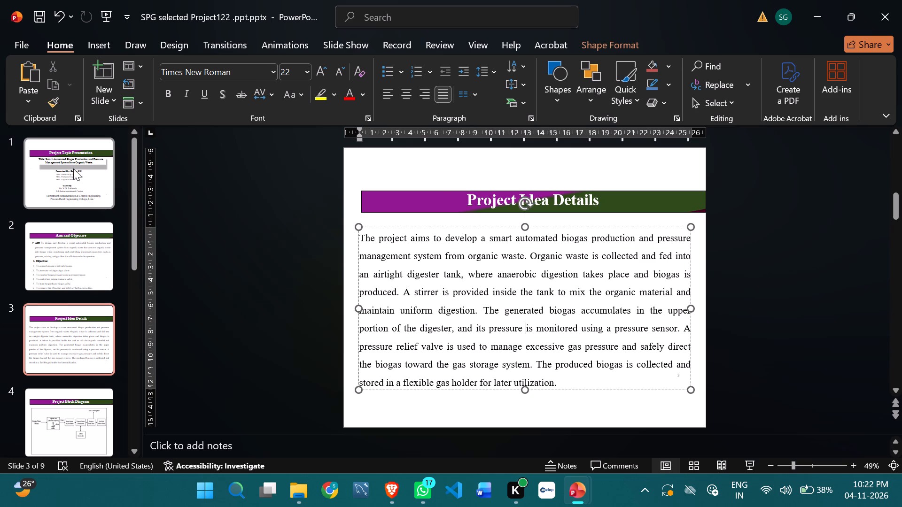
{"action": "left_click", "coordinate": [73, 169]}
{"action": "left_click_drag", "start_coordinate": [428, 230], "coordinate": [574, 257]}
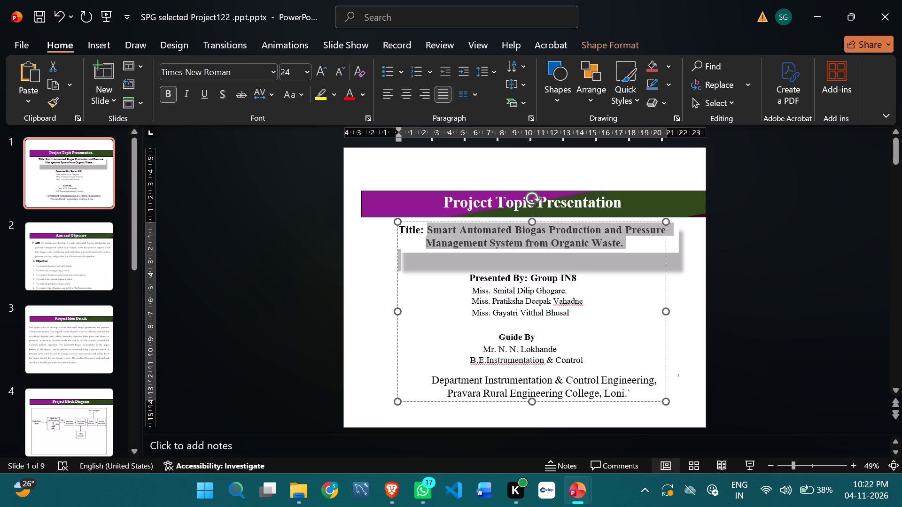
{"action": "left_click_drag", "start_coordinate": [574, 257], "coordinate": [609, 262]}
{"action": "key", "text": "ctrl+c"}
{"action": "left_click", "coordinate": [513, 248]}
{"action": "left_click", "coordinate": [546, 246]}
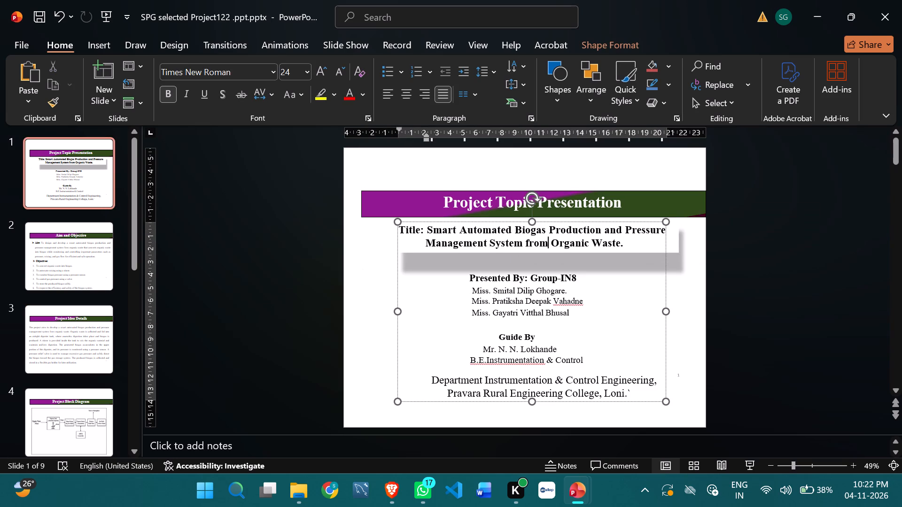
{"action": "key", "text": "BackSpace"}
{"action": "key", "text": "BackSpace"}
{"action": "key", "text": "BackSpace"}
{"action": "key", "text": "BackSpace"}
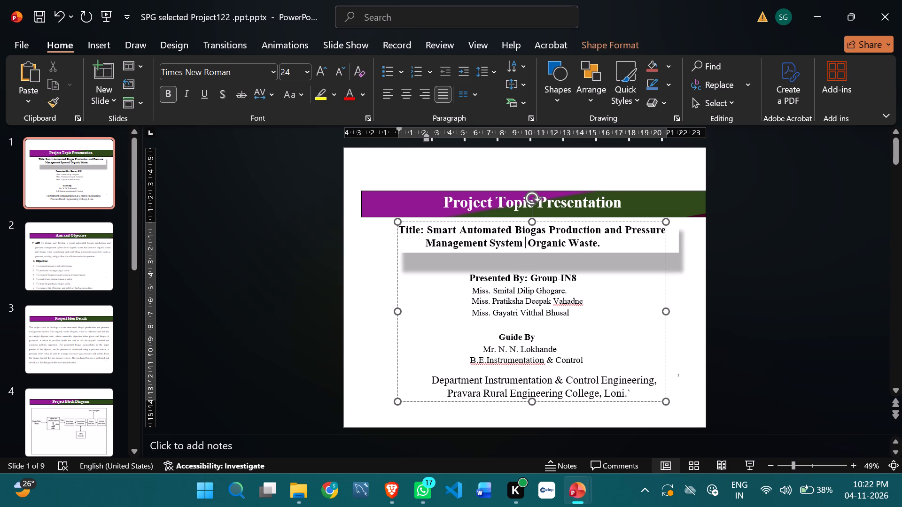
{"action": "type", "text": "using"}
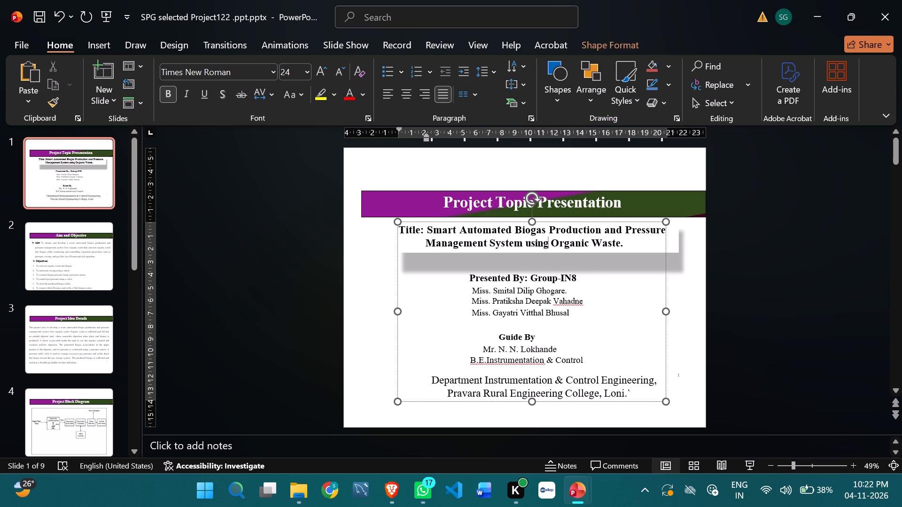
Replace the ball bearing presentation's slide 3 heading with the copied title "Smart Automated Biogas Production and Pressure Management System using Organic Waste.".
{"action": "left_click_drag", "start_coordinate": [428, 232], "coordinate": [608, 256]}
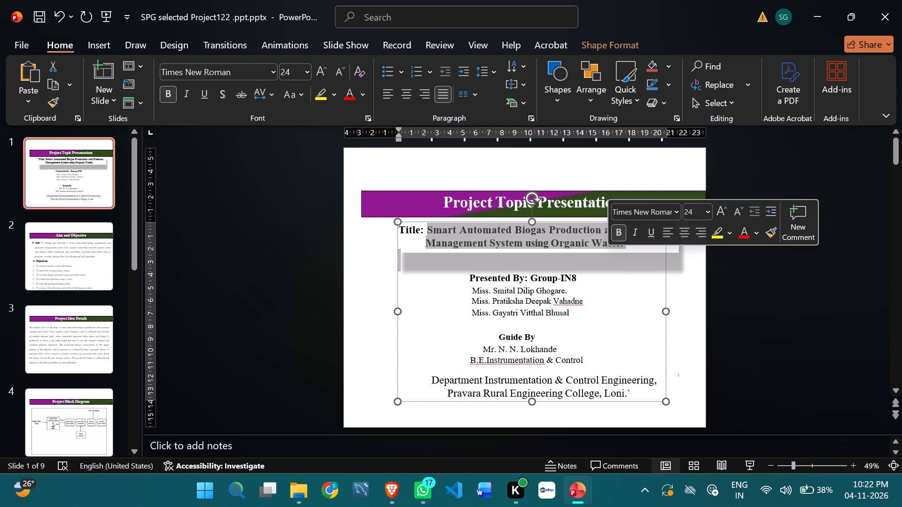
{"action": "key", "text": "ctrl+c"}
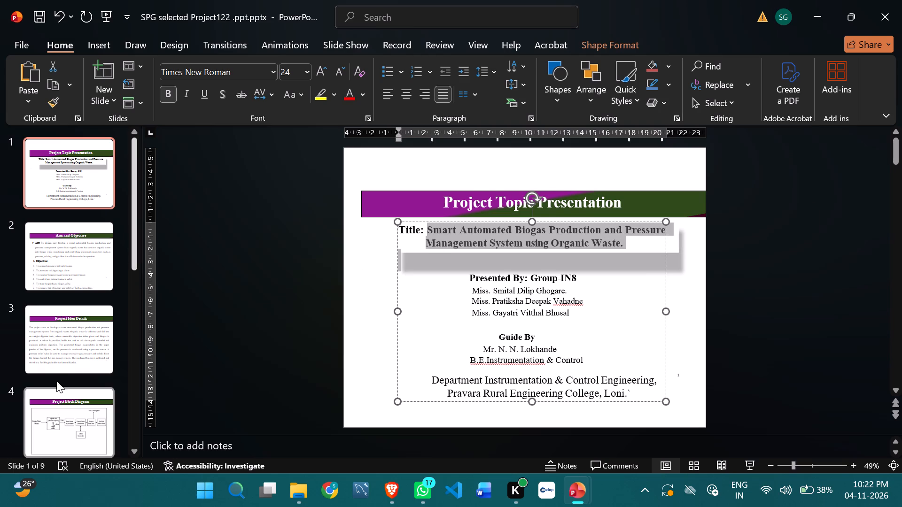
{"action": "left_click", "coordinate": [61, 367]}
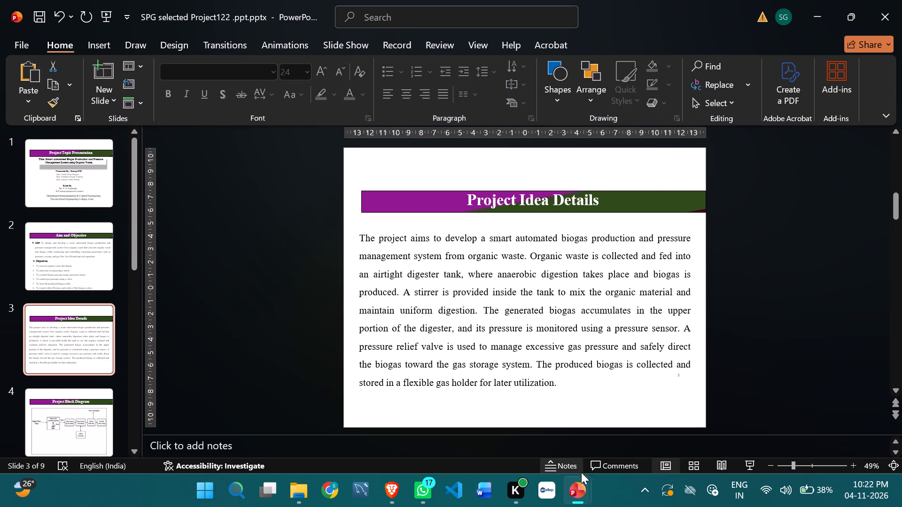
{"action": "left_click_drag", "start_coordinate": [642, 440], "coordinate": [643, 435]}
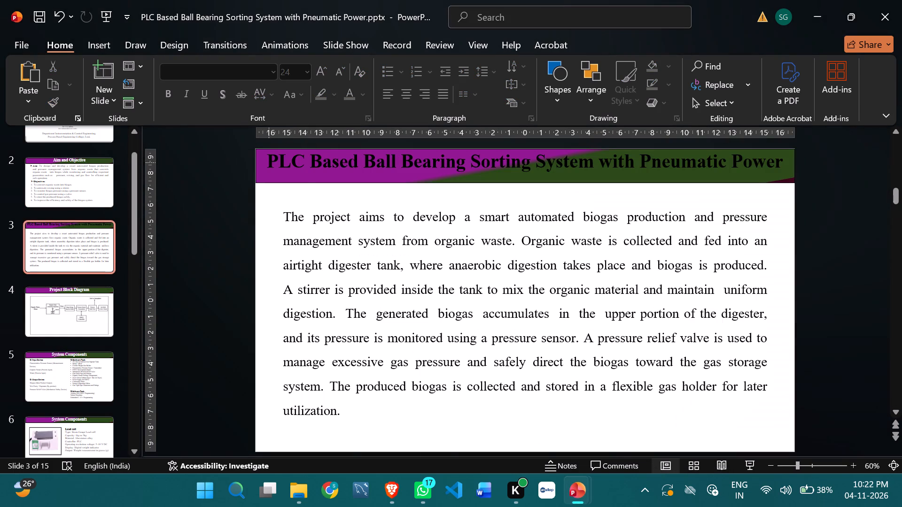
{"action": "left_click", "coordinate": [266, 160]}
{"action": "left_click_drag", "start_coordinate": [269, 160], "coordinate": [808, 183]}
{"action": "key", "text": "ctrl+v"}
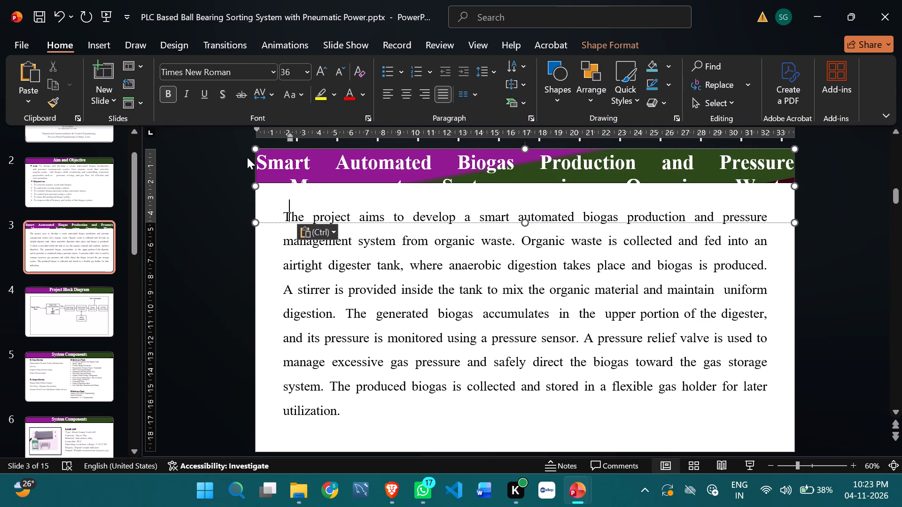
Set the font size of the whole slide 3 heading, "Smart Automated Biogas Production and Pressure Management System using Organic Waste.", to 18.
{"action": "left_click_drag", "start_coordinate": [262, 161], "coordinate": [547, 202]}
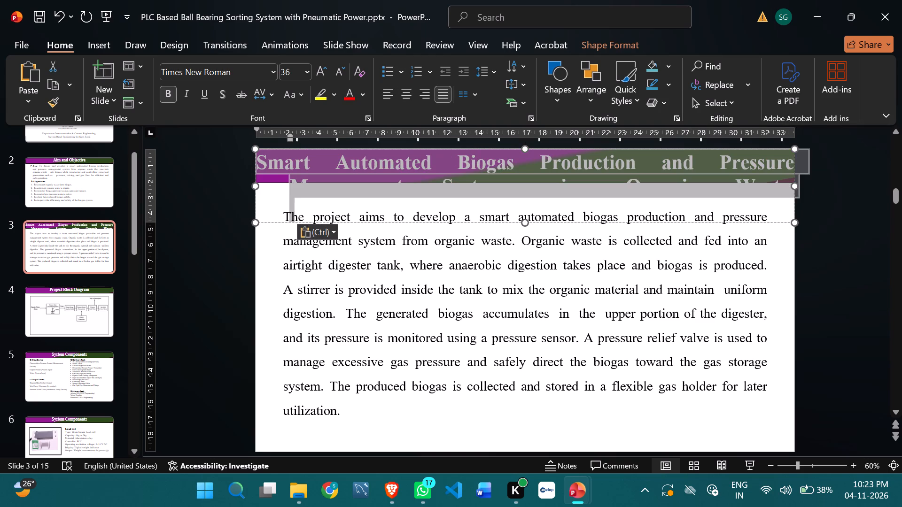
{"action": "left_click_drag", "start_coordinate": [547, 202], "coordinate": [550, 201]}
{"action": "left_click", "coordinate": [304, 75]}
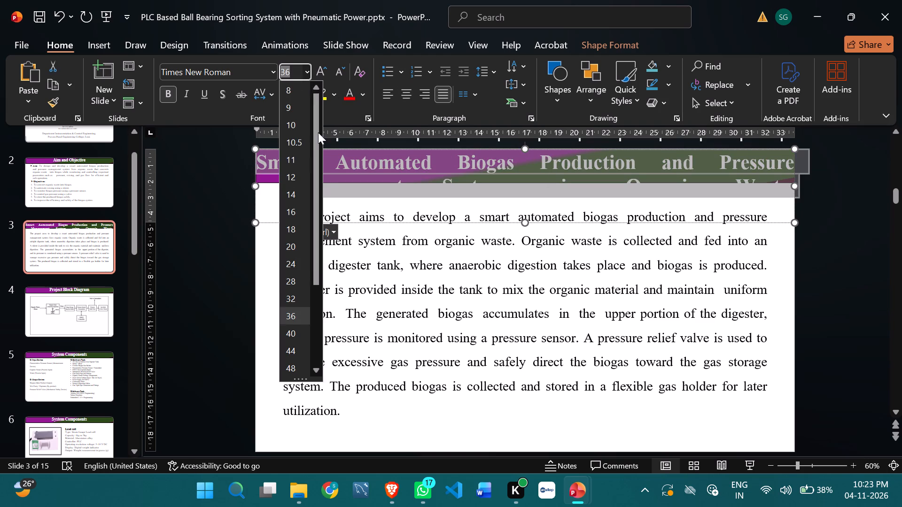
{"action": "left_click", "coordinate": [296, 224]}
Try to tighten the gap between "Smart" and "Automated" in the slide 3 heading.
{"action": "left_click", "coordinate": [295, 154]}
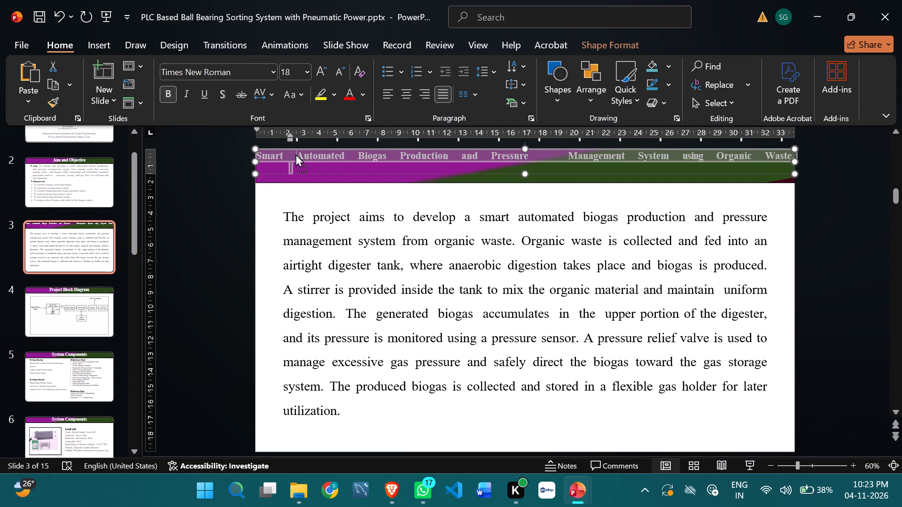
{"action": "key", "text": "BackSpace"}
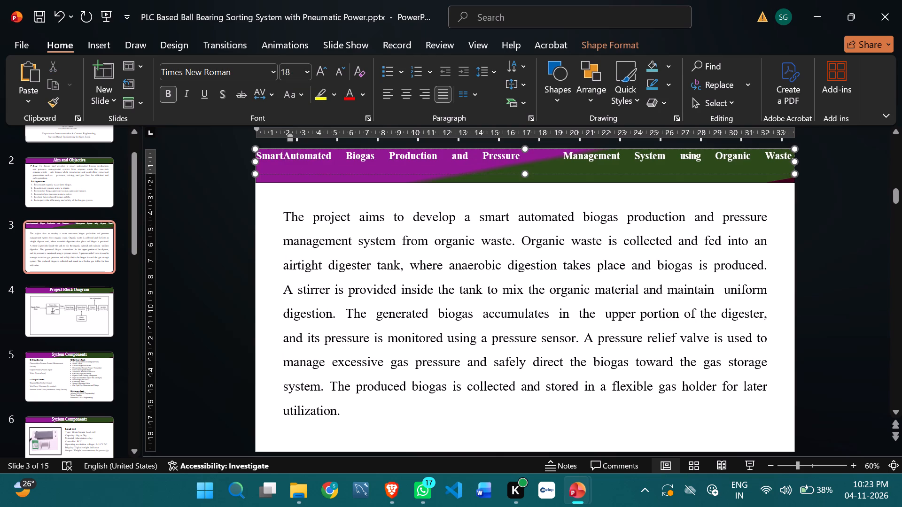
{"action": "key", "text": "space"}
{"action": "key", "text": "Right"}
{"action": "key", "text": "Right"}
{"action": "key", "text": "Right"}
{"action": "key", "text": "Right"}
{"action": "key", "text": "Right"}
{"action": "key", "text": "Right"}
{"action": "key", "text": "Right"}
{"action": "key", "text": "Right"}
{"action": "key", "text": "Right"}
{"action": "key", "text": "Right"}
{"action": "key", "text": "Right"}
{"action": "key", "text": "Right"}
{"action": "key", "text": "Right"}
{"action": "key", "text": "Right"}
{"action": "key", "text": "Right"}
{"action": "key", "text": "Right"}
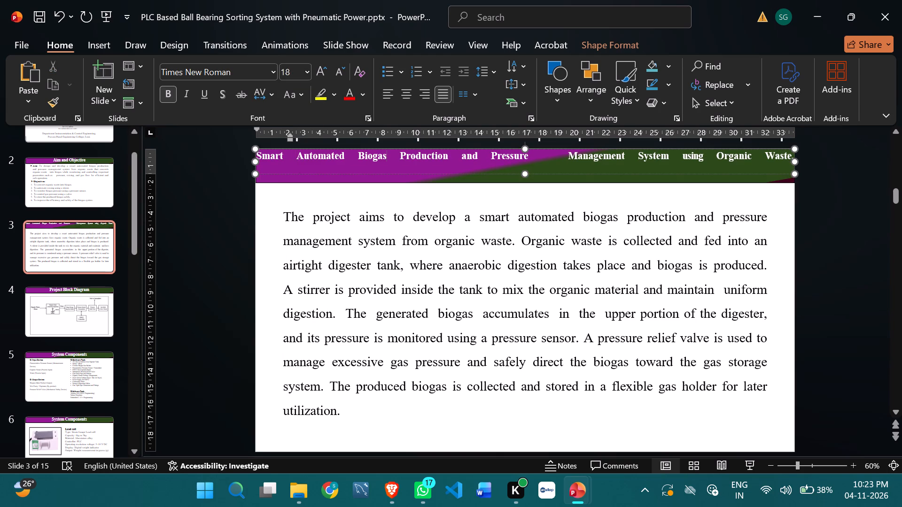
Delete all of the biogas title text from the slide 3 heading, leaving the heading box empty.
{"action": "left_click_drag", "start_coordinate": [260, 156], "coordinate": [457, 171]}
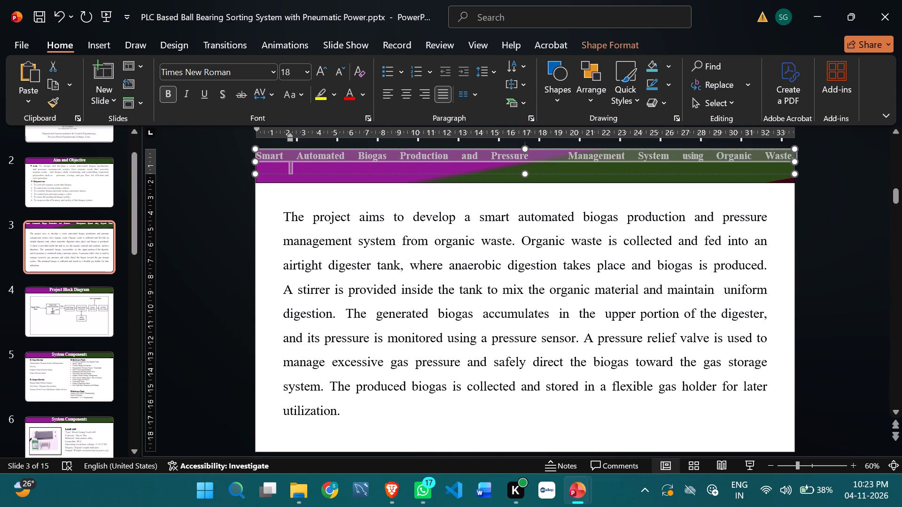
{"action": "left_click_drag", "start_coordinate": [457, 171], "coordinate": [778, 156]}
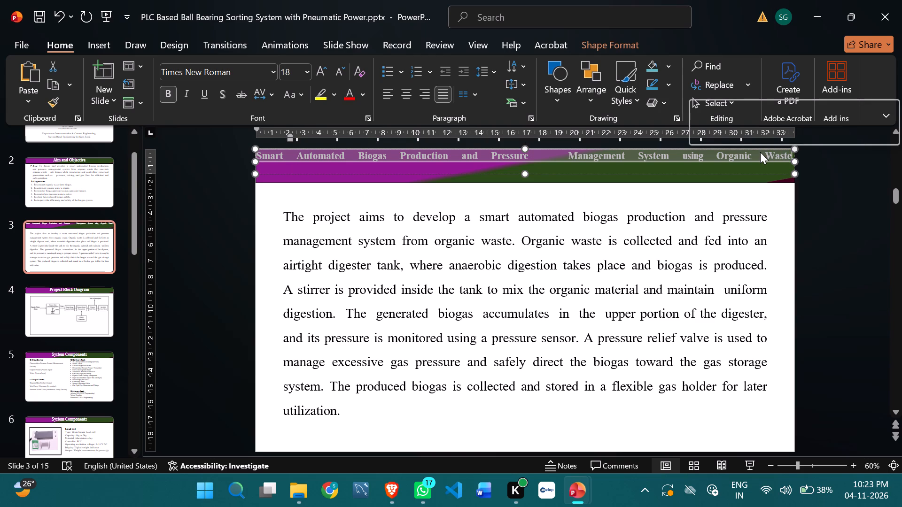
{"action": "key", "text": "BackSpace"}
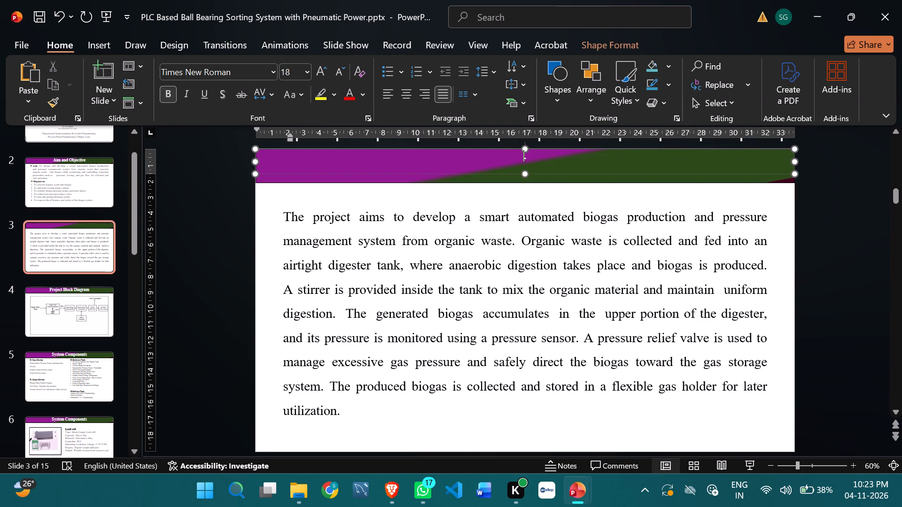
{"action": "key", "text": "Right"}
{"action": "key", "text": "BackSpace"}
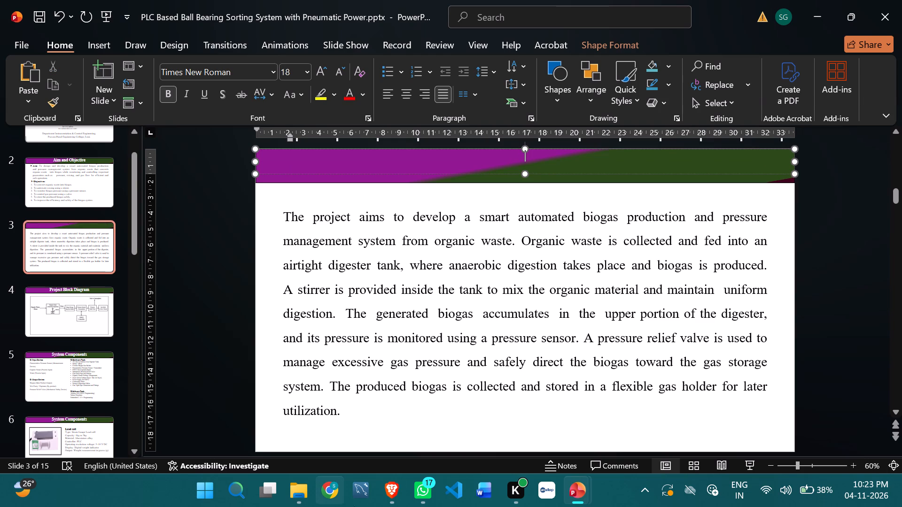
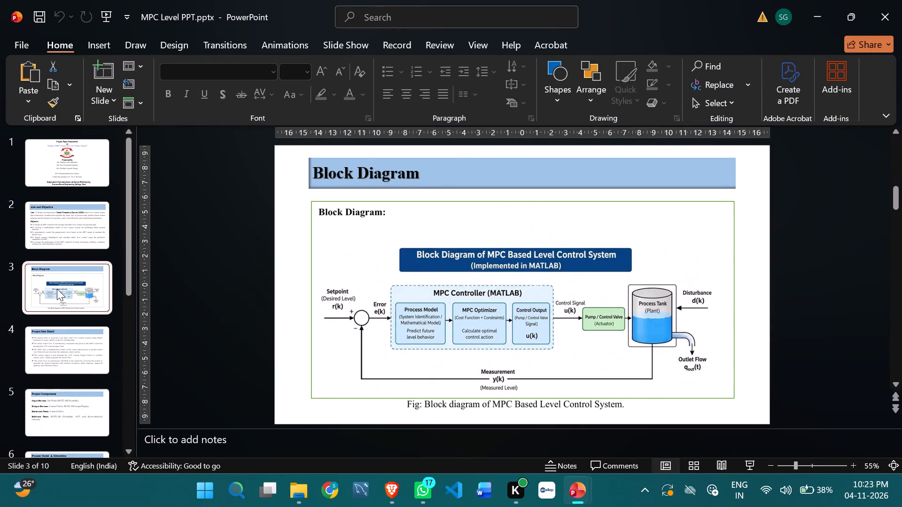
Copy the "Project Idea Details" heading from the SPG selected Project122 presentation into the empty slide 3 heading of the ball bearing presentation.
{"action": "left_click", "coordinate": [49, 335]}
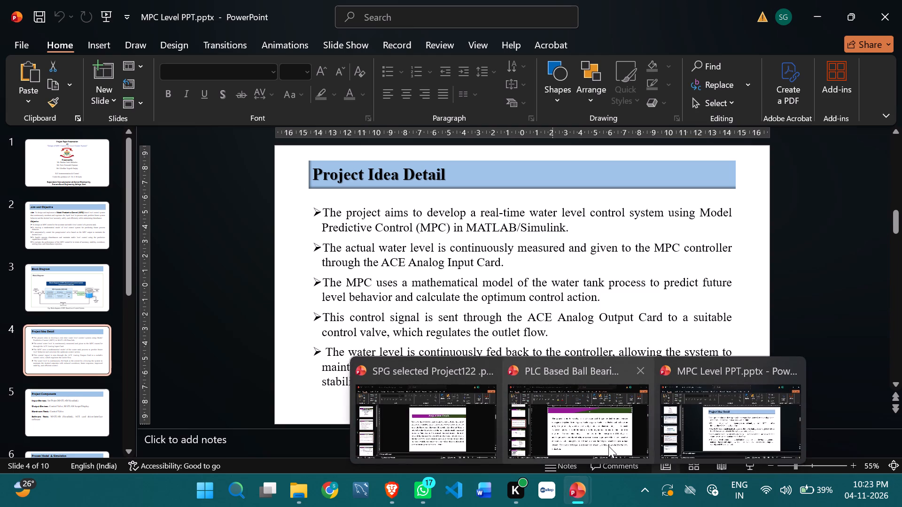
{"action": "left_click", "coordinate": [457, 437]}
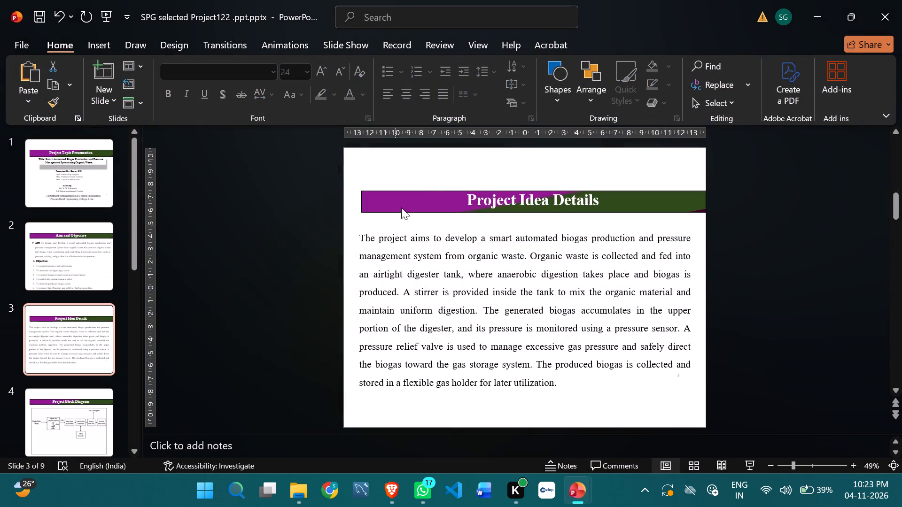
{"action": "left_click_drag", "start_coordinate": [463, 202], "coordinate": [606, 196]}
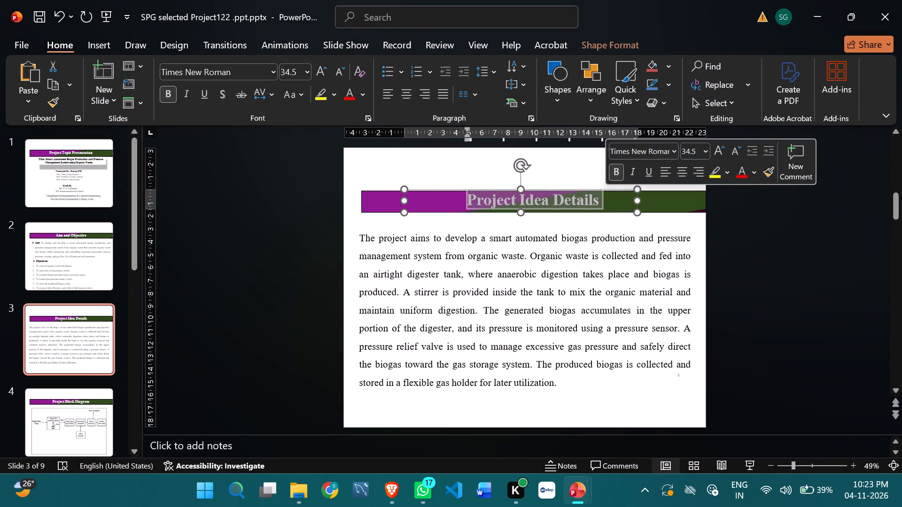
{"action": "key", "text": "ctrl+c"}
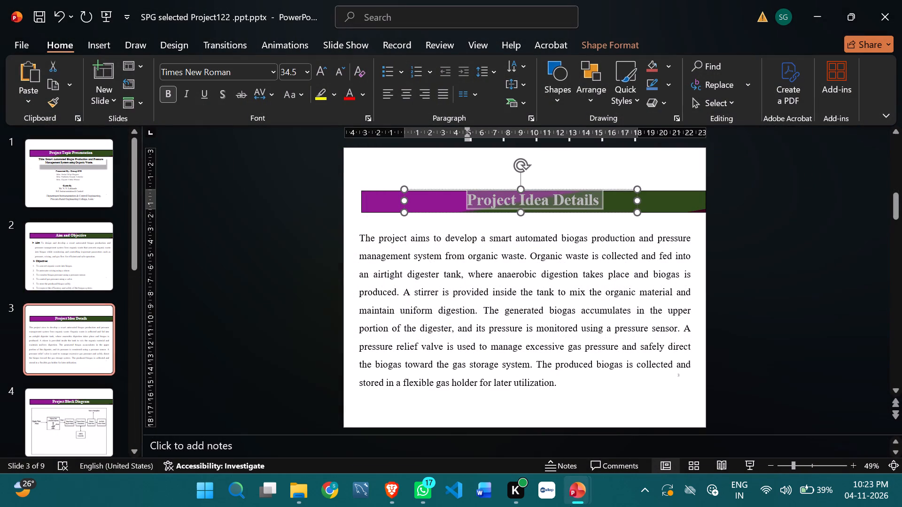
{"action": "left_click", "coordinate": [580, 417]}
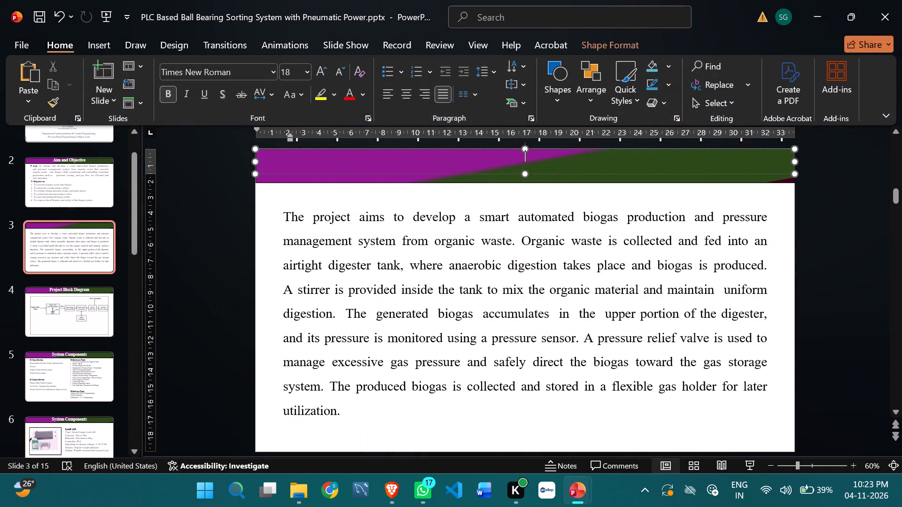
{"action": "left_click", "coordinate": [496, 164]}
{"action": "key", "text": "ctrl+v"}
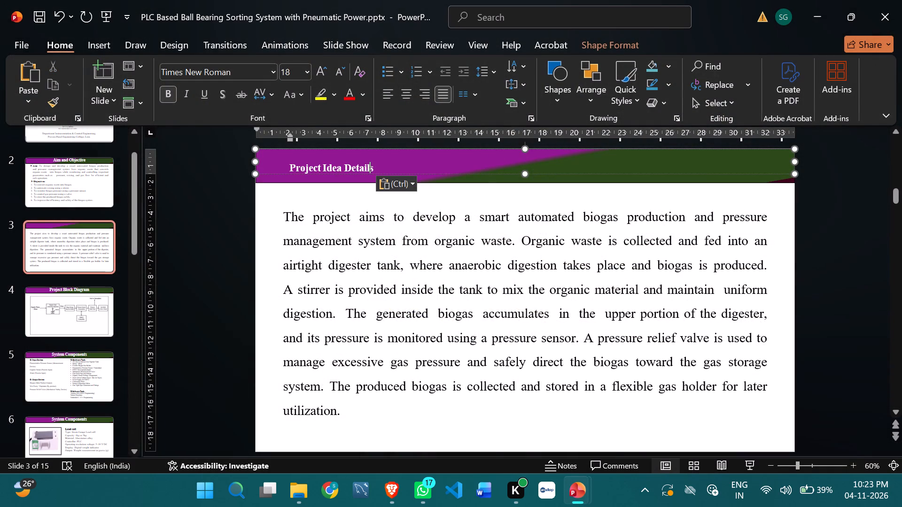
Set the slide 3 heading "Project Idea Details" to font size 36 and centre it.
{"action": "left_click_drag", "start_coordinate": [378, 166], "coordinate": [310, 166]}
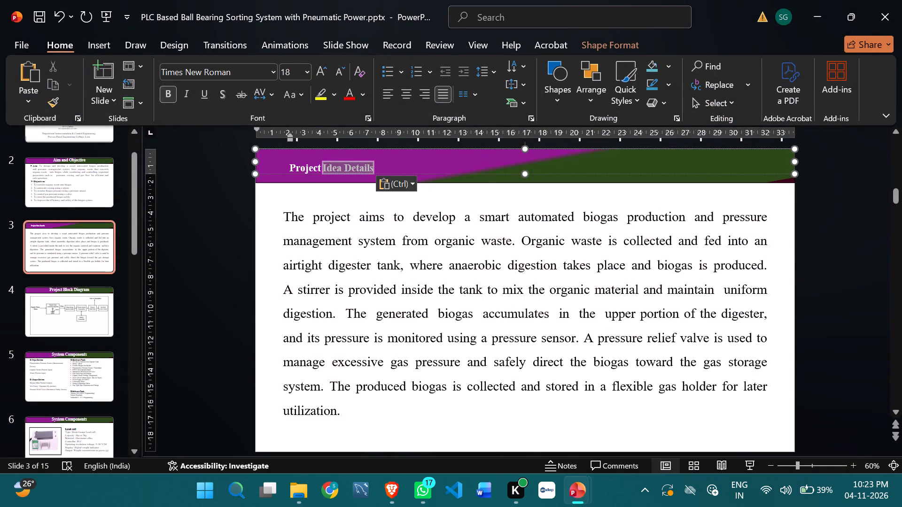
{"action": "left_click_drag", "start_coordinate": [310, 166], "coordinate": [291, 158]}
{"action": "left_click", "coordinate": [308, 70]}
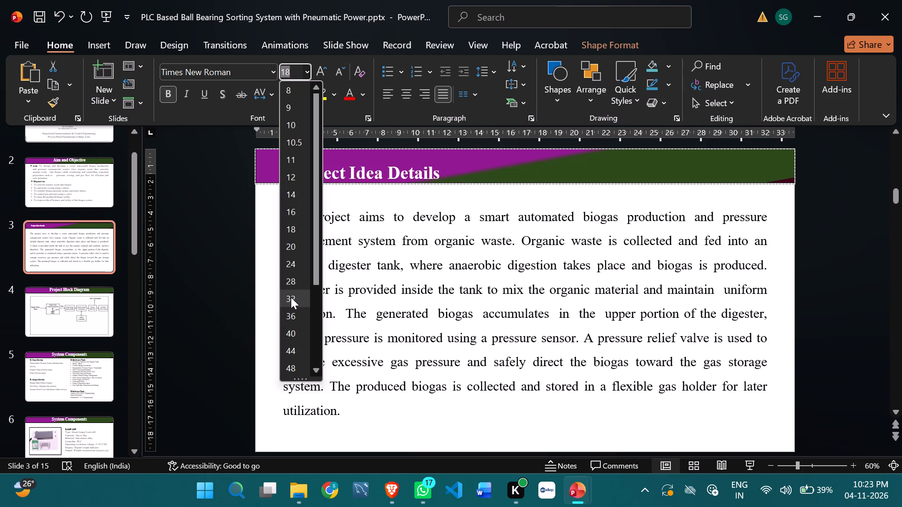
{"action": "left_click", "coordinate": [295, 311]}
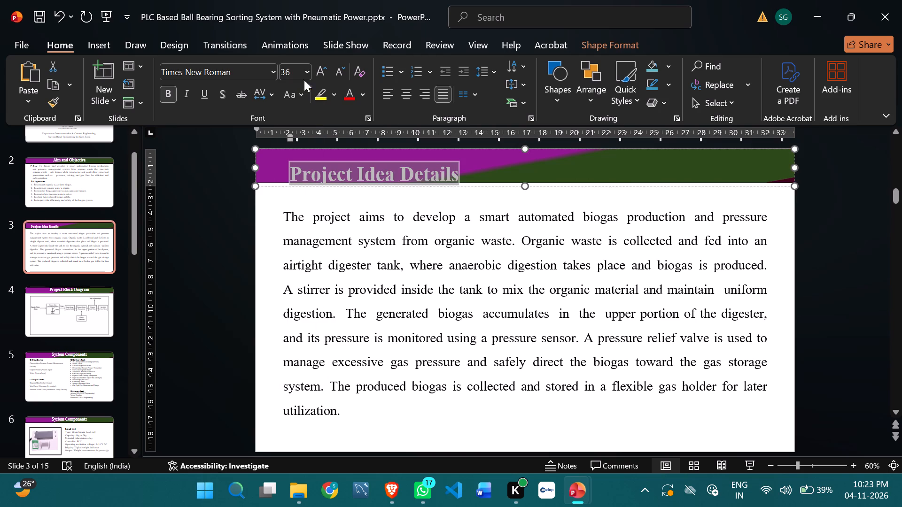
{"action": "left_click", "coordinate": [396, 94]}
{"action": "left_click", "coordinate": [403, 94]}
{"action": "left_click", "coordinate": [404, 298]}
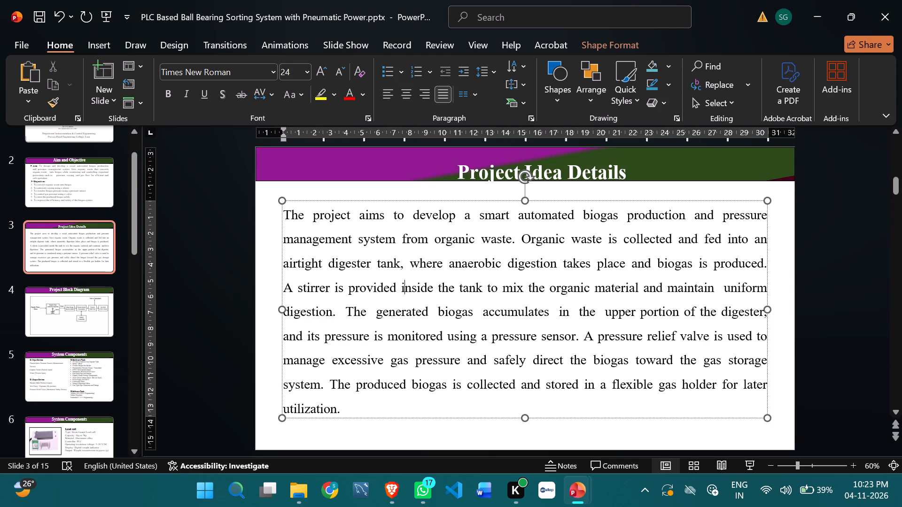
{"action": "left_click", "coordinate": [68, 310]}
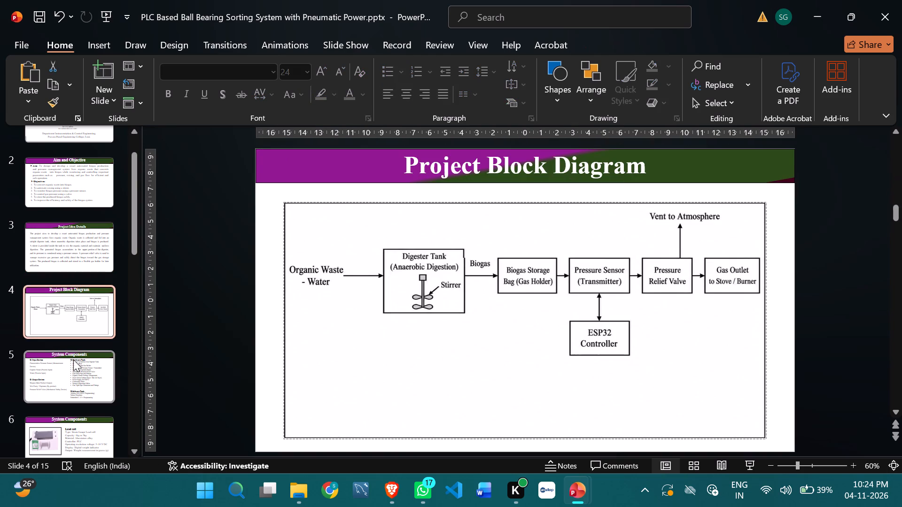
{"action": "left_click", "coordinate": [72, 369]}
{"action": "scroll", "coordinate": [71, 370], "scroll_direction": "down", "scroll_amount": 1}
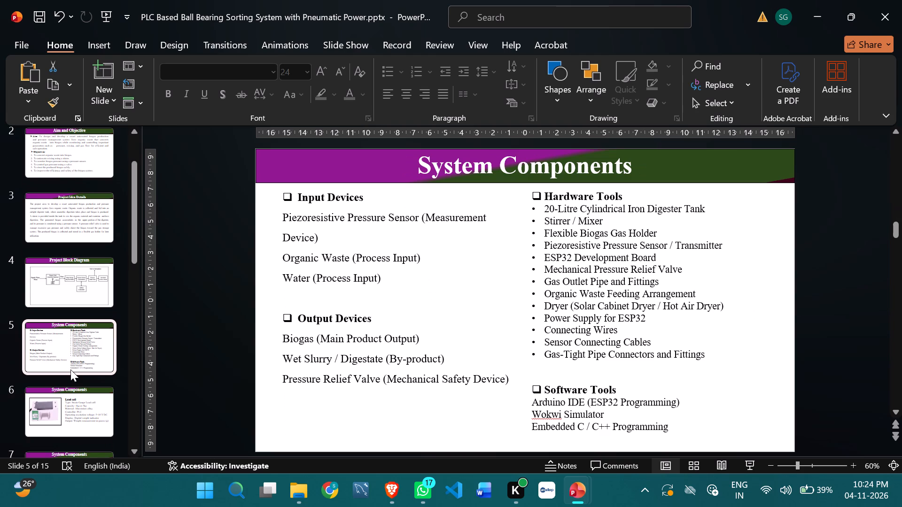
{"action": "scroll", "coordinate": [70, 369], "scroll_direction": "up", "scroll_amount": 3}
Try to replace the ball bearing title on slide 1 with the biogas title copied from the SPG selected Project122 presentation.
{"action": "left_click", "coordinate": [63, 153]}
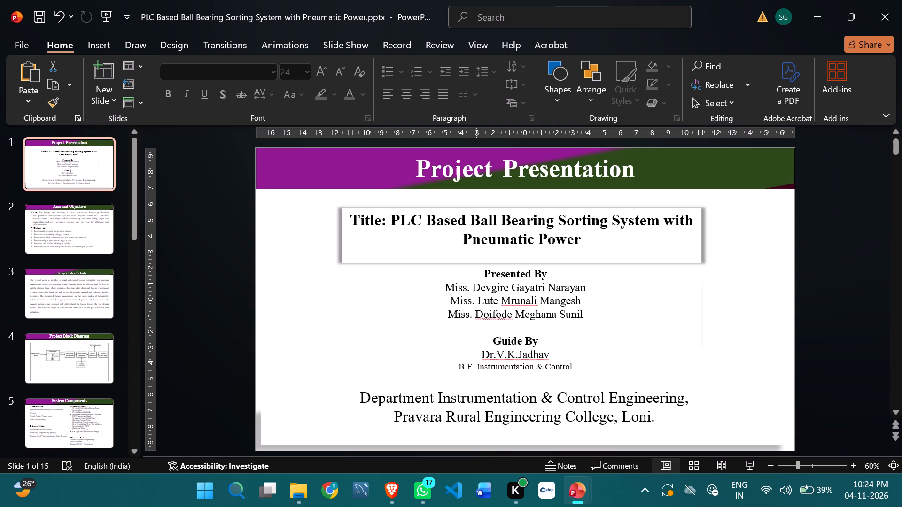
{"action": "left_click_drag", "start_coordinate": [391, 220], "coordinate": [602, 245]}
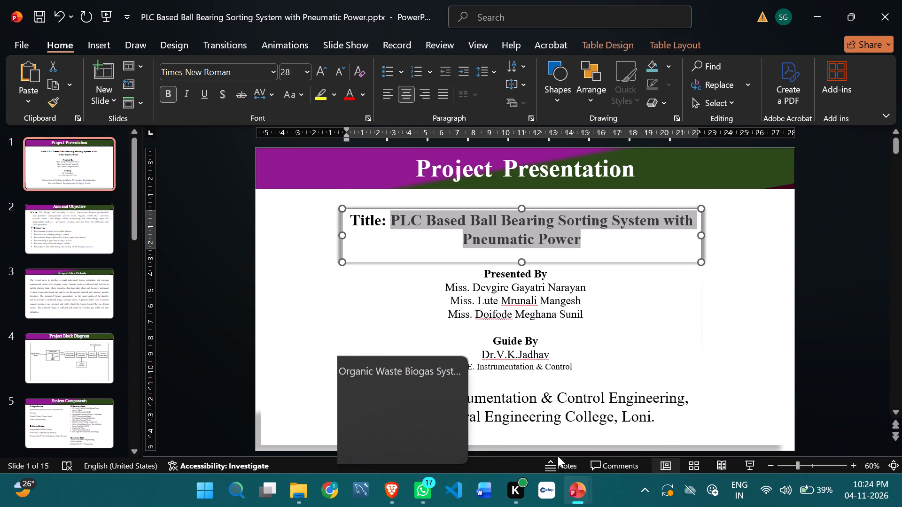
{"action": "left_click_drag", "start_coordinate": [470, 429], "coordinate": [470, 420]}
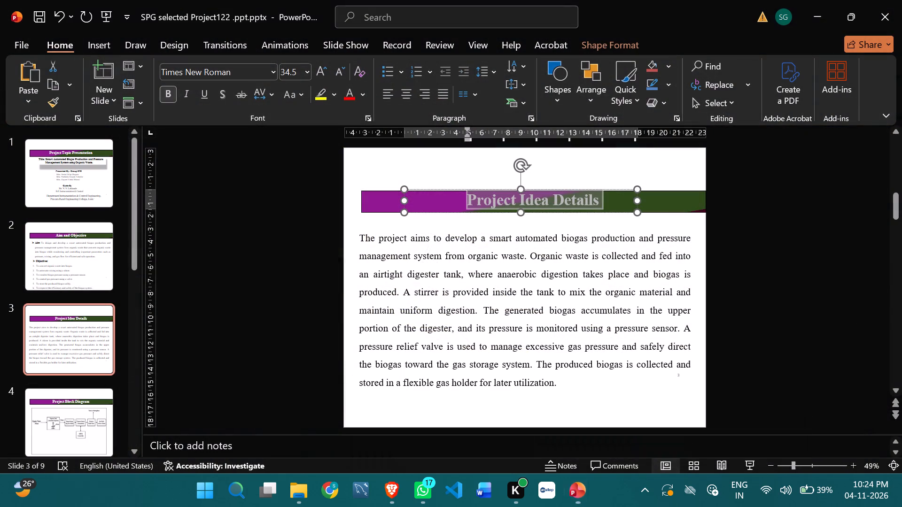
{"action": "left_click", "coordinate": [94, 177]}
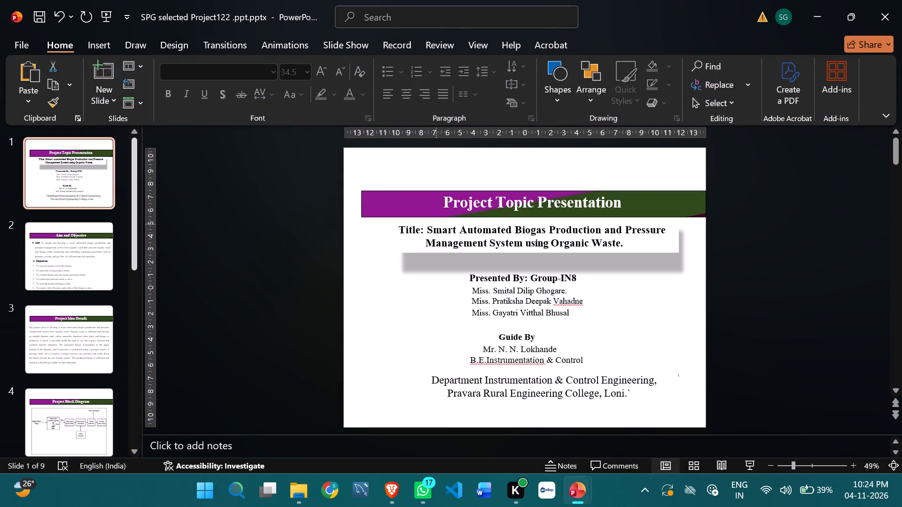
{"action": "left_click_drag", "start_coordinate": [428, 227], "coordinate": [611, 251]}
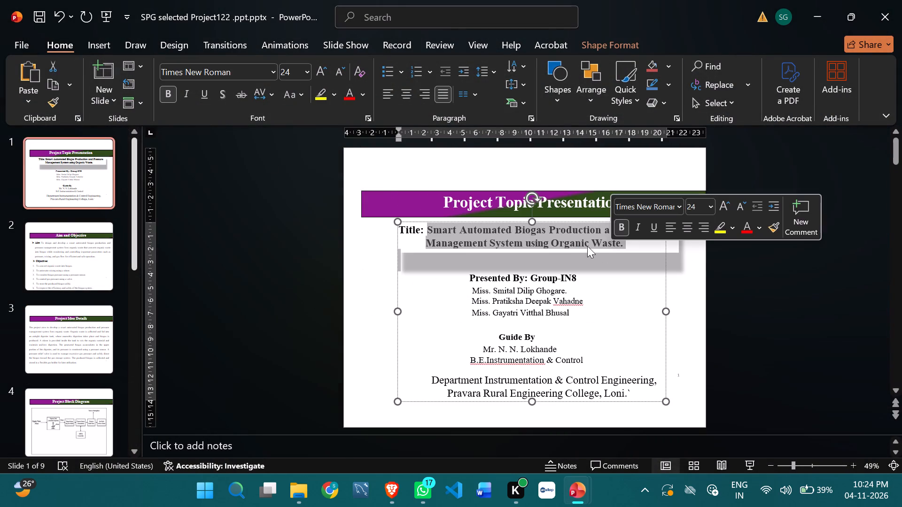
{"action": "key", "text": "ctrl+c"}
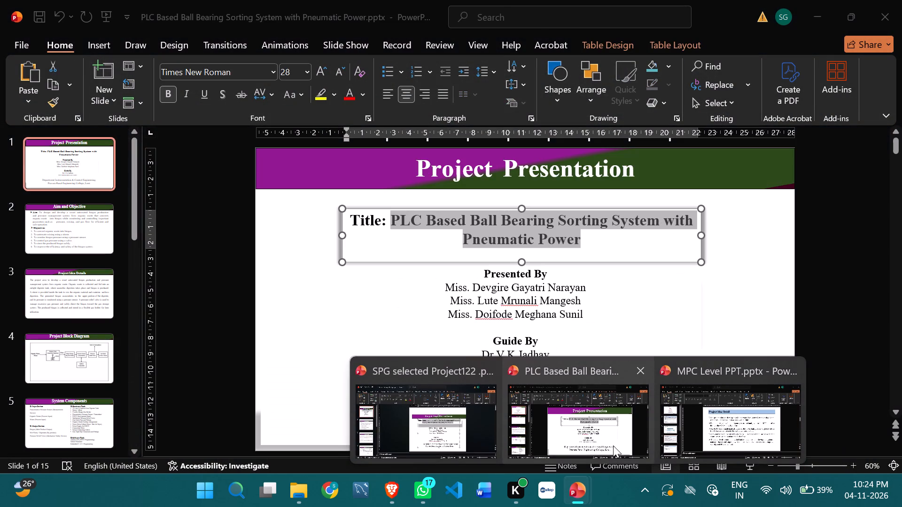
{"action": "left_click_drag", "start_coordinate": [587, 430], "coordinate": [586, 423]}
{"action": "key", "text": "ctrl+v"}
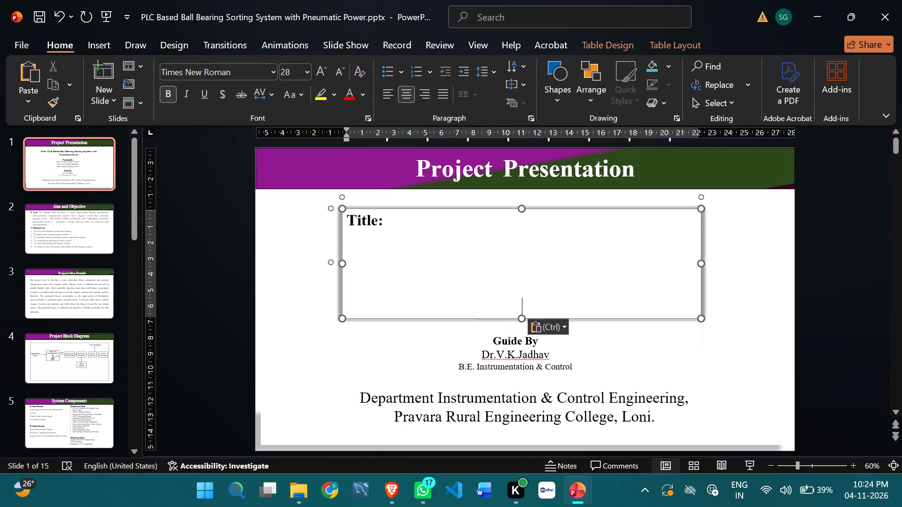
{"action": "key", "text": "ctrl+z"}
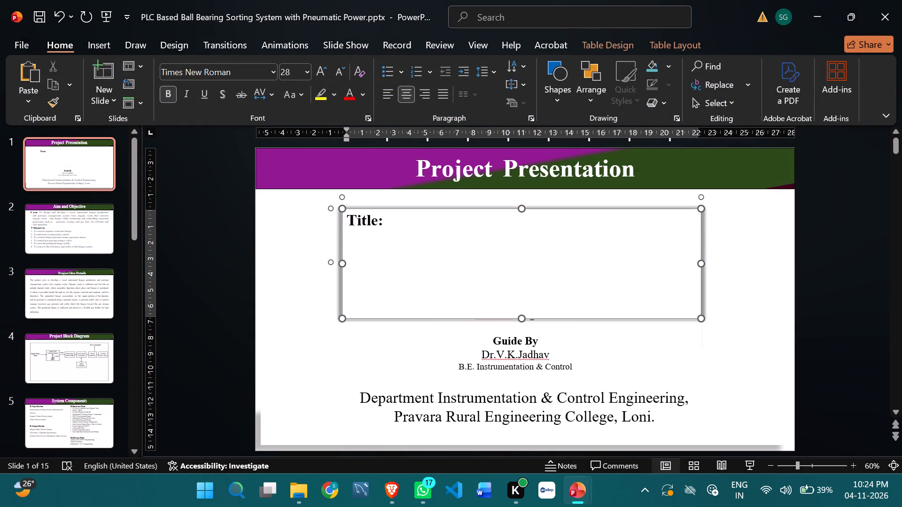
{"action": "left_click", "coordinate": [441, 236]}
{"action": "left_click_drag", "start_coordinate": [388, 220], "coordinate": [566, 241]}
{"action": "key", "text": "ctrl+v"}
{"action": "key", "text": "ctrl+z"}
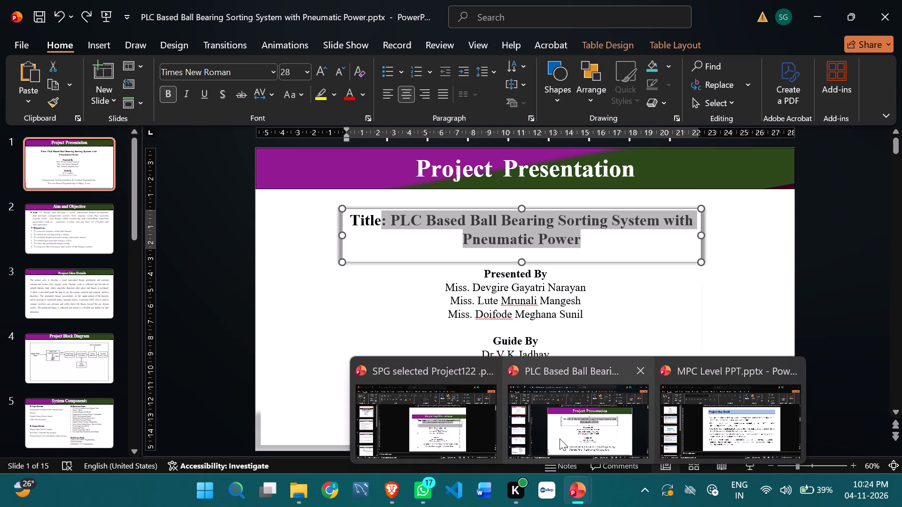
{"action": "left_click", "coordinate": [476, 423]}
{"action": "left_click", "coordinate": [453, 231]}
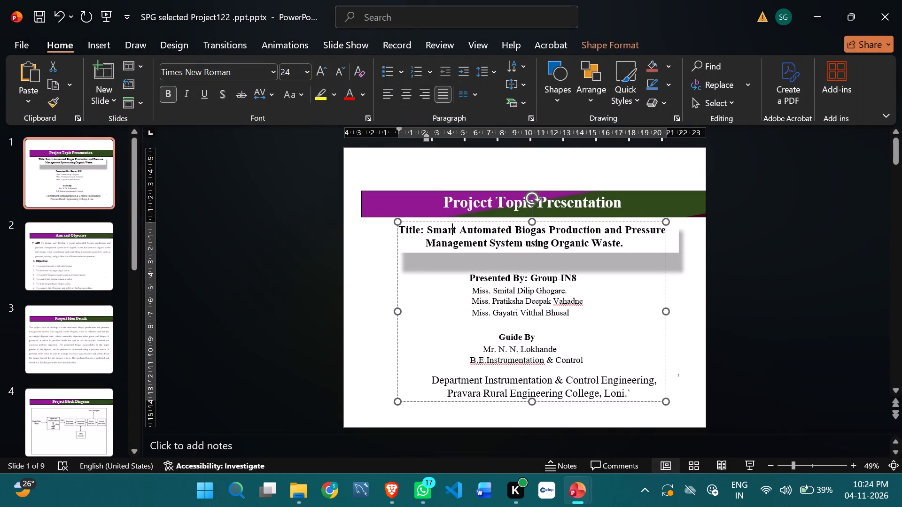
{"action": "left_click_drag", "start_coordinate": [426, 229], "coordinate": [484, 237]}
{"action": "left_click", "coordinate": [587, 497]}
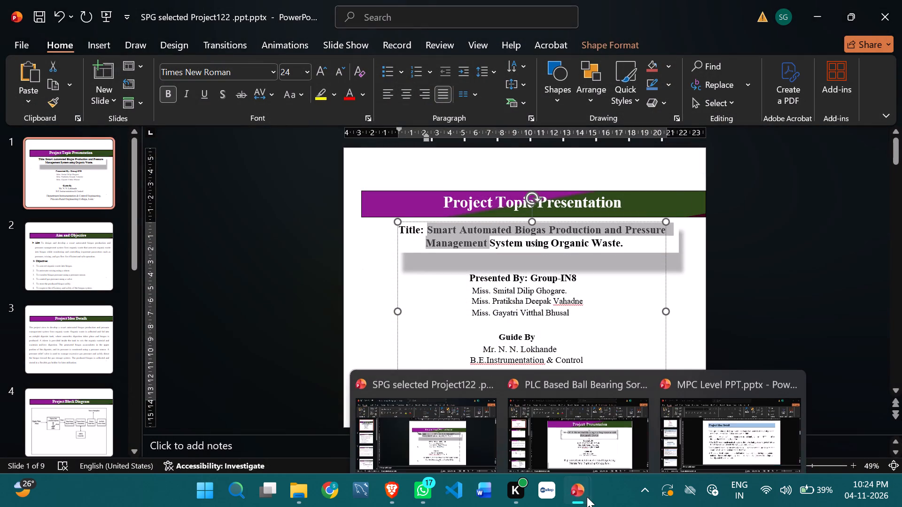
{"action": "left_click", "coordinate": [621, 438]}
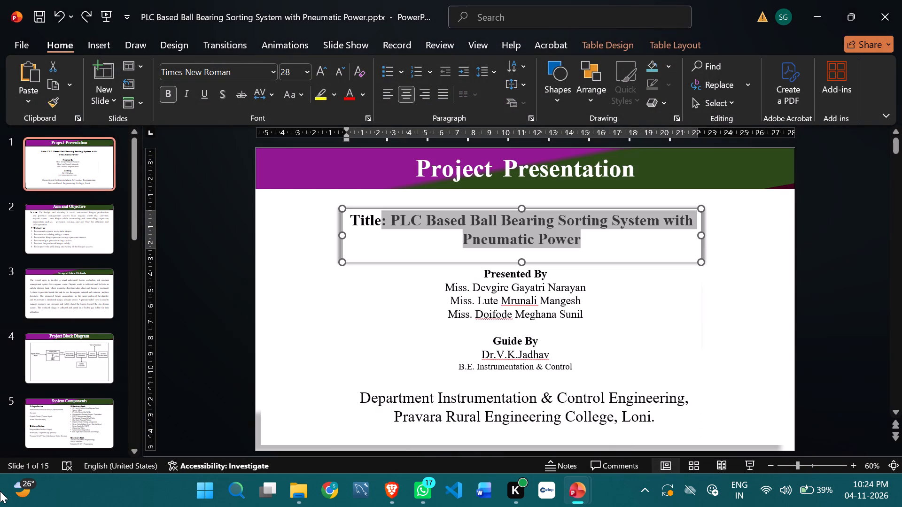
Replace the ball bearing title after "Title:" on slide 1 with "Smart Automated Biogas Production and Pressure".
{"action": "left_click", "coordinate": [390, 238]}
{"action": "left_click_drag", "start_coordinate": [387, 226], "coordinate": [568, 209]}
{"action": "left_click_drag", "start_coordinate": [532, 235], "coordinate": [527, 234]}
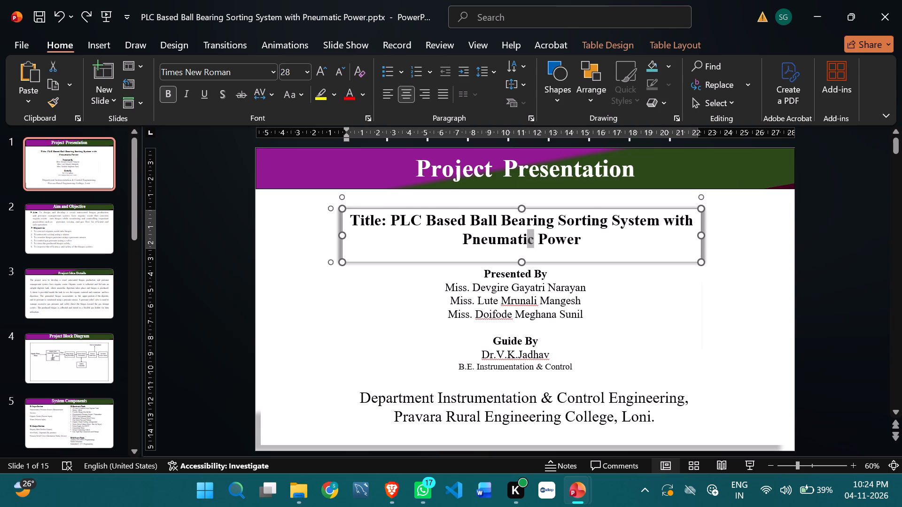
{"action": "left_click_drag", "start_coordinate": [393, 221], "coordinate": [596, 233]}
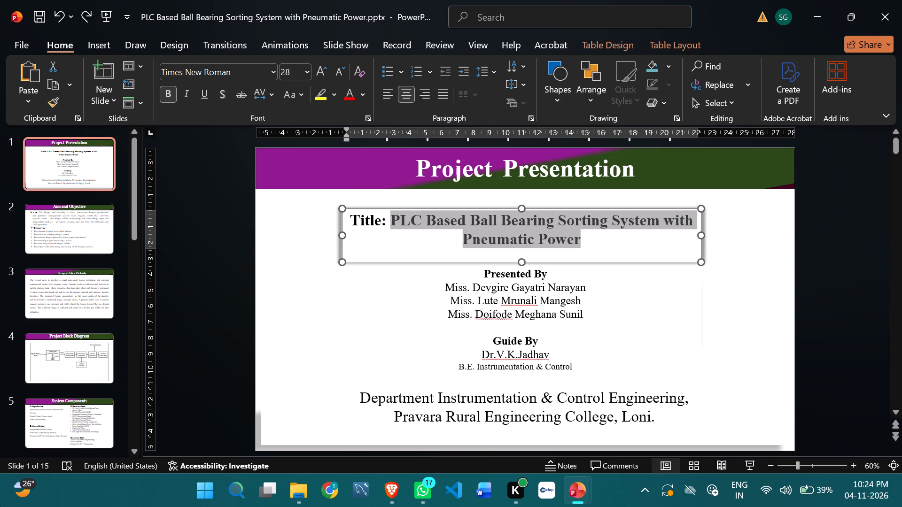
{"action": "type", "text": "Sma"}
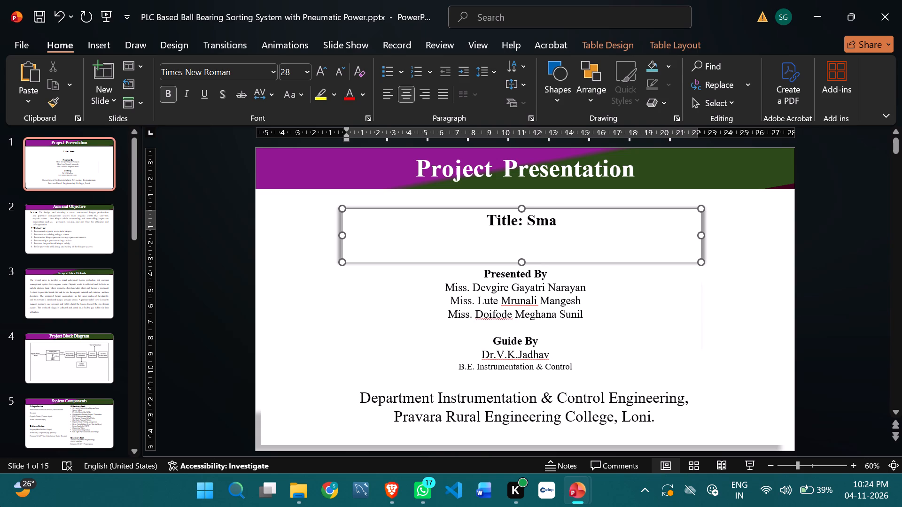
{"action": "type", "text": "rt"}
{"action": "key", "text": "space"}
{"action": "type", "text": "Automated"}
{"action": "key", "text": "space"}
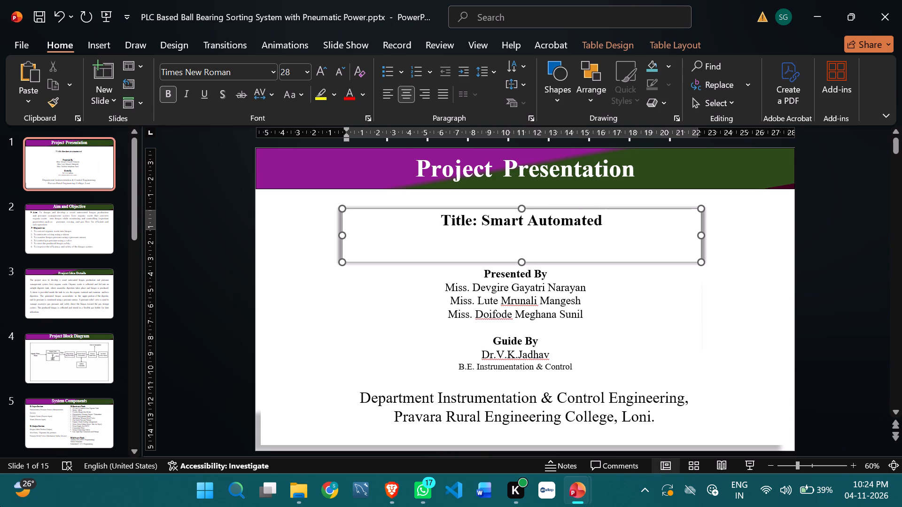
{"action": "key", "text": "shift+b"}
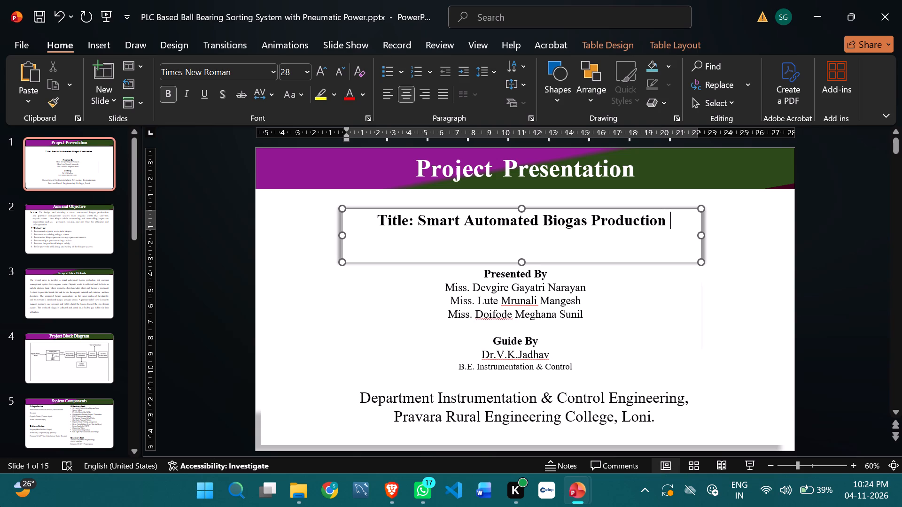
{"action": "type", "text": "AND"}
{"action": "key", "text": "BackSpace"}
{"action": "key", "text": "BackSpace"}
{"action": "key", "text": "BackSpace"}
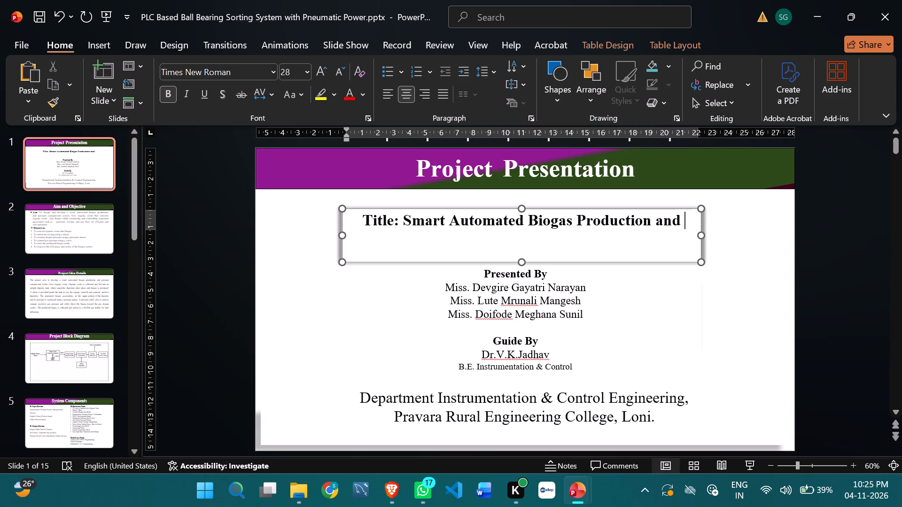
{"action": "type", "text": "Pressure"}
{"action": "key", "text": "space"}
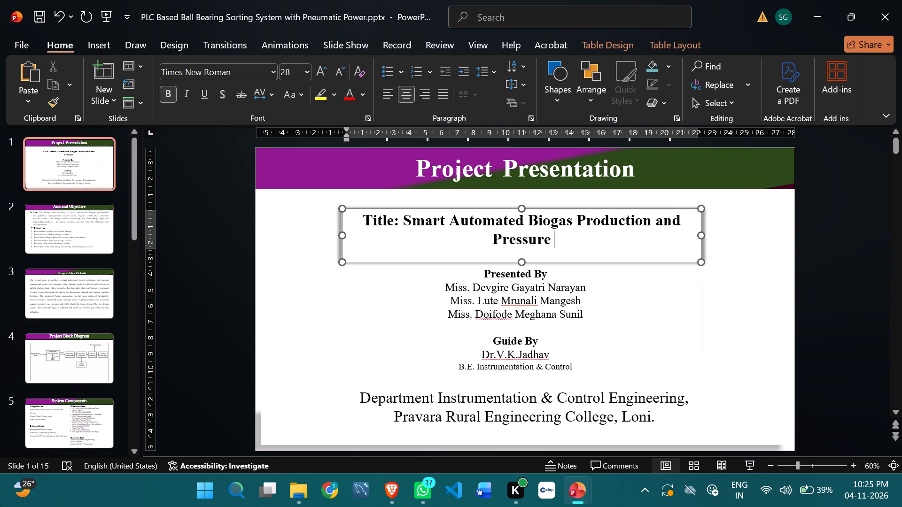
Complete the slide 1 project title by adding "Management System using Organic Waste" after "Pressure".
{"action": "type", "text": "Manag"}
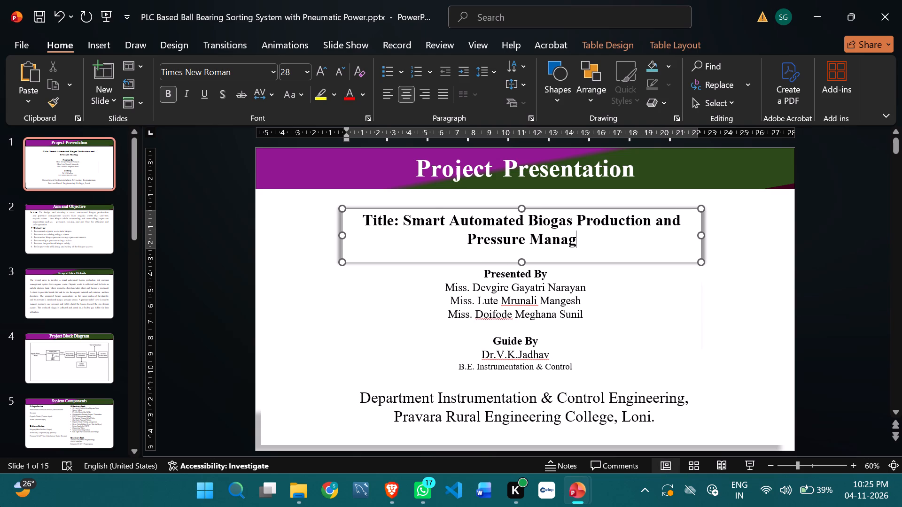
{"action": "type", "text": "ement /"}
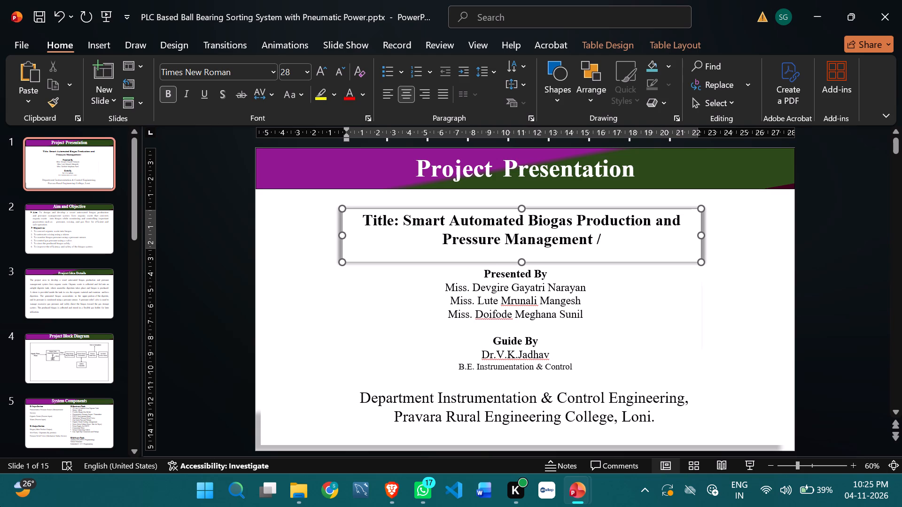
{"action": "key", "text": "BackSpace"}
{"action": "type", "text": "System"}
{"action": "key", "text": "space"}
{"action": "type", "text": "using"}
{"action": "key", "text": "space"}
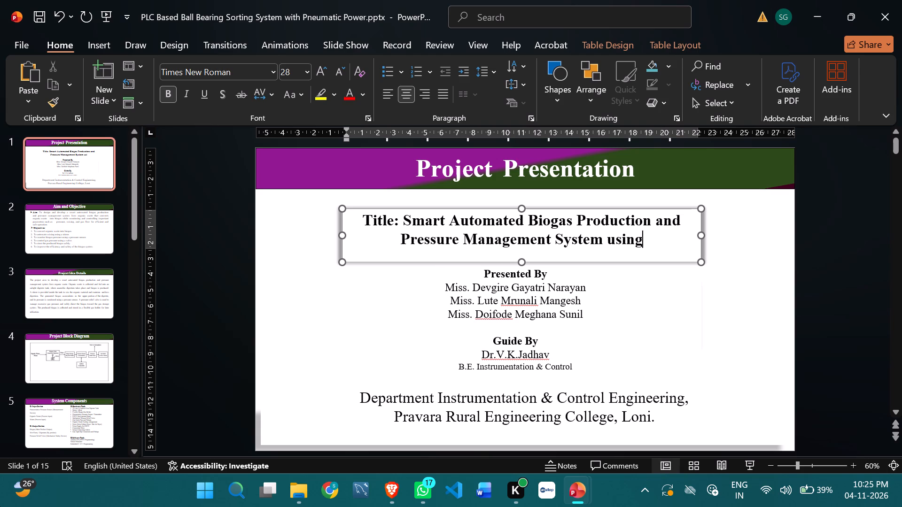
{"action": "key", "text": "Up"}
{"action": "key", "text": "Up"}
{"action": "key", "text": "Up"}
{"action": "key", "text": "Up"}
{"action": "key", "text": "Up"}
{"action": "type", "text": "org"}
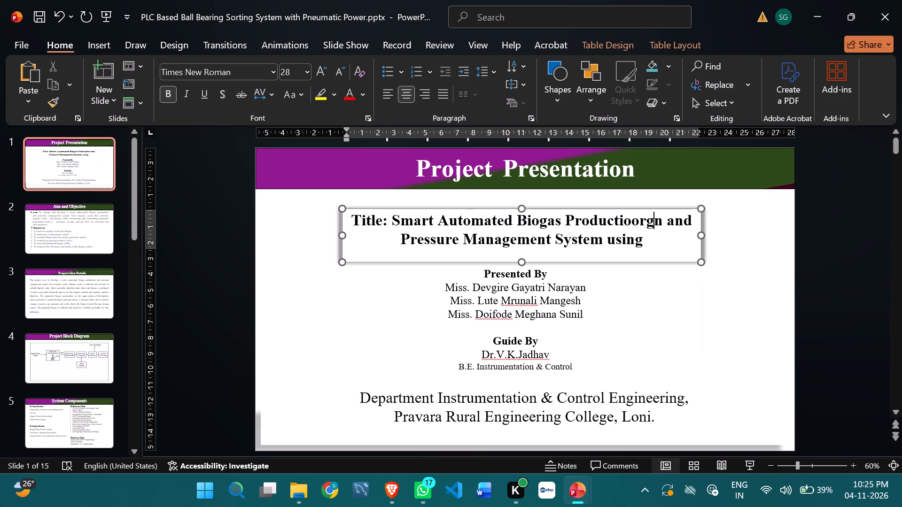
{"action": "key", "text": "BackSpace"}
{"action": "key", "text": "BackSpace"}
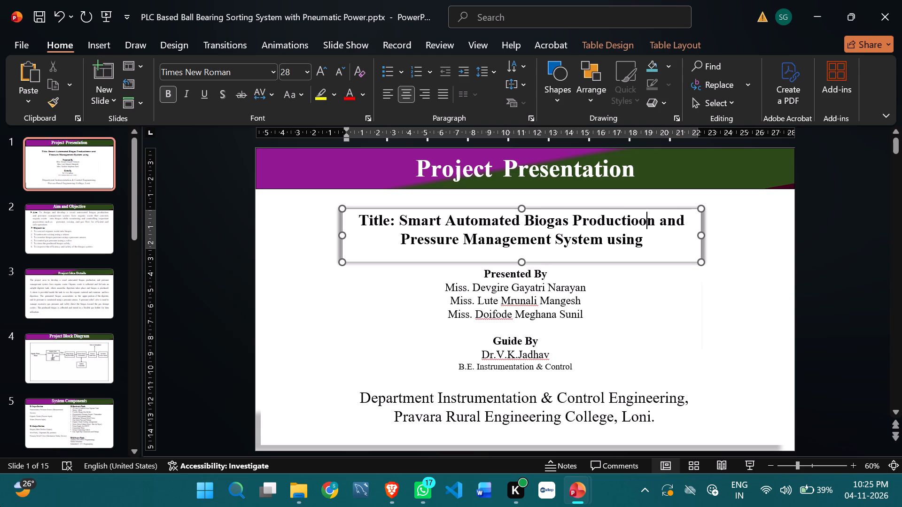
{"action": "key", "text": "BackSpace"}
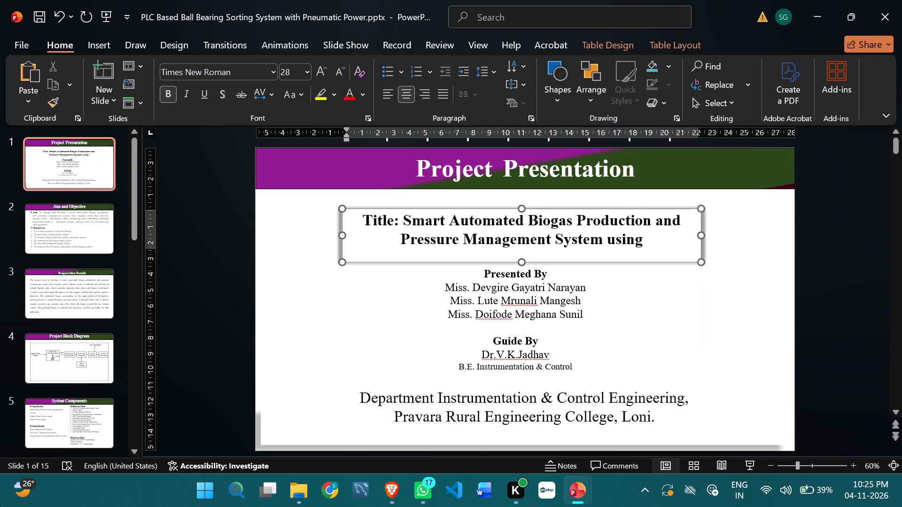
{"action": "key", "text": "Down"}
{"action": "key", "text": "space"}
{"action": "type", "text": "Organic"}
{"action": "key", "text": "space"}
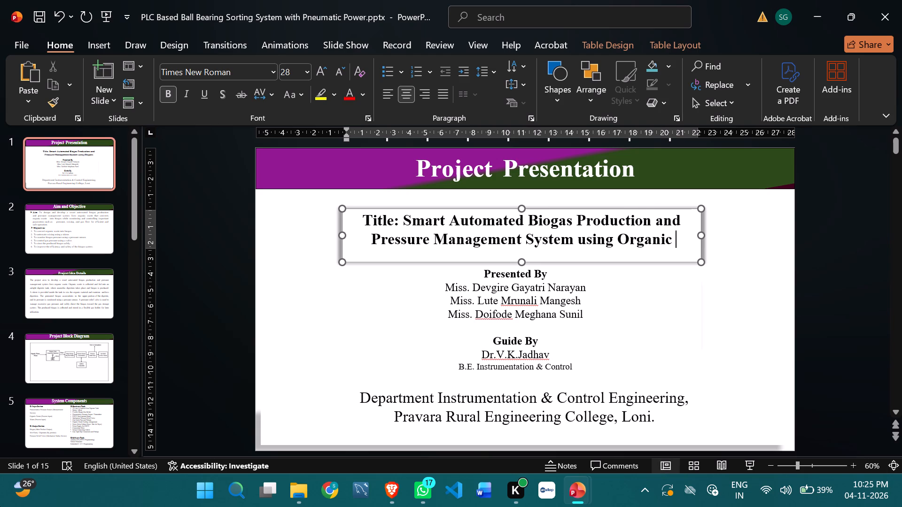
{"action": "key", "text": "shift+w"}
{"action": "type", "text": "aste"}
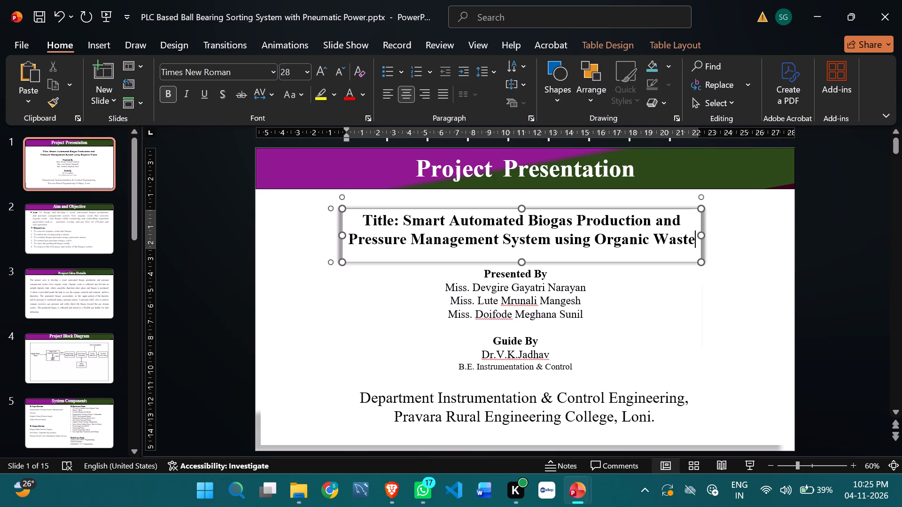
{"action": "left_click", "coordinate": [363, 219]}
{"action": "key", "text": "BackSpace"}
{"action": "key", "text": "BackSpace"}
{"action": "key", "text": "BackSpace"}
Replace the first student's name under "Presented By" on slide 1 with the new presenter's name, keeping "Miss.".
{"action": "left_click_drag", "start_coordinate": [476, 287], "coordinate": [581, 285]}
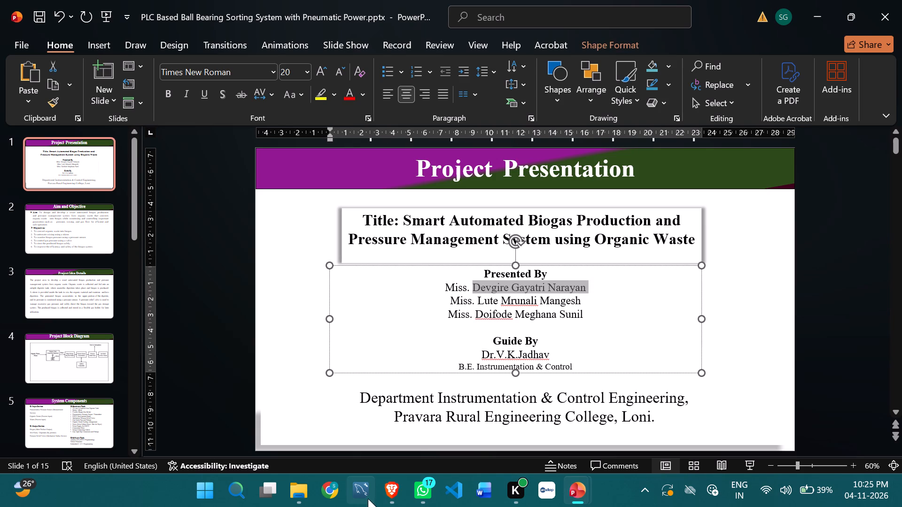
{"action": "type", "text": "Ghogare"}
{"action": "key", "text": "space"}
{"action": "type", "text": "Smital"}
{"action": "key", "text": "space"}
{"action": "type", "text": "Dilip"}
Replace the second student's name under "Presented By" with the new presenter's name, keeping "Miss.".
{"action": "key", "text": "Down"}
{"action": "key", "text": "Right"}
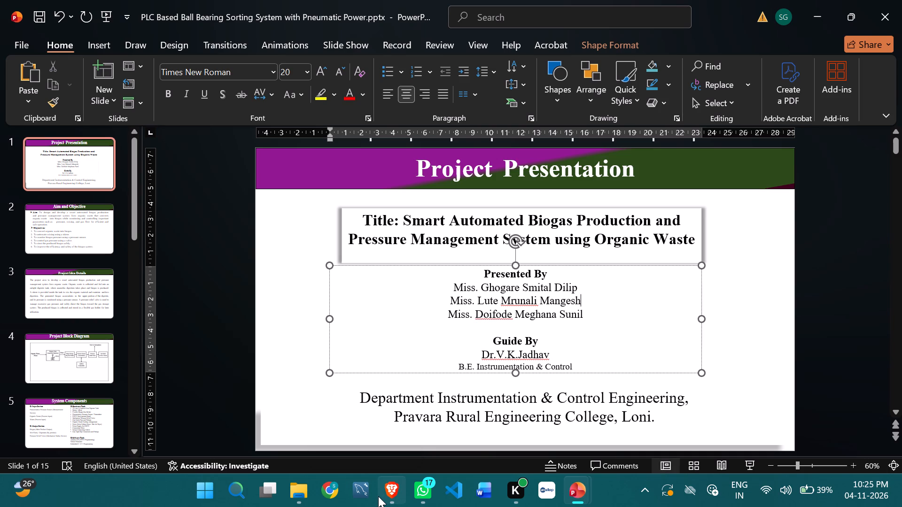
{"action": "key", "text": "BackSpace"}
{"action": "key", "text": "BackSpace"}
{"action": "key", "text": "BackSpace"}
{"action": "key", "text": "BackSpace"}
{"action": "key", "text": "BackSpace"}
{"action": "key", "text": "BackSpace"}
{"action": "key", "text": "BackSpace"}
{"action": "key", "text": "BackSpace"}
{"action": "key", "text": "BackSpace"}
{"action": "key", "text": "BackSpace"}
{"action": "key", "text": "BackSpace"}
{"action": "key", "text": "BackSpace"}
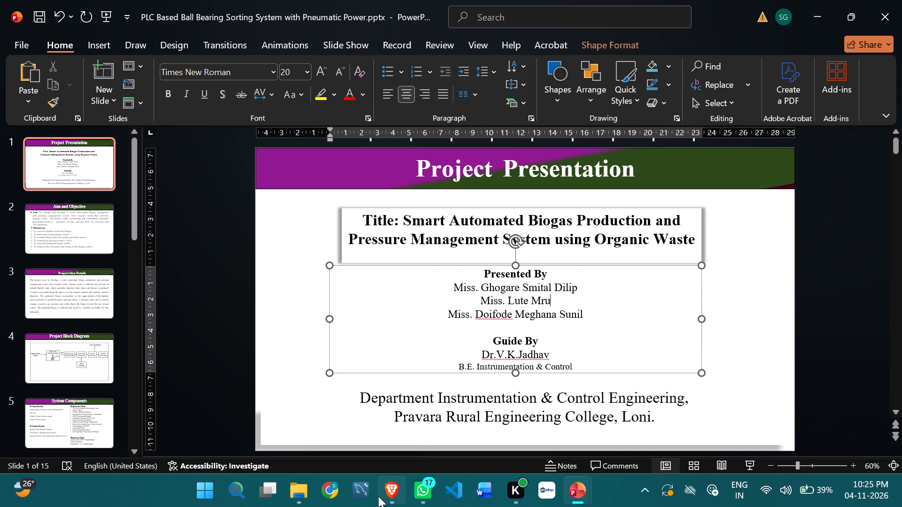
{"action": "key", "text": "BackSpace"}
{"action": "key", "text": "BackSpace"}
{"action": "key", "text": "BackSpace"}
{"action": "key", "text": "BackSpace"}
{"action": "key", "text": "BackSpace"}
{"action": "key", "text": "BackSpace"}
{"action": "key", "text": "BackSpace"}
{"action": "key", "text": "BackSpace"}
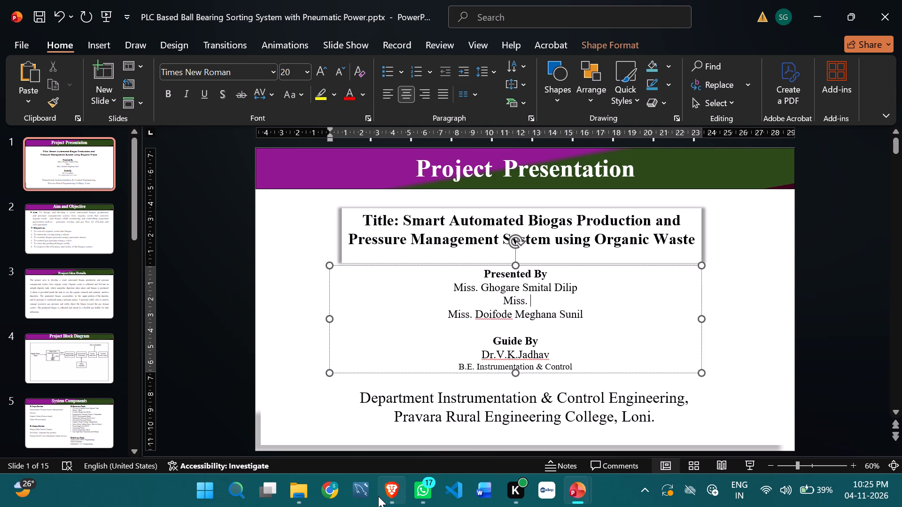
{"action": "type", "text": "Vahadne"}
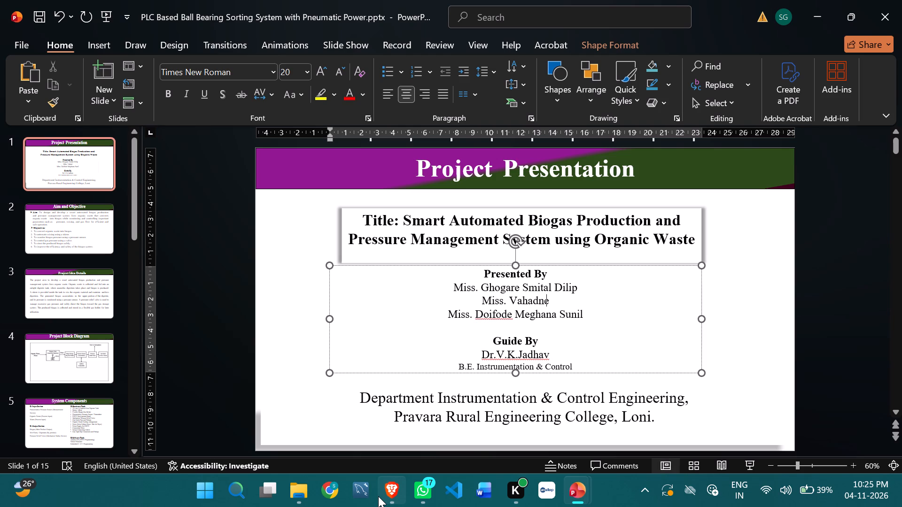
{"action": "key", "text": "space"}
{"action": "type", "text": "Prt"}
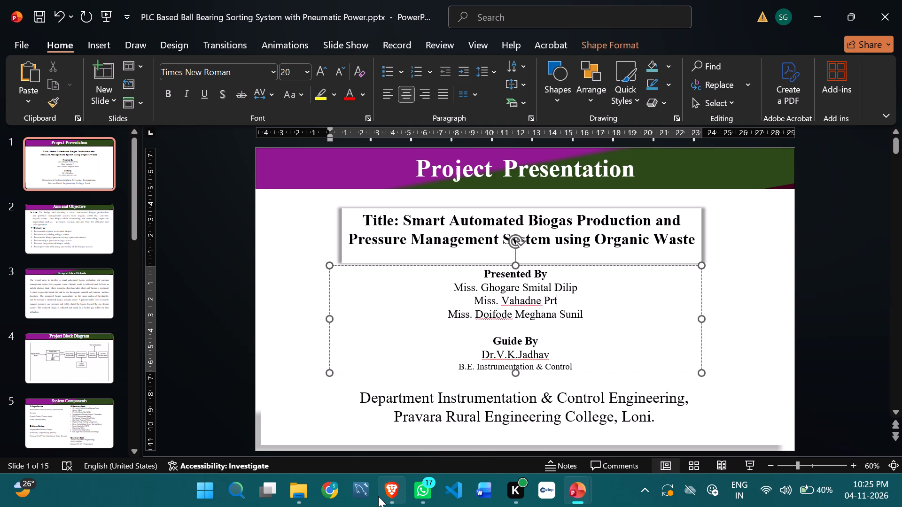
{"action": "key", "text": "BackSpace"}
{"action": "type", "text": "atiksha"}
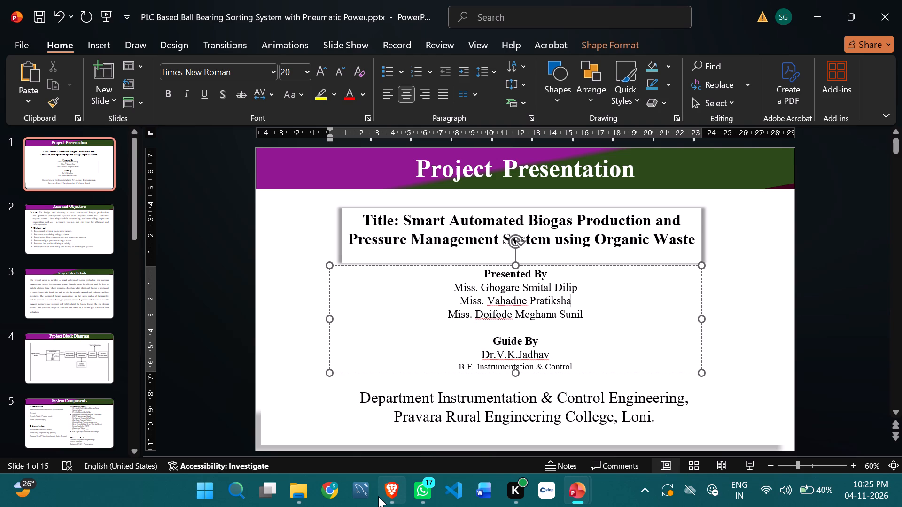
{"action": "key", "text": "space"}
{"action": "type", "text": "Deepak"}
Replace the third student's name under "Presented By" with the new presenter's name, keeping "Miss.".
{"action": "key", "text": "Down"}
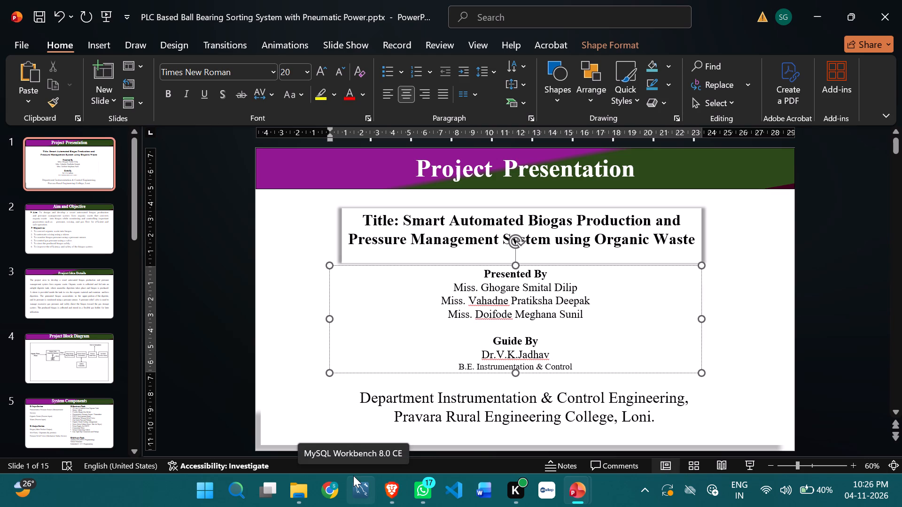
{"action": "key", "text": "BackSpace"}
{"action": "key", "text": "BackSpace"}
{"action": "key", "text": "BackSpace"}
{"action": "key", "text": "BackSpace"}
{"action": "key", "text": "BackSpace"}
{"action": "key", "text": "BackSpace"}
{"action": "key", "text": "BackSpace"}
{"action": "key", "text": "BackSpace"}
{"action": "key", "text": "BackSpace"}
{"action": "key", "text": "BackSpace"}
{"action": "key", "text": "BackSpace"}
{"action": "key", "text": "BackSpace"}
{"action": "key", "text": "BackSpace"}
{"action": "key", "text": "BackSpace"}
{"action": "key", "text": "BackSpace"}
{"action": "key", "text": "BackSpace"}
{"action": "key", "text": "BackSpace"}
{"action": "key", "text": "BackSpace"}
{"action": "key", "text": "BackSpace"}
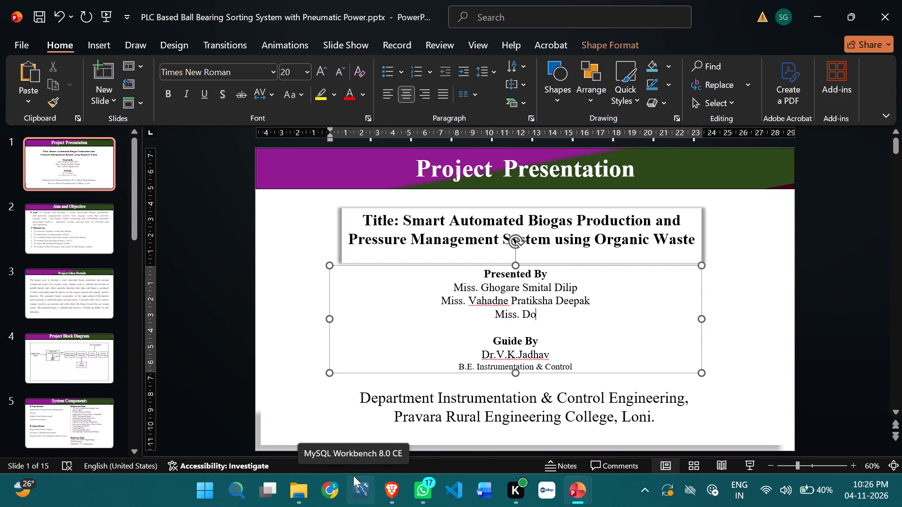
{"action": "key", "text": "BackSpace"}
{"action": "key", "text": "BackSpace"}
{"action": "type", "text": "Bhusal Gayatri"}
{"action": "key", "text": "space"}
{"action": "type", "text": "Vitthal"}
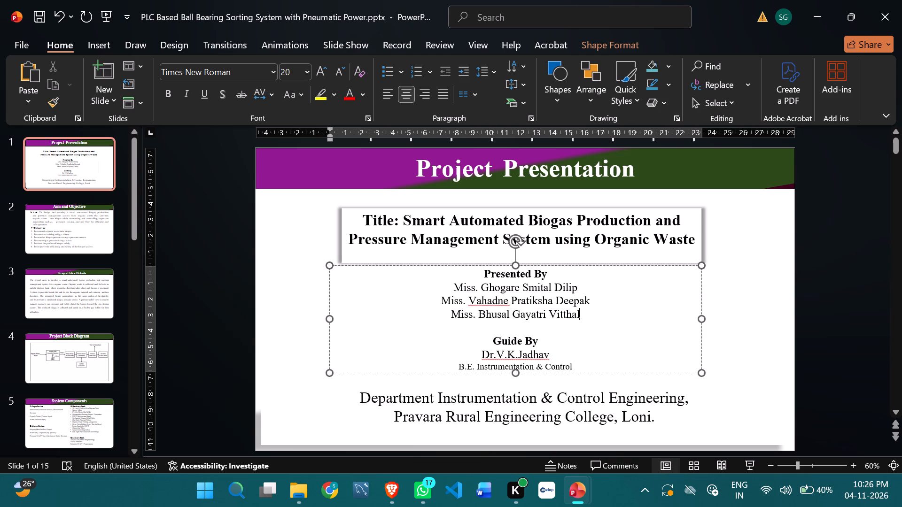
Replace the guide's name under "Guide By" on slide 1 with the new guide's name, using the title "Mr.".
{"action": "left_click_drag", "start_coordinate": [558, 353], "coordinate": [488, 361]}
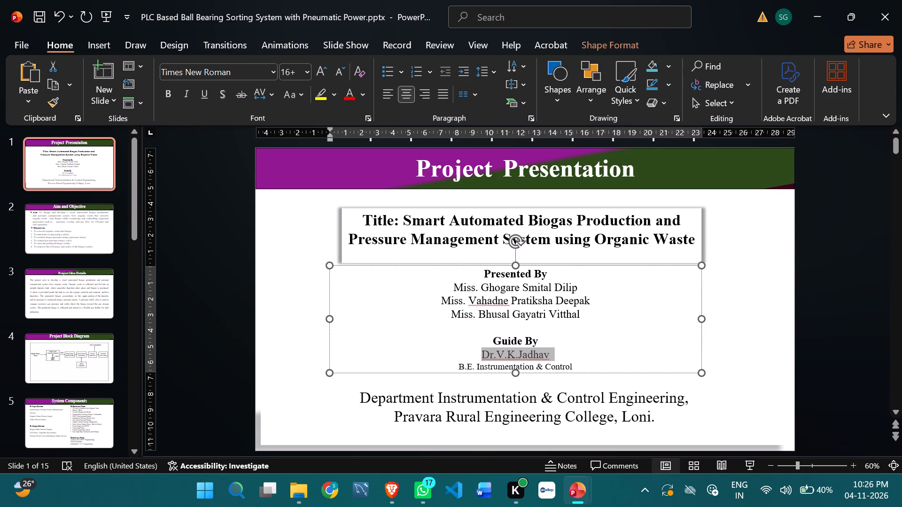
{"action": "left_click_drag", "start_coordinate": [488, 361], "coordinate": [485, 360]}
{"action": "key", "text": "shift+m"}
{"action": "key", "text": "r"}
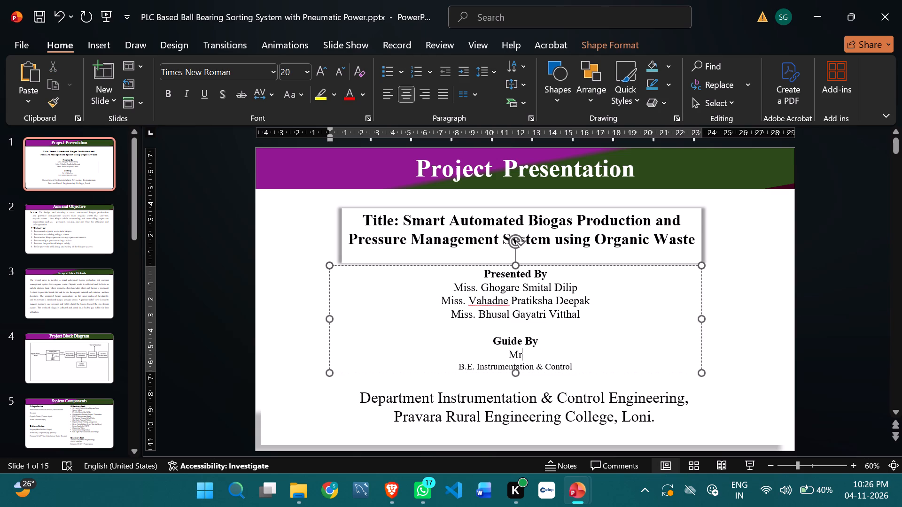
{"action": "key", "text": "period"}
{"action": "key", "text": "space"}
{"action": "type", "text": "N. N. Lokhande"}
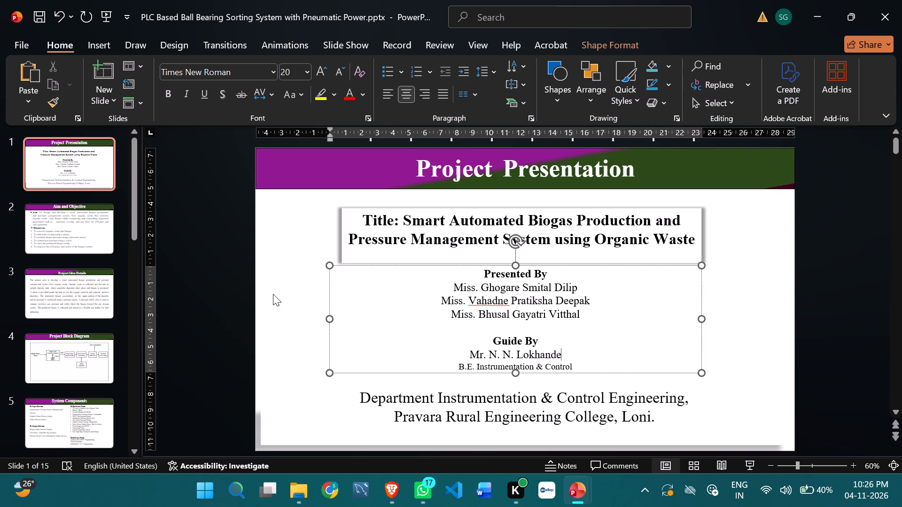
Go to the load cell System Components slide, slide 6, and select its picture.
{"action": "scroll", "coordinate": [60, 346], "scroll_direction": "down", "scroll_amount": 1}
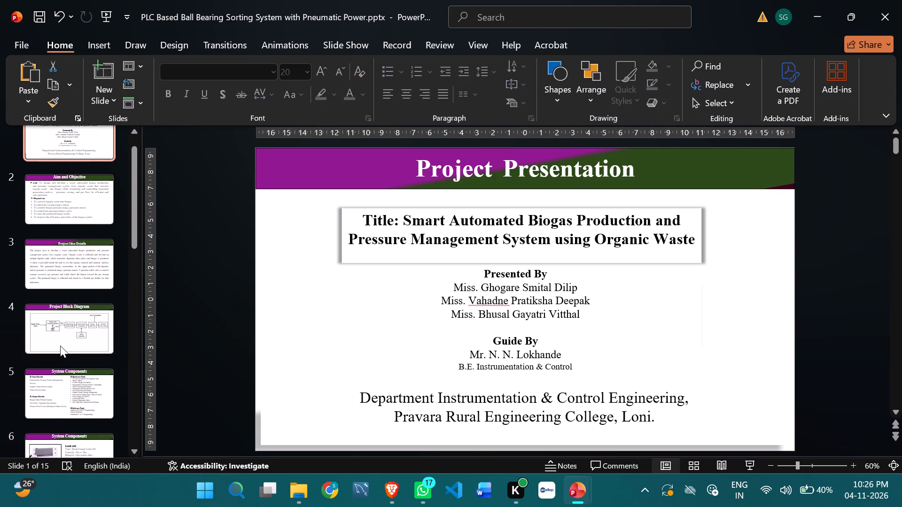
{"action": "scroll", "coordinate": [60, 346], "scroll_direction": "down", "scroll_amount": 2}
{"action": "left_click", "coordinate": [66, 388]}
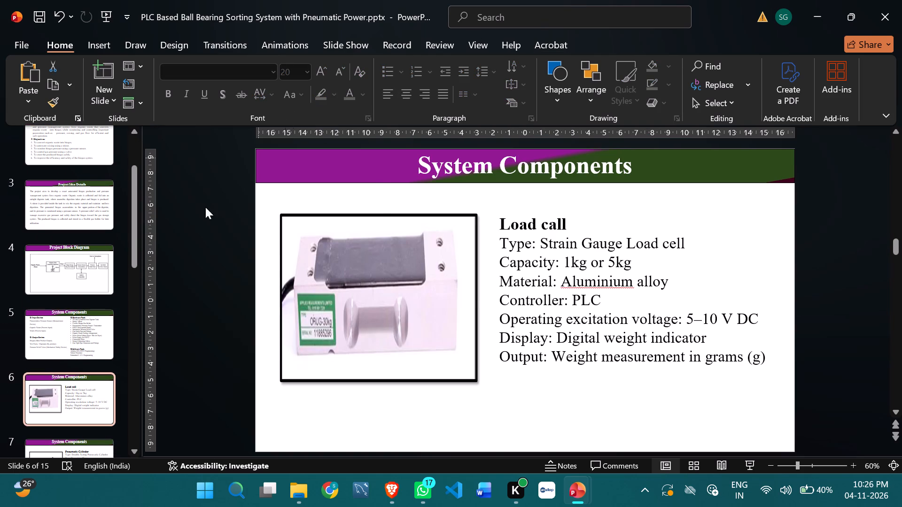
{"action": "left_click", "coordinate": [324, 295]}
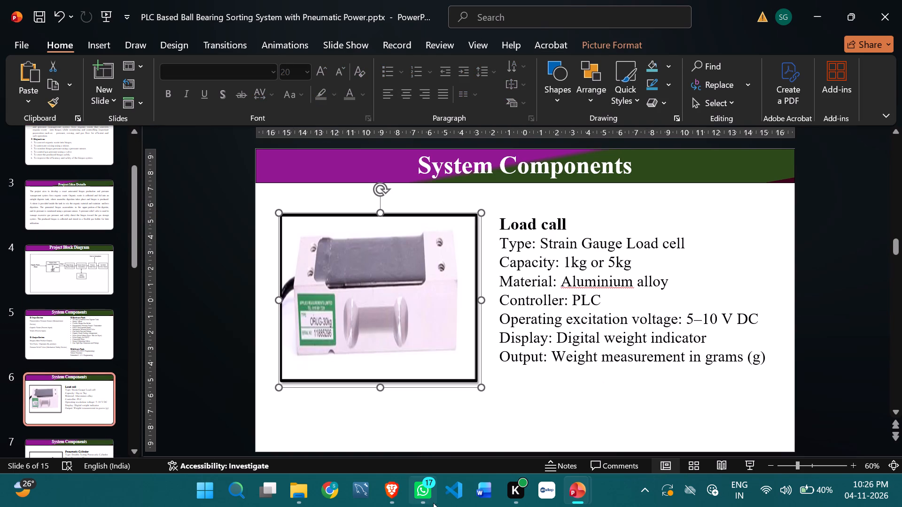
Open BE Project Front Page (1).docx in Word, check its front page and close the document.
{"action": "left_click", "coordinate": [490, 494]}
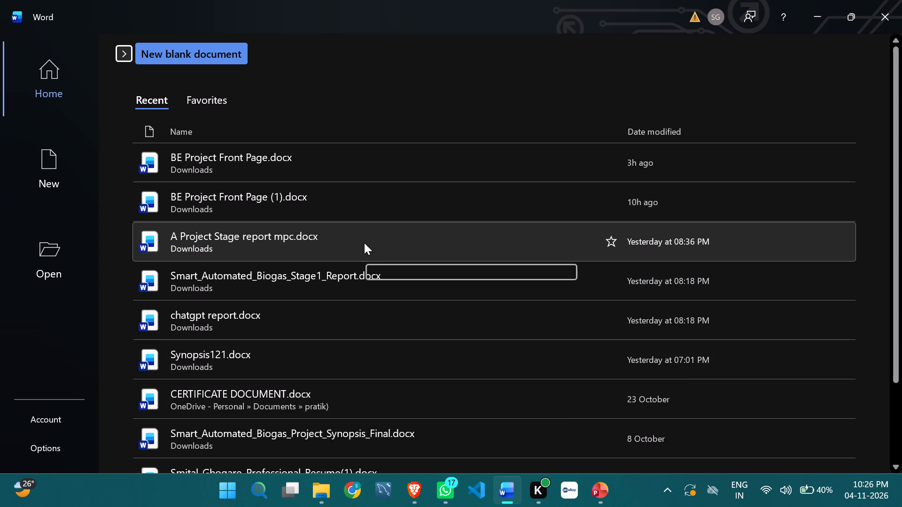
{"action": "left_click", "coordinate": [358, 200]}
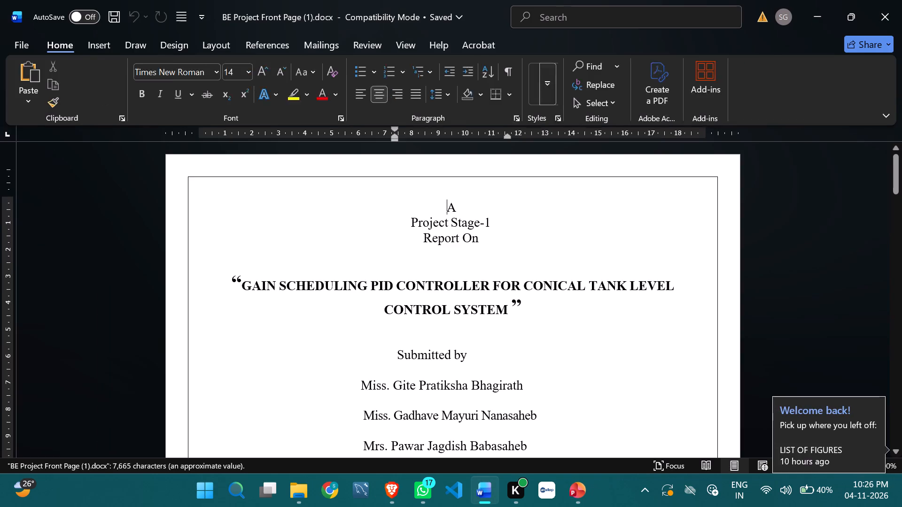
{"action": "scroll", "coordinate": [359, 189], "scroll_direction": "down", "scroll_amount": 10}
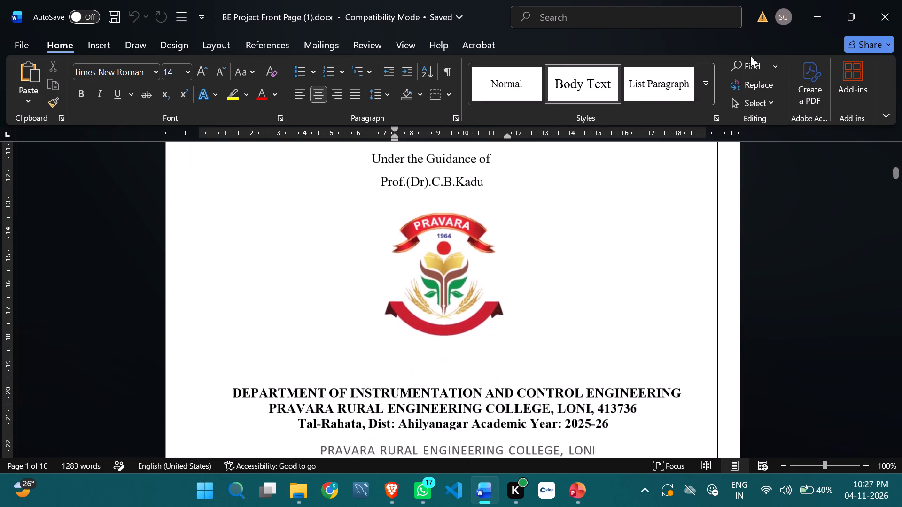
{"action": "left_click", "coordinate": [901, 0]}
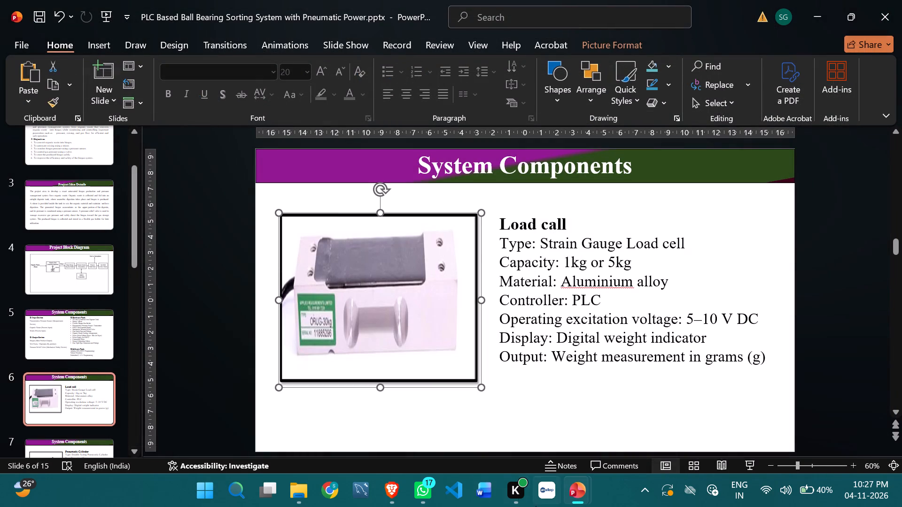
Open the recent document BE Project Front Page.docx in Word.
{"action": "left_click", "coordinate": [496, 489]}
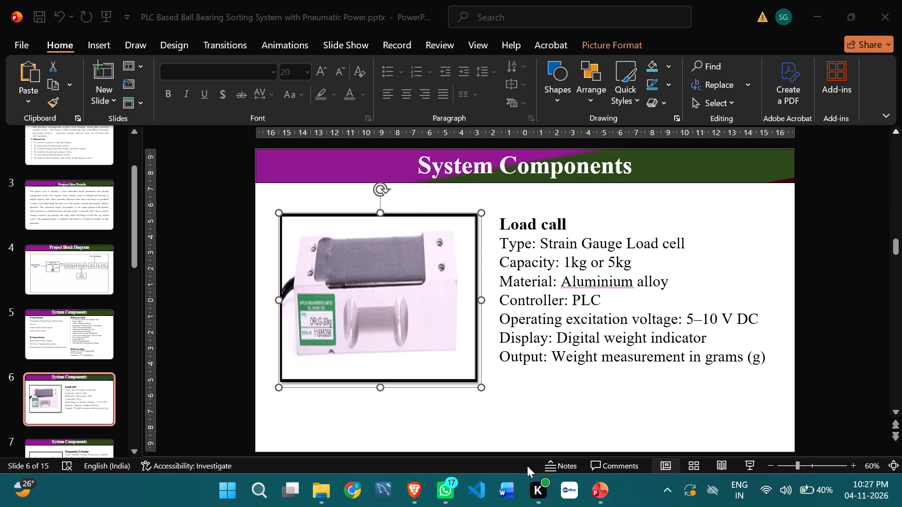
{"action": "left_click", "coordinate": [512, 500]}
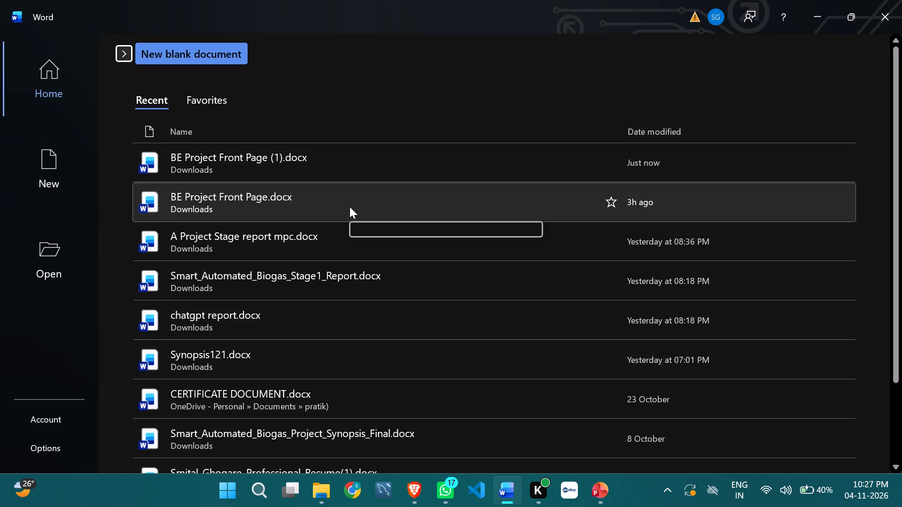
{"action": "left_click", "coordinate": [355, 205]}
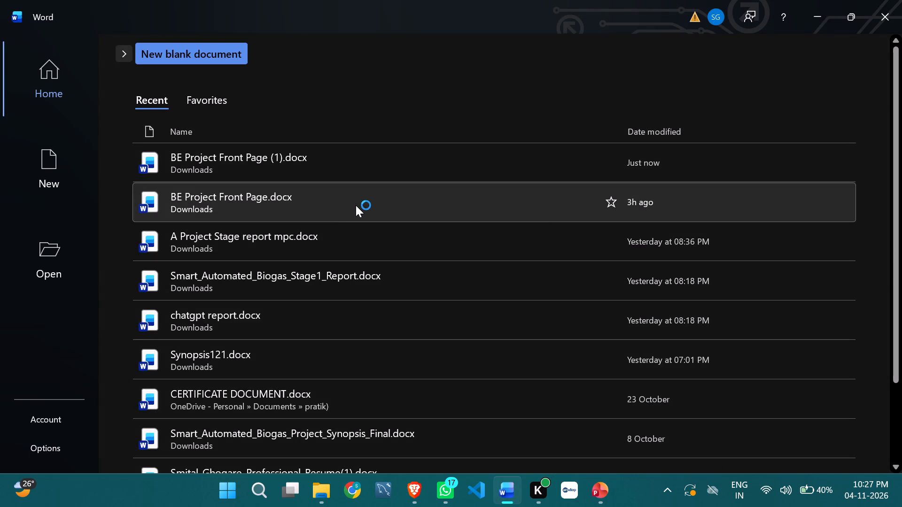
{"action": "left_click", "coordinate": [356, 205]}
Find the ESP32 Development Board picture, Fig. 3.2, in the report and copy it.
{"action": "scroll", "coordinate": [475, 208], "scroll_direction": "down", "scroll_amount": 10}
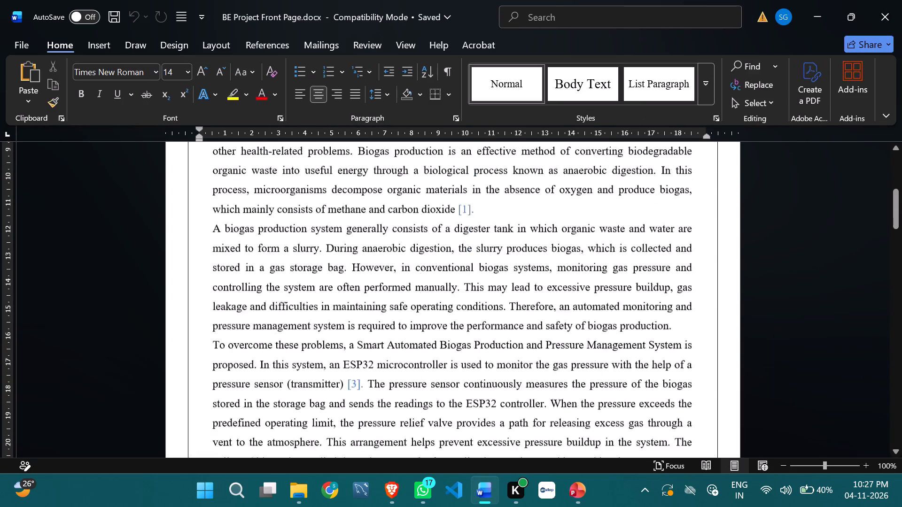
{"action": "scroll", "coordinate": [475, 208], "scroll_direction": "down", "scroll_amount": 18}
{"action": "scroll", "coordinate": [476, 207], "scroll_direction": "down", "scroll_amount": 6}
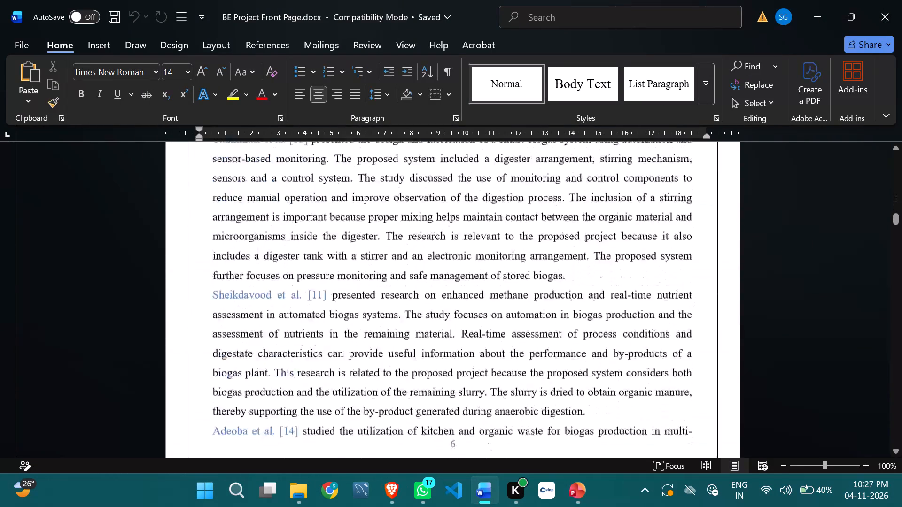
{"action": "scroll", "coordinate": [476, 207], "scroll_direction": "down", "scroll_amount": 5}
{"action": "scroll", "coordinate": [476, 207], "scroll_direction": "up", "scroll_amount": 2}
{"action": "scroll", "coordinate": [476, 207], "scroll_direction": "down", "scroll_amount": 1}
{"action": "scroll", "coordinate": [476, 207], "scroll_direction": "up", "scroll_amount": 1}
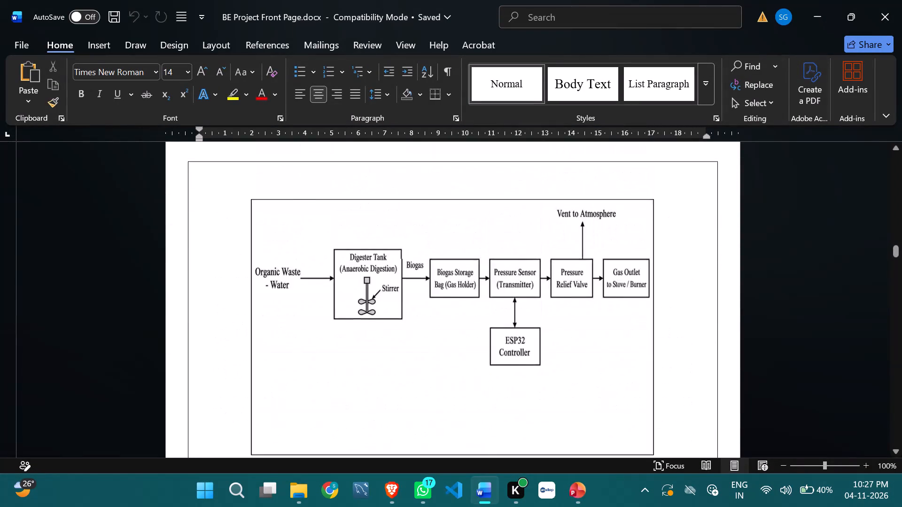
{"action": "scroll", "coordinate": [476, 207], "scroll_direction": "down", "scroll_amount": 3}
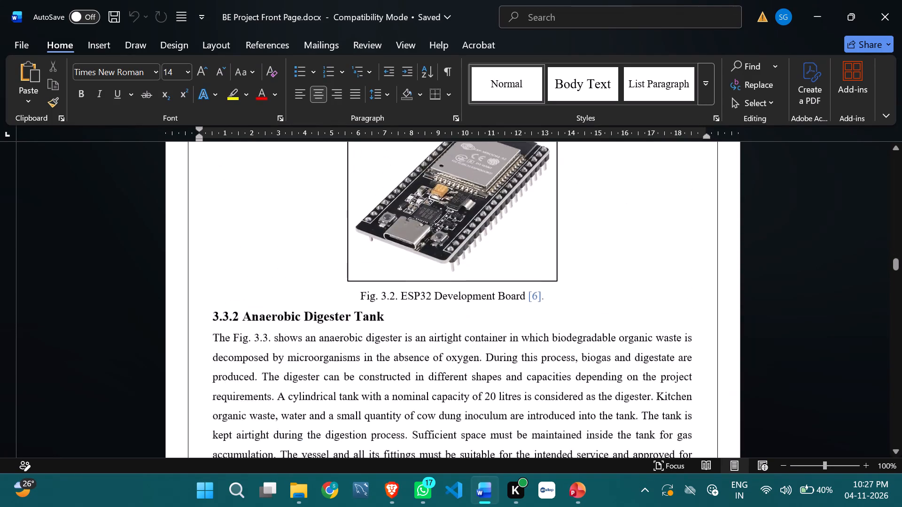
{"action": "left_click", "coordinate": [491, 242]}
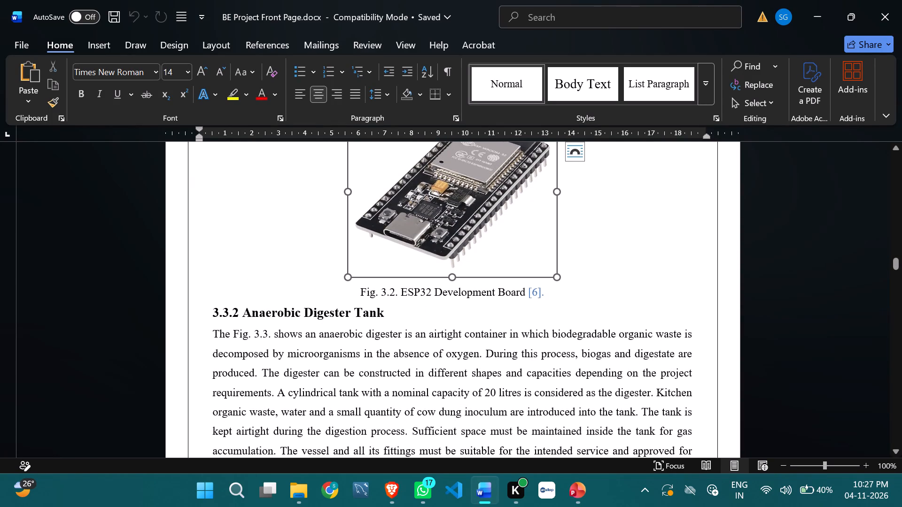
{"action": "key", "text": "ctrl+c"}
{"action": "scroll", "coordinate": [669, 320], "scroll_direction": "up", "scroll_amount": 2}
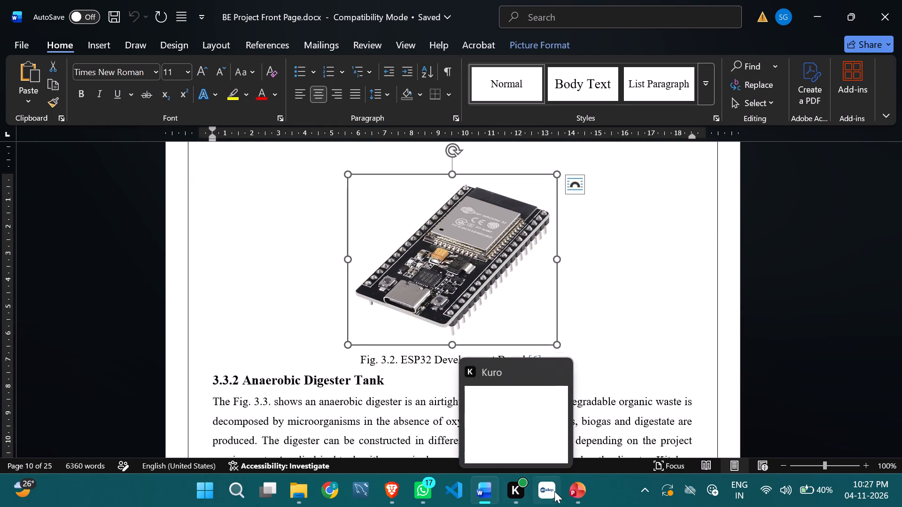
In PowerPoint, replace slide 6's load cell picture with the copied ESP32 board picture, aligned to the empty placeholder's upper-left corner.
{"action": "left_click", "coordinate": [599, 454]}
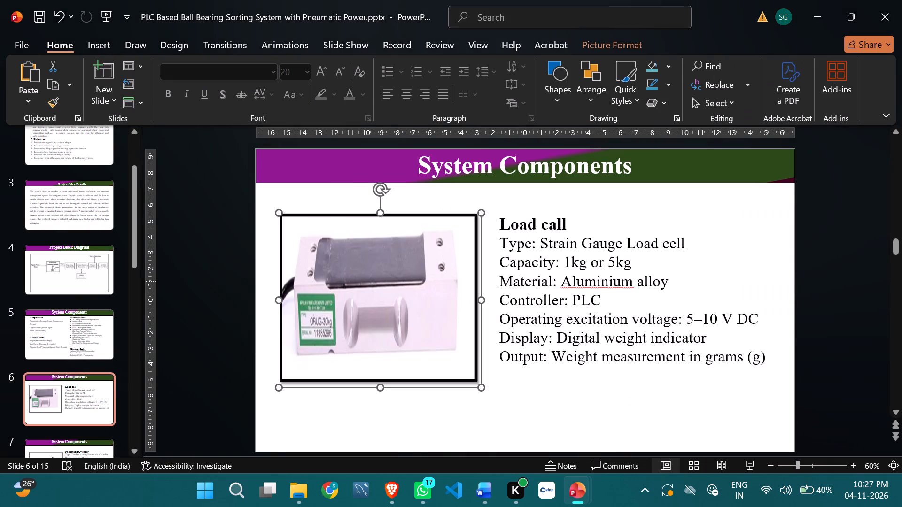
{"action": "left_click", "coordinate": [389, 286]}
{"action": "key", "text": "BackSpace"}
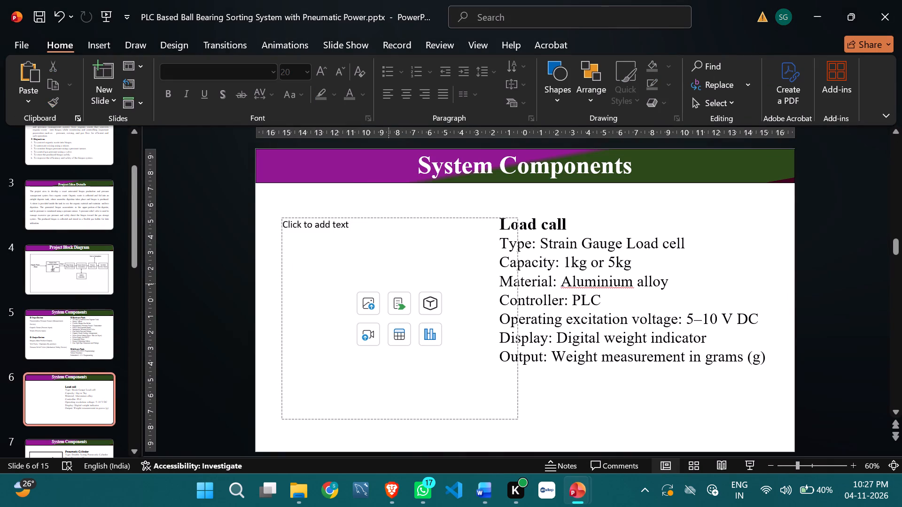
{"action": "key", "text": "ctrl+v"}
{"action": "left_click_drag", "start_coordinate": [505, 323], "coordinate": [345, 295]}
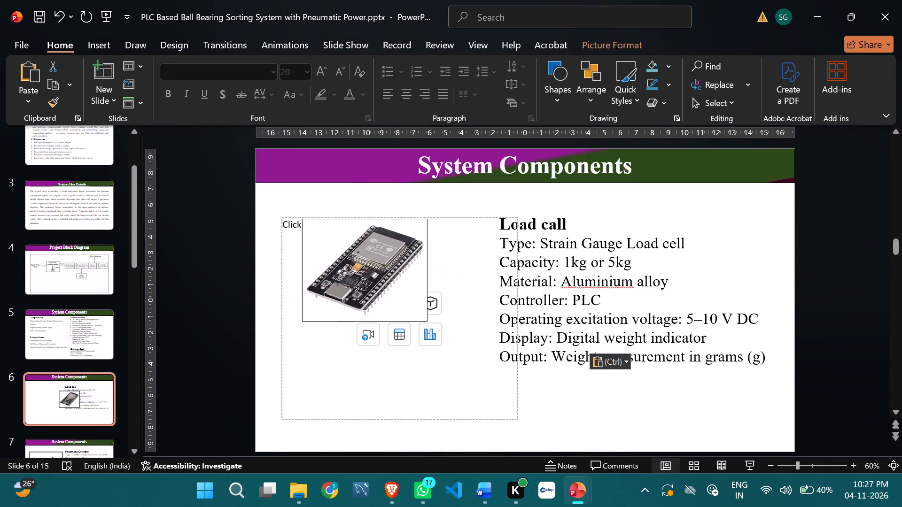
{"action": "left_click_drag", "start_coordinate": [345, 295], "coordinate": [334, 291]}
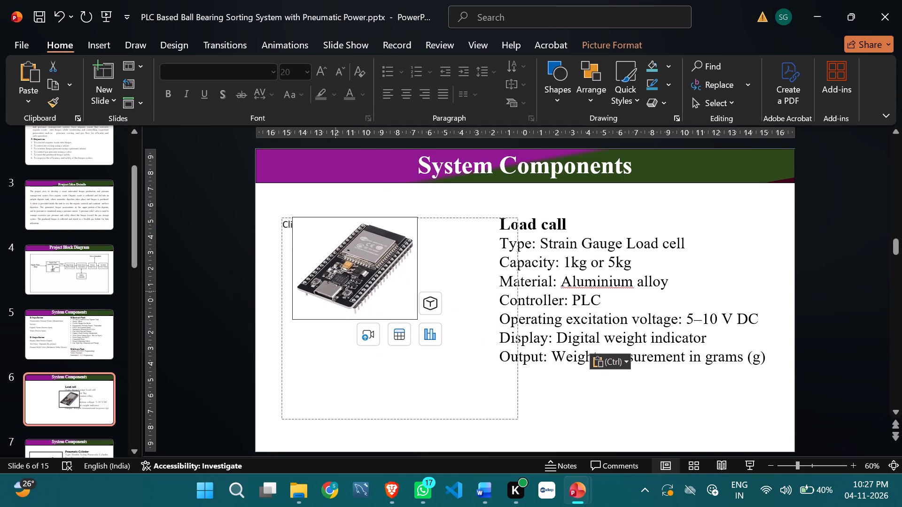
{"action": "left_click_drag", "start_coordinate": [334, 291], "coordinate": [327, 297]}
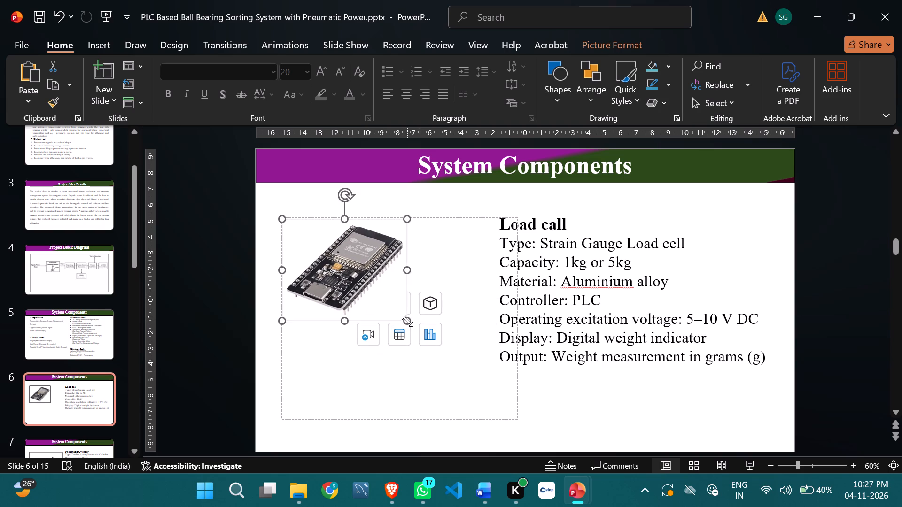
Enlarge the ESP32 board picture on slide 6 to nearly fill the placeholder area beside the component text.
{"action": "left_click_drag", "start_coordinate": [407, 321], "coordinate": [494, 411]}
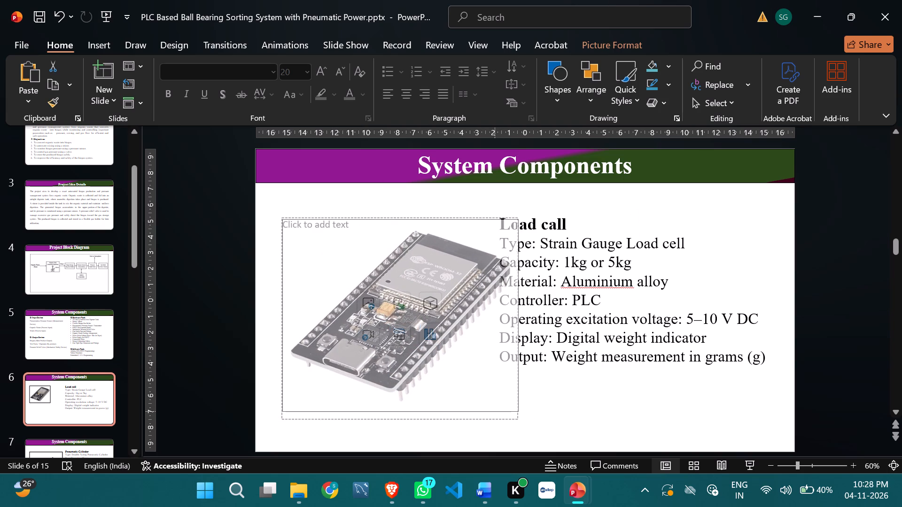
{"action": "left_click_drag", "start_coordinate": [494, 411], "coordinate": [492, 407]}
{"action": "left_click_drag", "start_coordinate": [463, 360], "coordinate": [459, 361]}
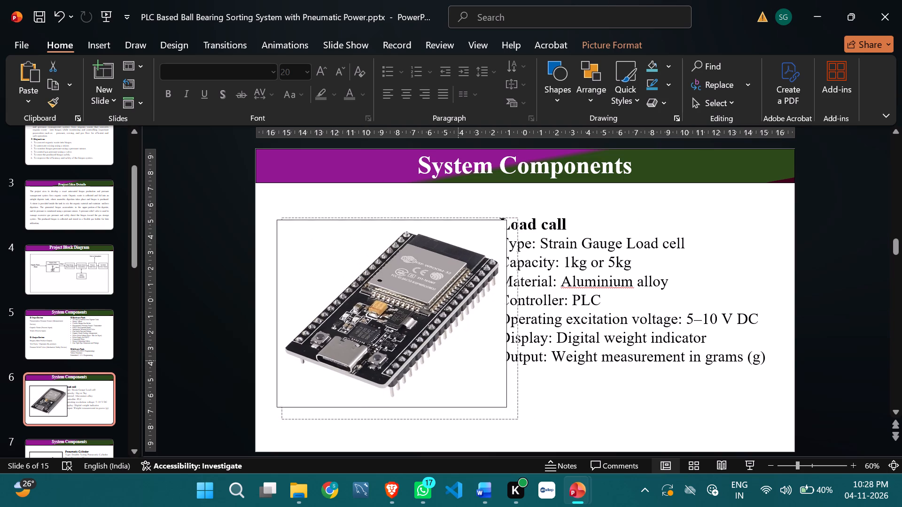
{"action": "left_click_drag", "start_coordinate": [459, 361], "coordinate": [461, 366]}
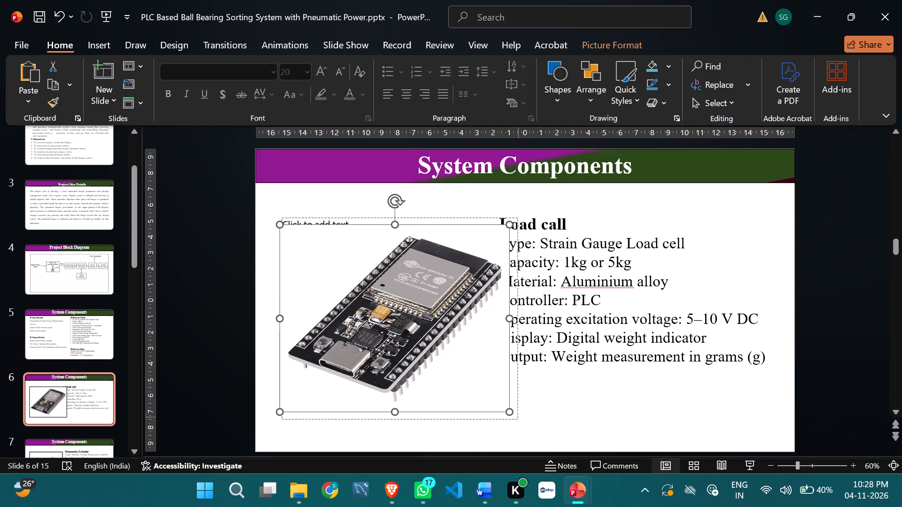
Shrink the empty placeholder and the ESP32 picture and shift the picture so neither overlaps the load cell specification text.
{"action": "left_click_drag", "start_coordinate": [518, 417], "coordinate": [513, 407]}
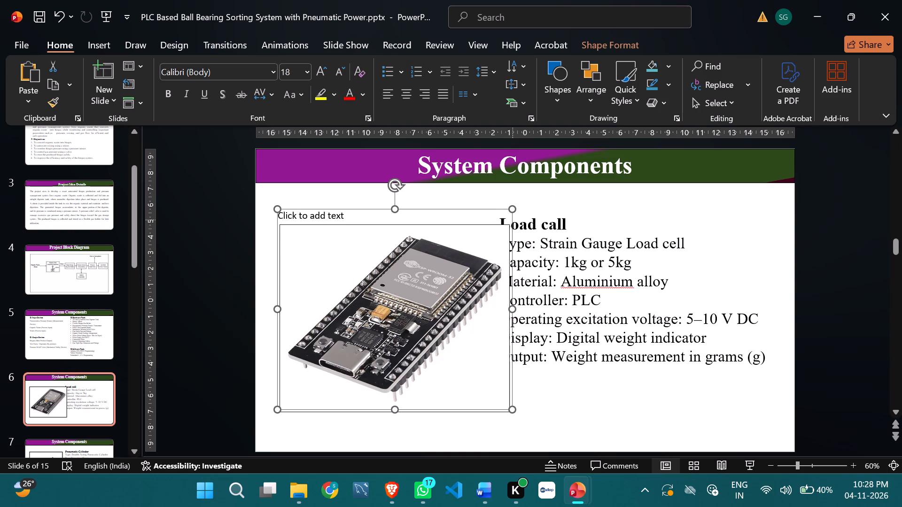
{"action": "left_click_drag", "start_coordinate": [511, 210], "coordinate": [499, 226]}
{"action": "left_click_drag", "start_coordinate": [441, 306], "coordinate": [429, 307]}
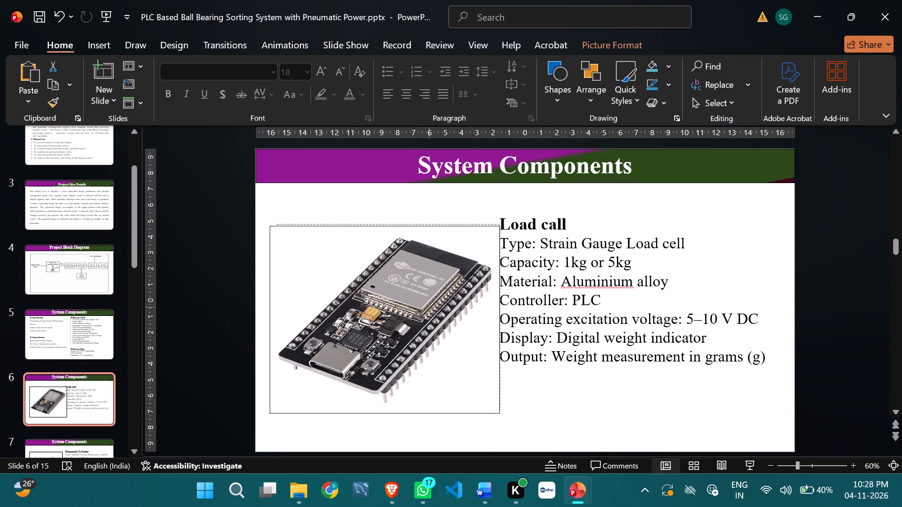
{"action": "left_click_drag", "start_coordinate": [429, 307], "coordinate": [429, 300]}
{"action": "left_click_drag", "start_coordinate": [499, 408], "coordinate": [490, 382]}
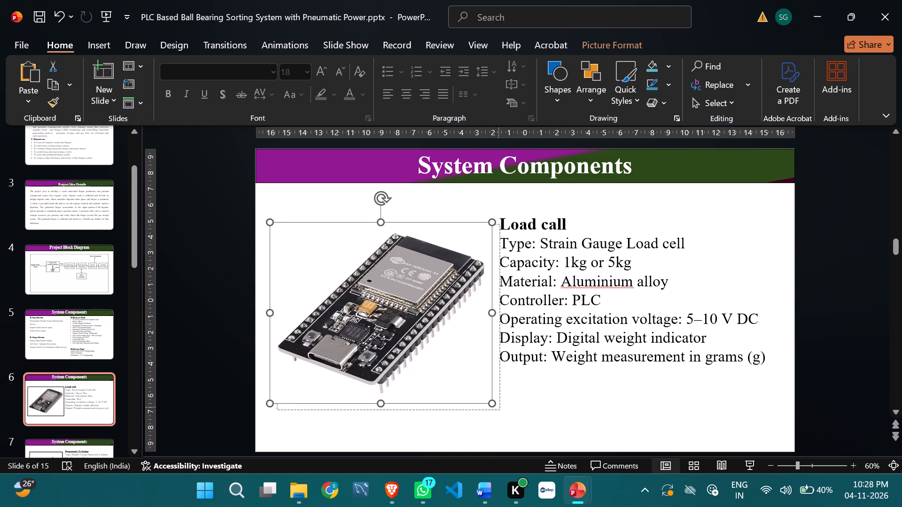
{"action": "left_click", "coordinate": [498, 407]}
{"action": "left_click_drag", "start_coordinate": [498, 407], "coordinate": [487, 398]}
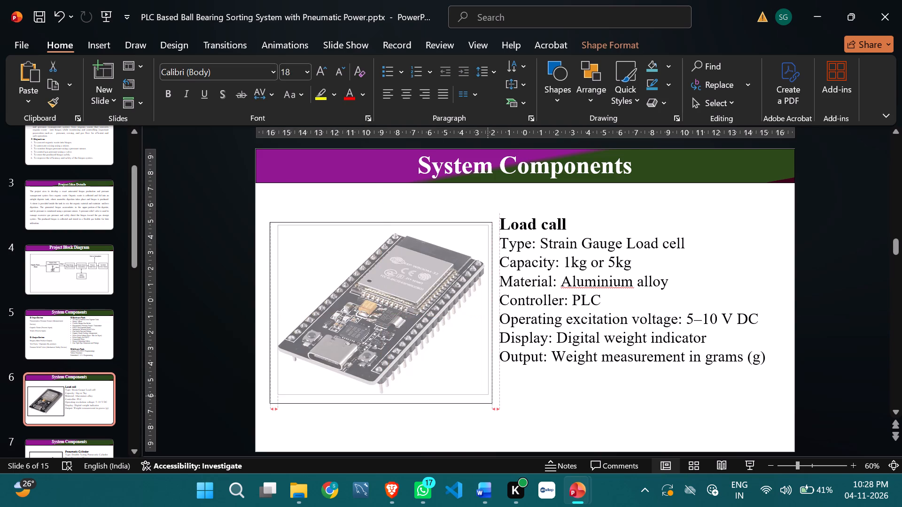
{"action": "left_click_drag", "start_coordinate": [487, 398], "coordinate": [491, 405]}
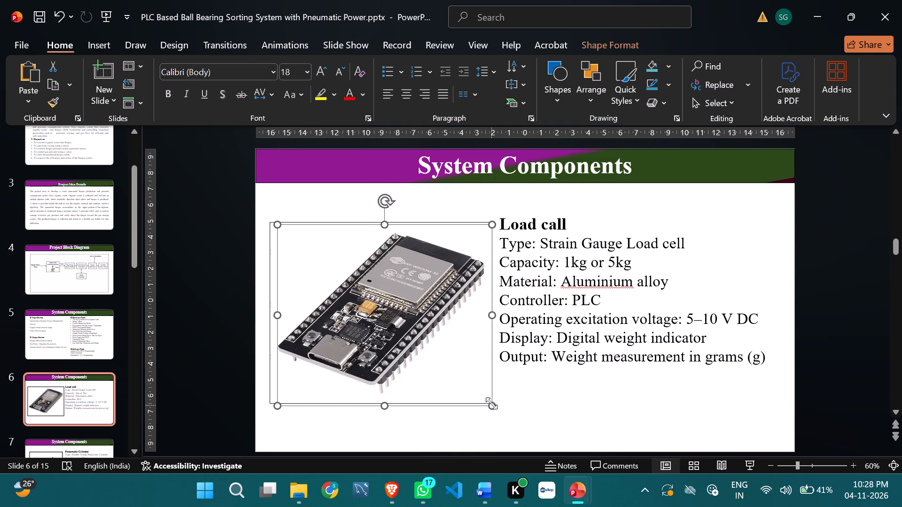
Stretch the ESP32 picture's bottom edge slightly downward so it covers the empty placeholder's lower border.
{"action": "left_click", "coordinate": [459, 350]}
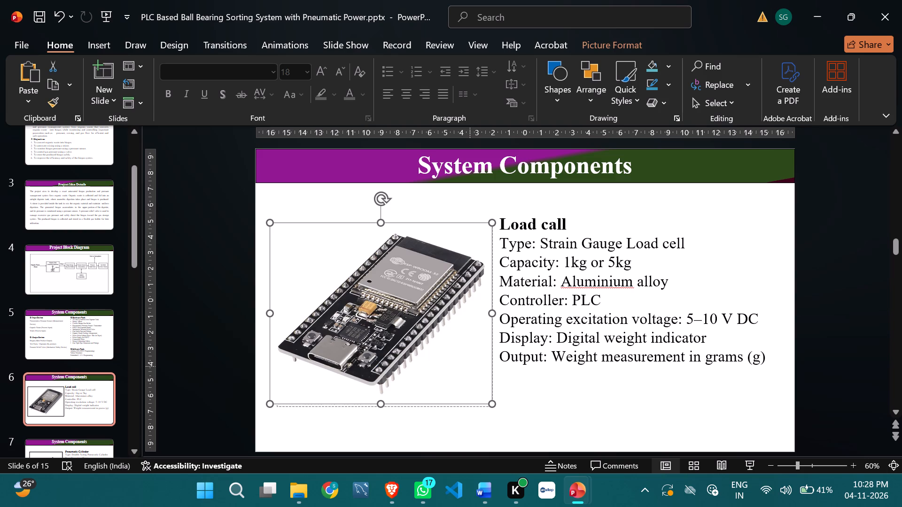
{"action": "left_click", "coordinate": [379, 405]}
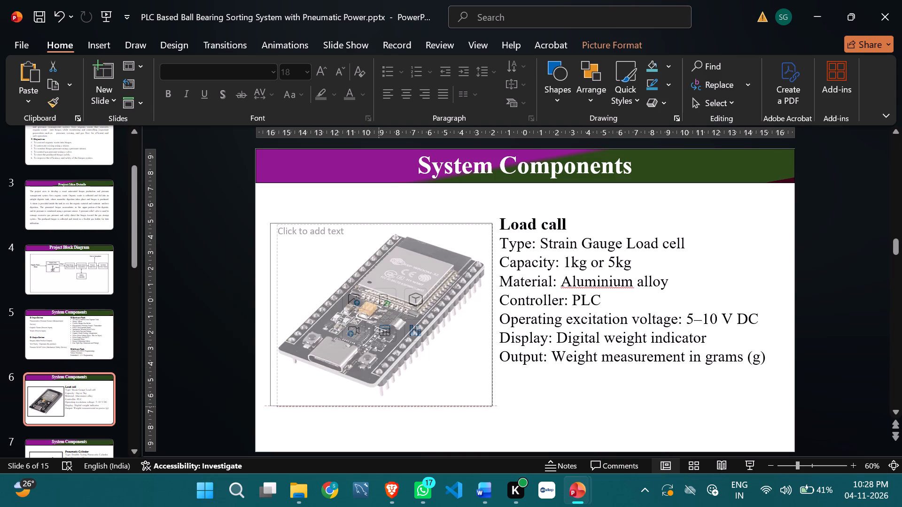
{"action": "left_click", "coordinate": [614, 399]}
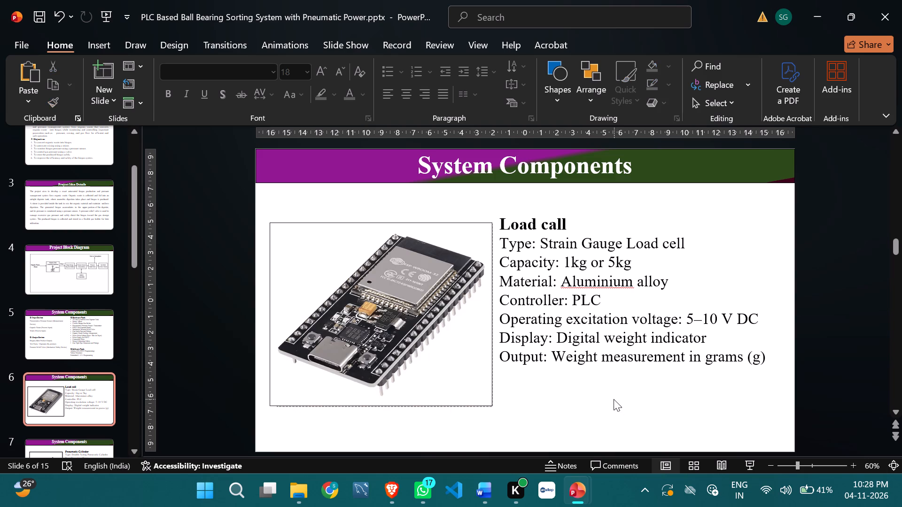
{"action": "left_click", "coordinate": [407, 379]}
{"action": "left_click_drag", "start_coordinate": [381, 405], "coordinate": [381, 409]}
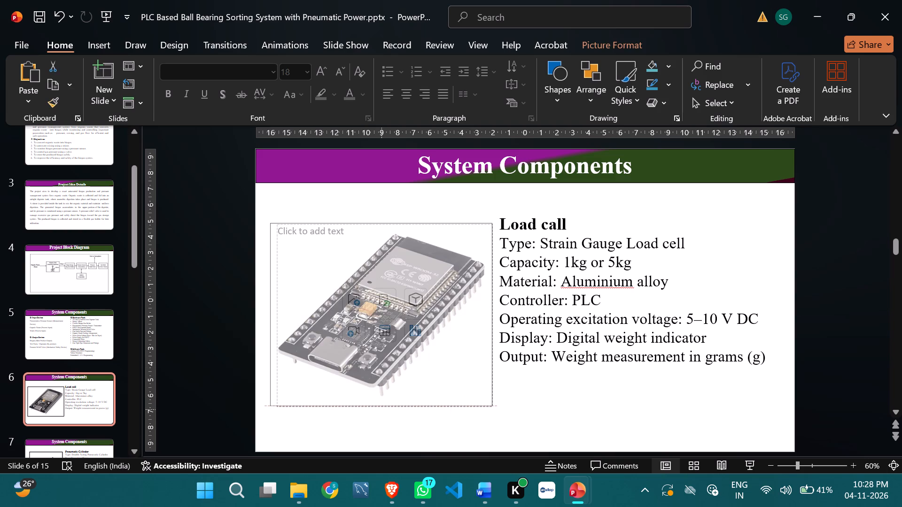
{"action": "left_click_drag", "start_coordinate": [381, 409], "coordinate": [385, 410]}
{"action": "left_click", "coordinate": [586, 408]}
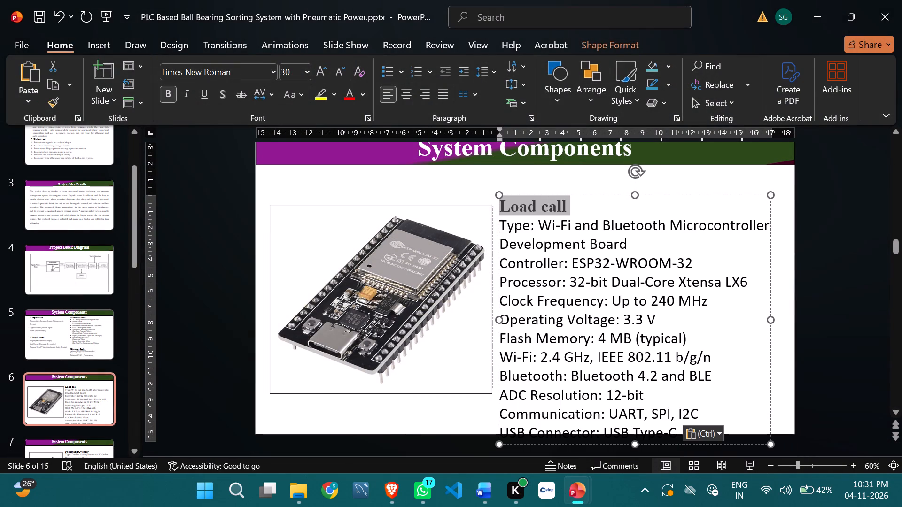
In the Word project report, copy "ESP32 Development Board" from the Fig. 3.2 caption.
{"action": "left_click_drag", "start_coordinate": [557, 216], "coordinate": [570, 219]}
{"action": "left_click", "coordinate": [571, 217]}
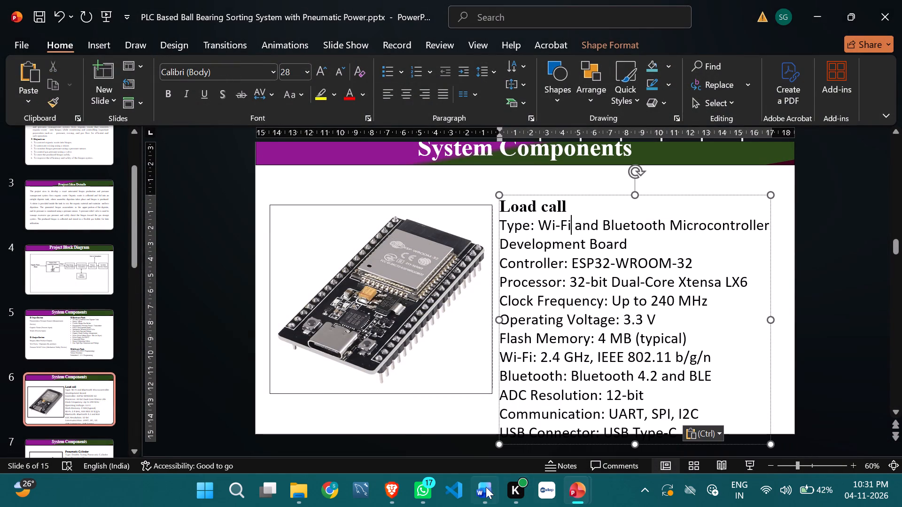
{"action": "left_click", "coordinate": [398, 494]}
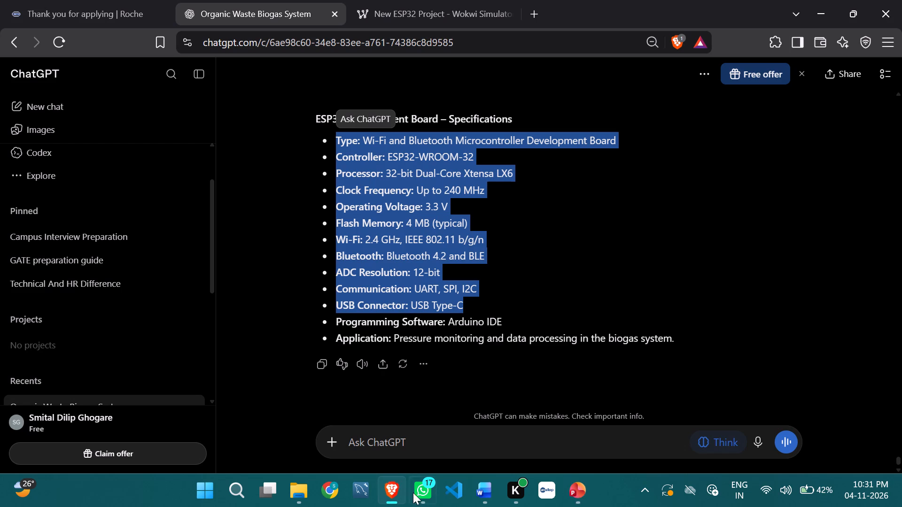
{"action": "left_click", "coordinate": [484, 489]}
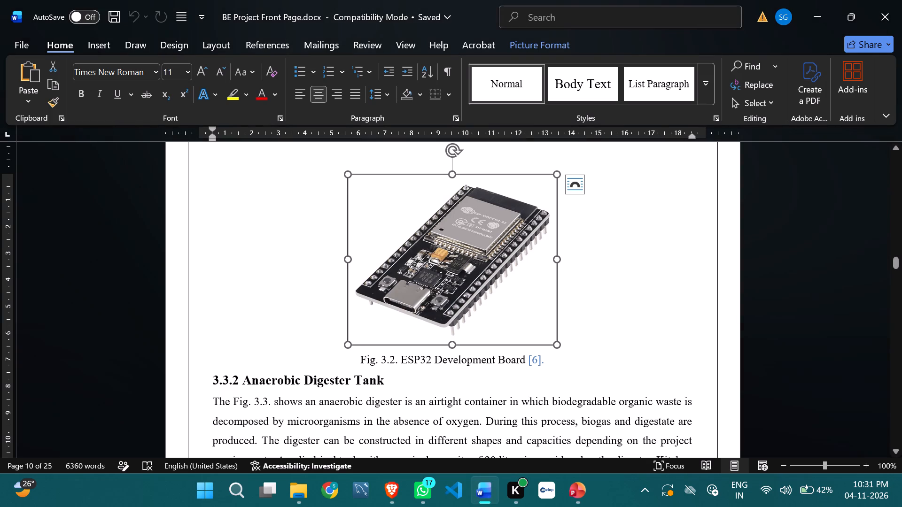
{"action": "left_click_drag", "start_coordinate": [401, 357], "coordinate": [512, 364]}
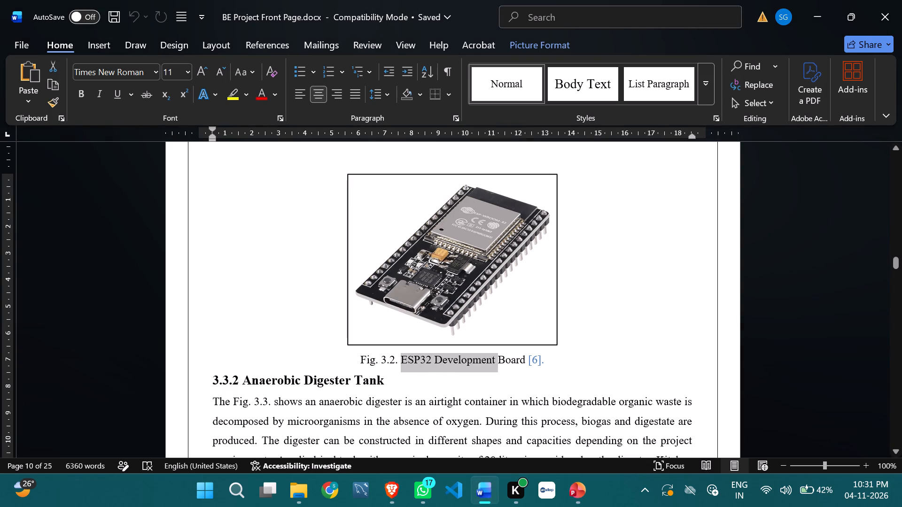
{"action": "left_click_drag", "start_coordinate": [512, 364], "coordinate": [528, 363]}
{"action": "key", "text": "ctrl+c"}
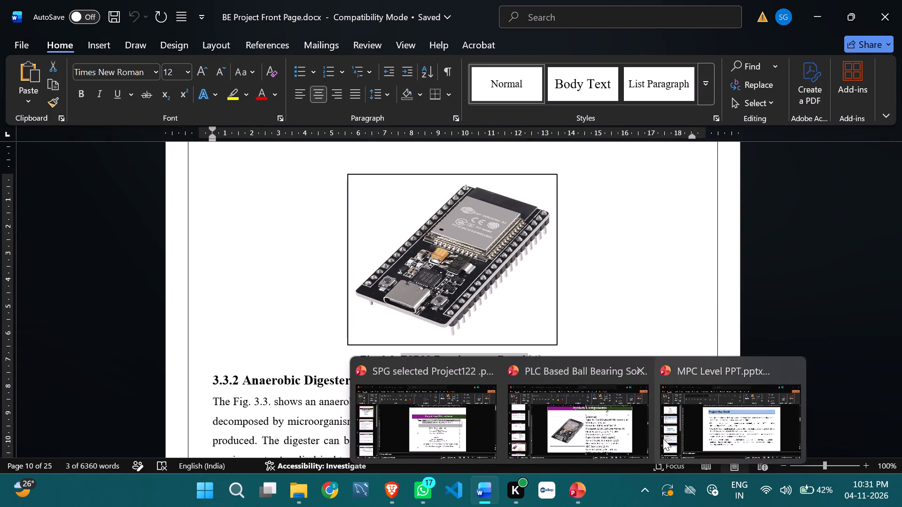
Replace slide 6's "Load call" heading in PowerPoint with the copied "ESP32 Development Board" text, on its own line above the specifications.
{"action": "left_click", "coordinate": [608, 437]}
{"action": "left_click_drag", "start_coordinate": [504, 207], "coordinate": [552, 211]}
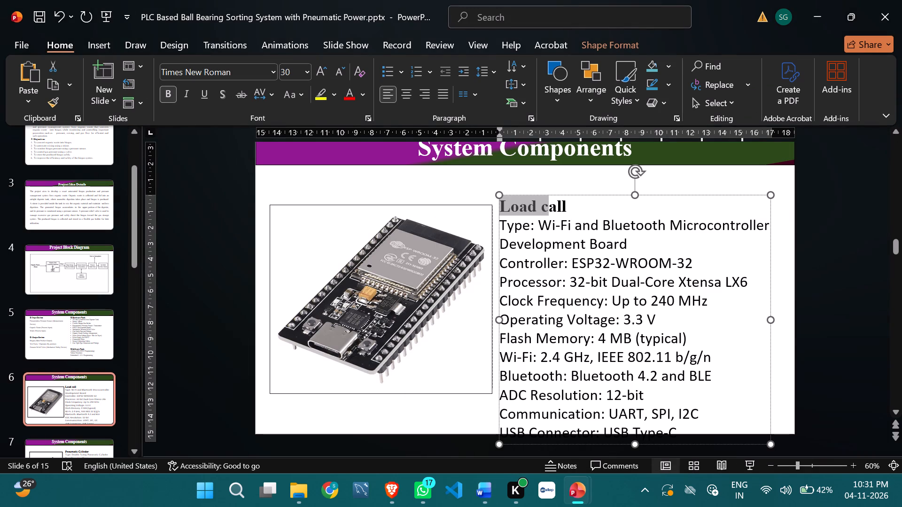
{"action": "left_click_drag", "start_coordinate": [552, 211], "coordinate": [568, 211]}
{"action": "key", "text": "ctrl+v"}
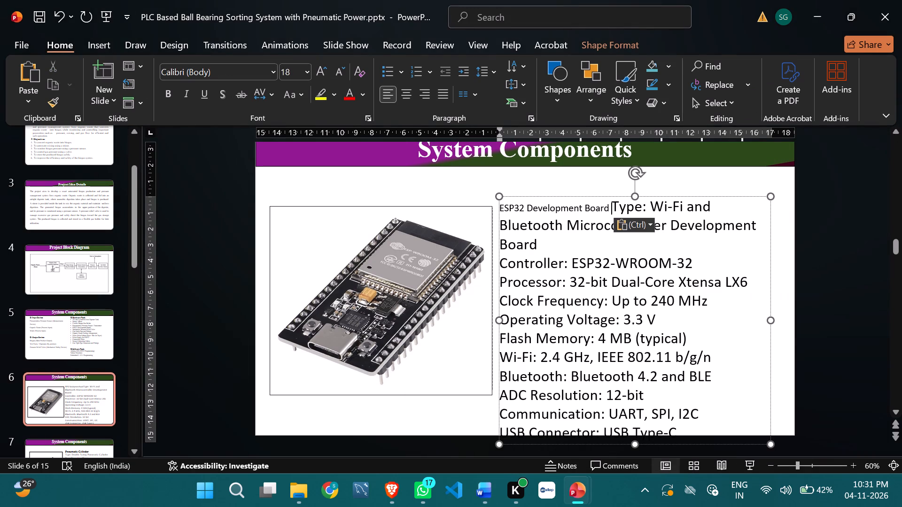
{"action": "key", "text": "Return"}
Format the ESP32 heading and all its specification lines in Times New Roman at size 24.
{"action": "left_click_drag", "start_coordinate": [501, 208], "coordinate": [526, 210]}
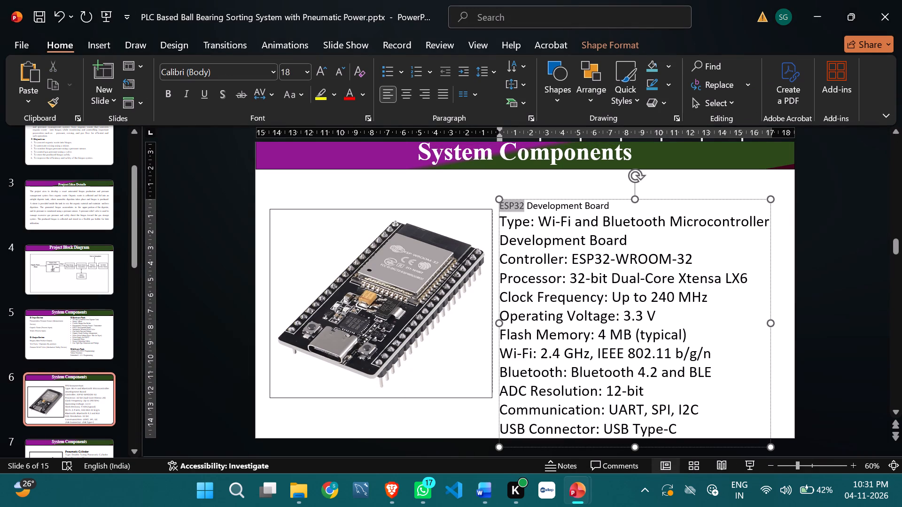
{"action": "left_click_drag", "start_coordinate": [526, 210], "coordinate": [701, 458]}
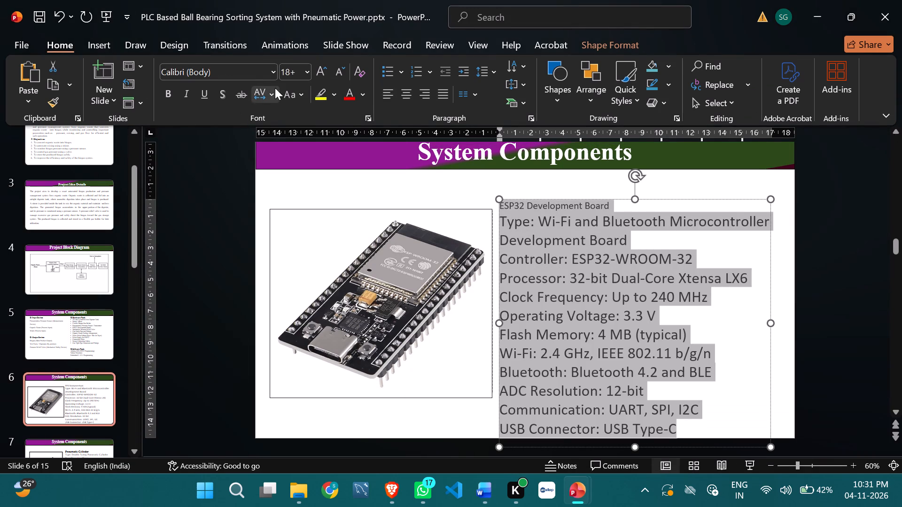
{"action": "left_click", "coordinate": [271, 73]}
{"action": "left_click_drag", "start_coordinate": [284, 175], "coordinate": [287, 156]}
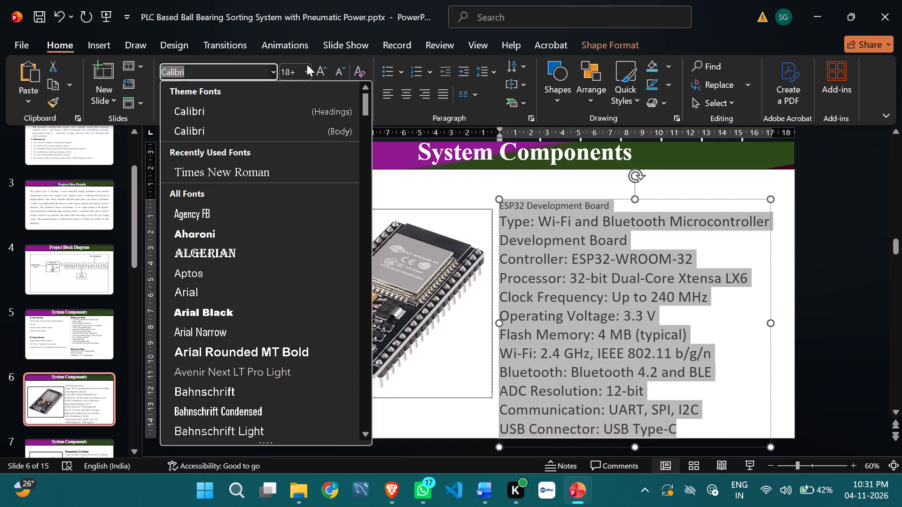
{"action": "left_click", "coordinate": [350, 178]}
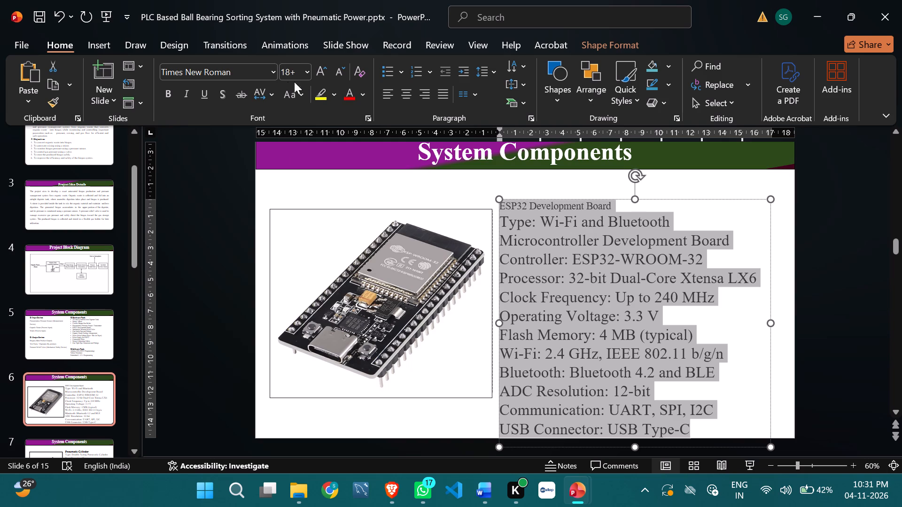
{"action": "left_click", "coordinate": [307, 73]}
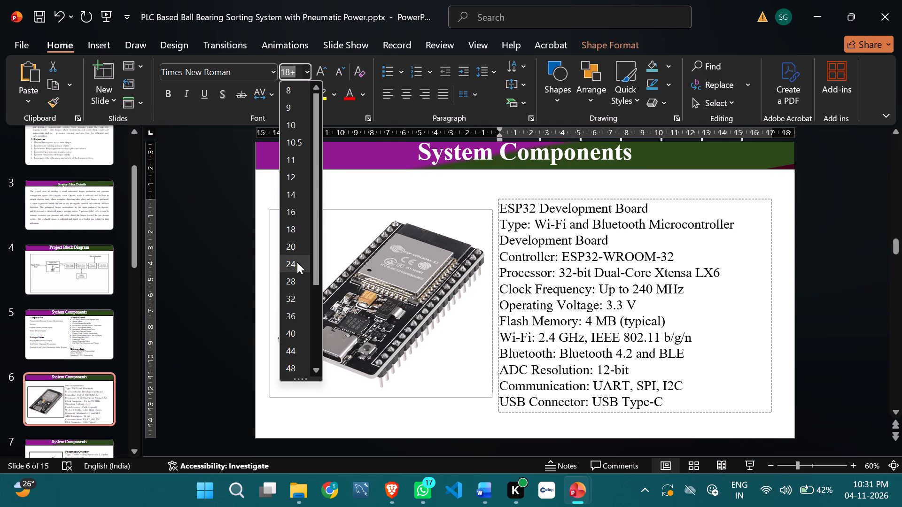
{"action": "left_click", "coordinate": [297, 262]}
Make the "ESP32 Development Board" heading on slide 6 bold.
{"action": "left_click", "coordinate": [541, 255]}
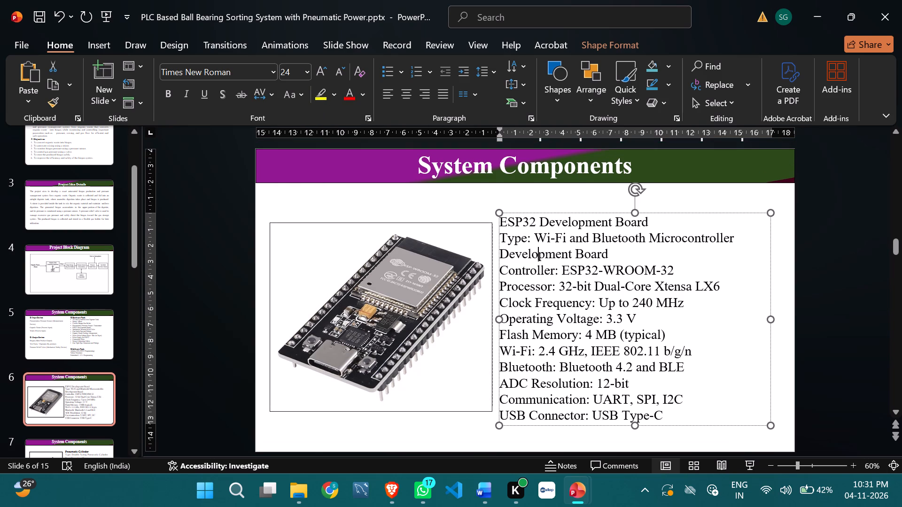
{"action": "left_click_drag", "start_coordinate": [502, 219], "coordinate": [645, 231]}
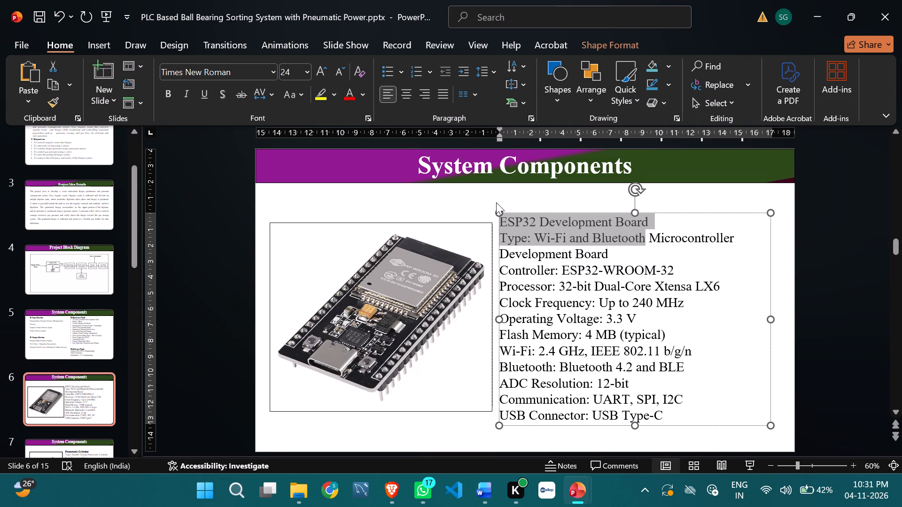
{"action": "left_click_drag", "start_coordinate": [548, 220], "coordinate": [540, 220]}
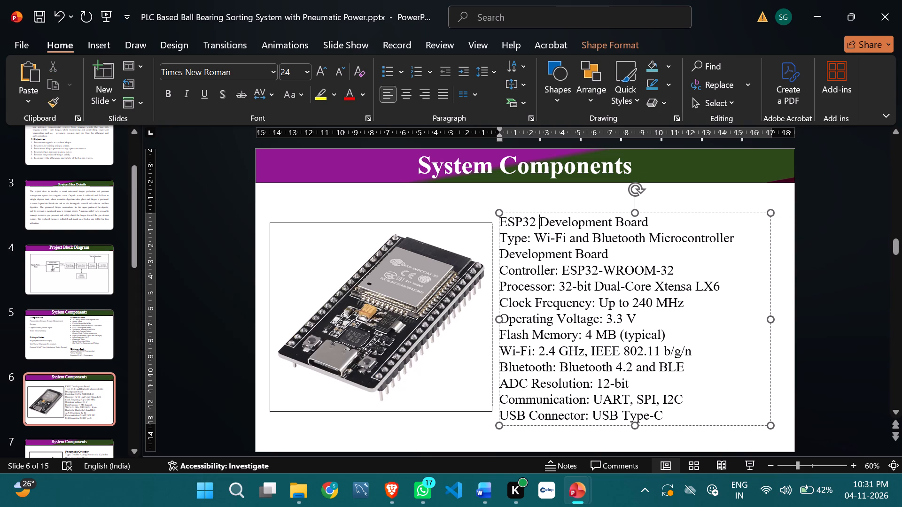
{"action": "left_click_drag", "start_coordinate": [502, 222], "coordinate": [673, 223]}
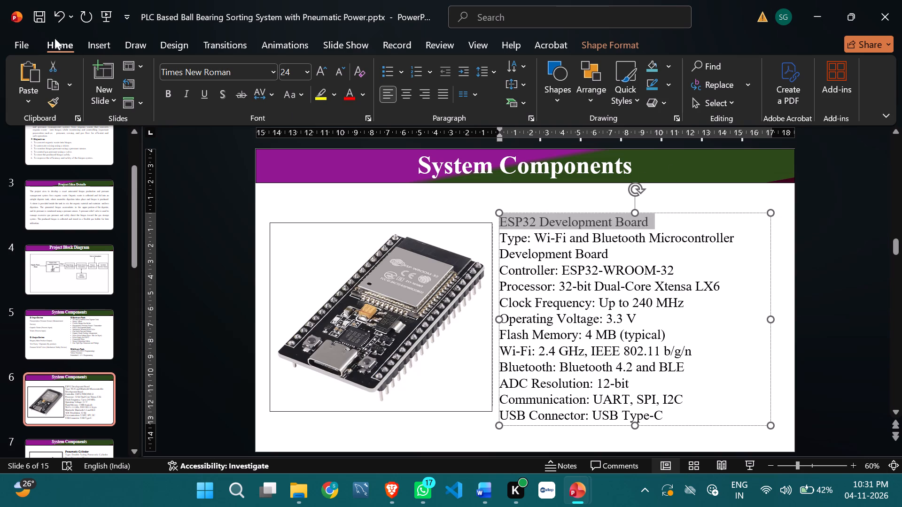
{"action": "left_click", "coordinate": [163, 92]}
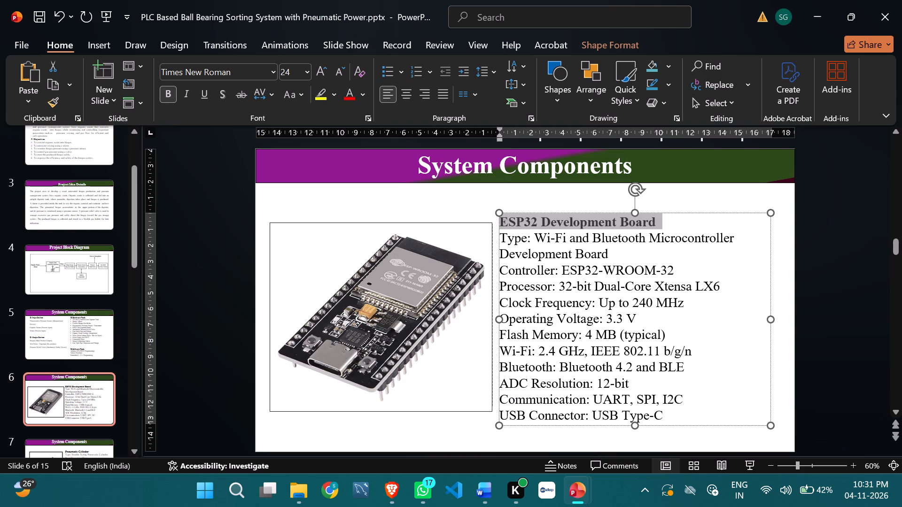
Add round bullets to all the ESP32 specification lines, from "Type" through "USB Connector".
{"action": "left_click_drag", "start_coordinate": [501, 238], "coordinate": [657, 414]}
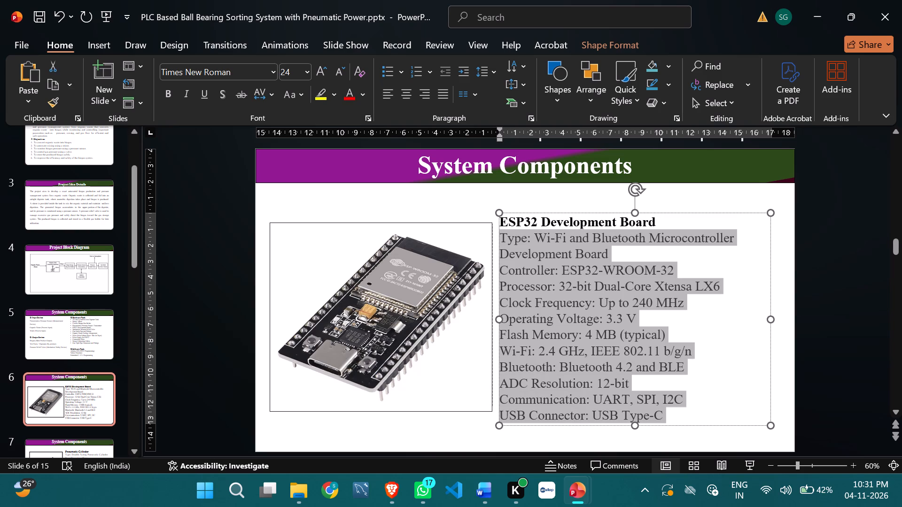
{"action": "left_click_drag", "start_coordinate": [657, 414], "coordinate": [663, 415]}
{"action": "left_click", "coordinate": [385, 76]}
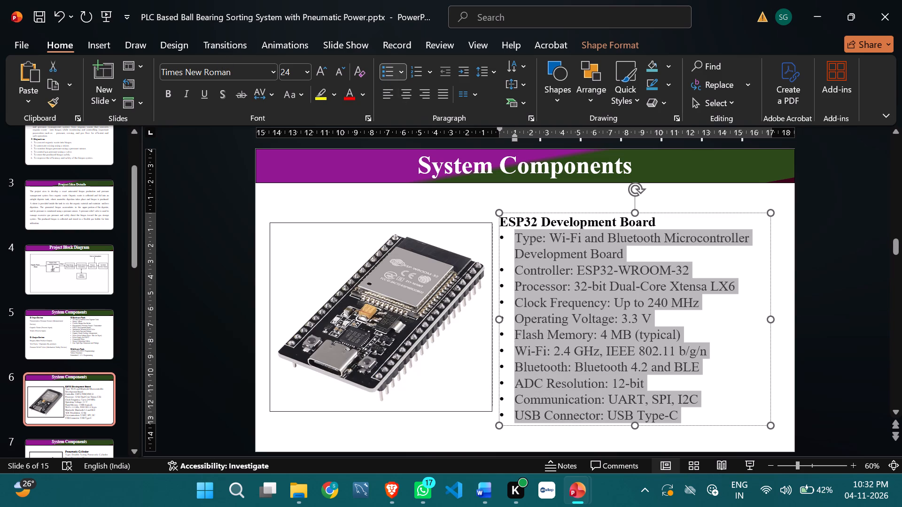
{"action": "left_click", "coordinate": [406, 204]}
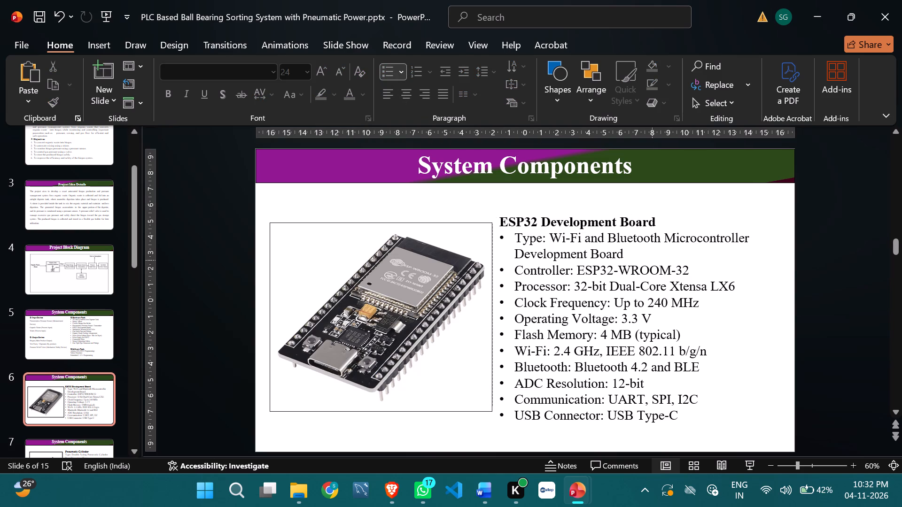
Insert a blank line between the "ESP32 Development Board" heading and the bulleted specifications.
{"action": "left_click", "coordinate": [667, 223]}
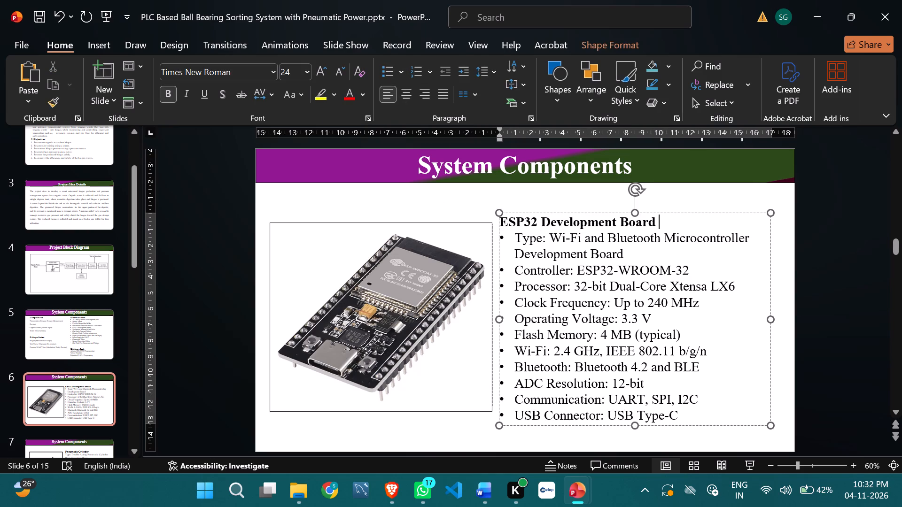
{"action": "key", "text": "Return"}
{"action": "left_click", "coordinate": [404, 192]}
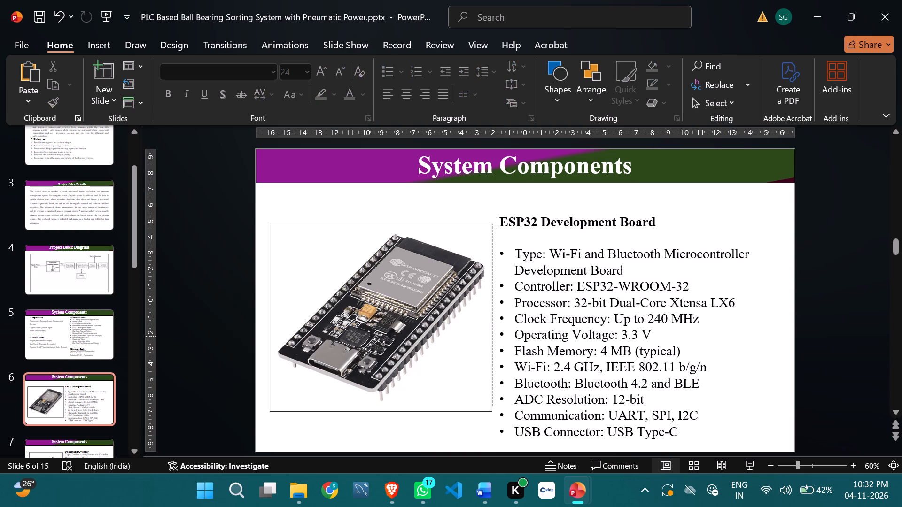
Delete the pneumatic cylinder picture from System Components slide 7.
{"action": "scroll", "coordinate": [66, 388], "scroll_direction": "down", "scroll_amount": 2}
{"action": "left_click", "coordinate": [63, 392]}
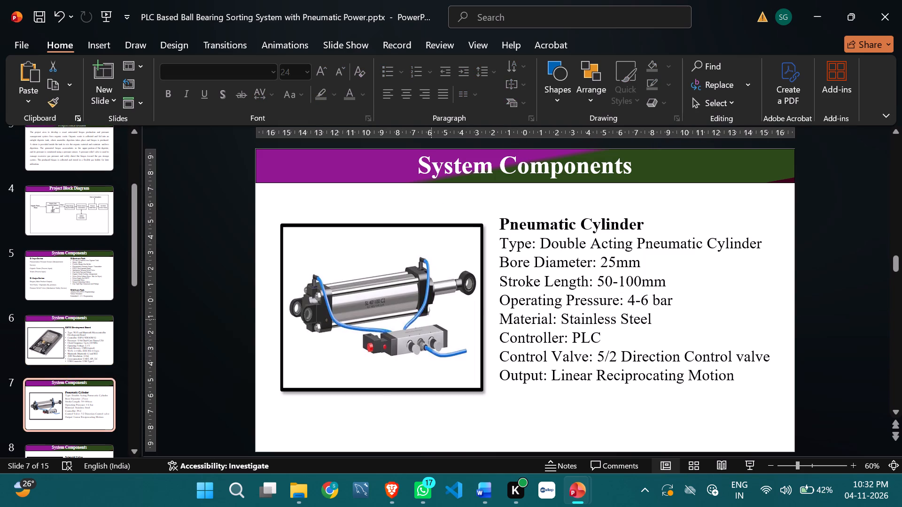
{"action": "left_click", "coordinate": [431, 319]}
{"action": "key", "text": "BackSpace"}
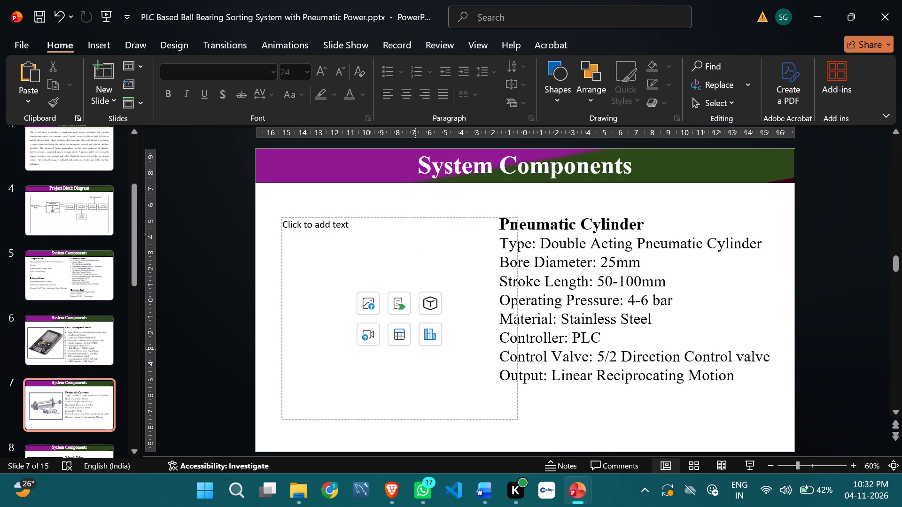
Find the Fig. 3.6 Pressure Sensor / Pressure Transmitter picture in the Word document "BE Project Front Page" and copy it.
{"action": "left_click", "coordinate": [472, 488]}
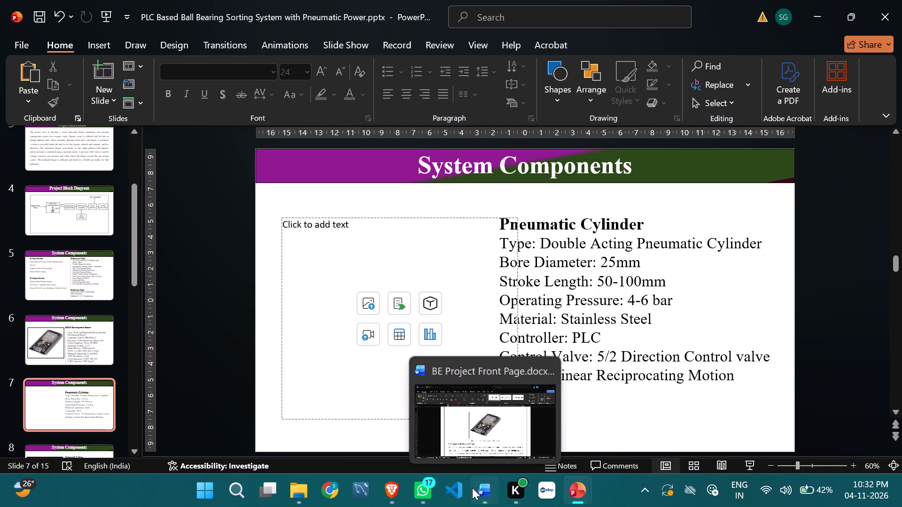
{"action": "scroll", "coordinate": [396, 284], "scroll_direction": "down", "scroll_amount": 14}
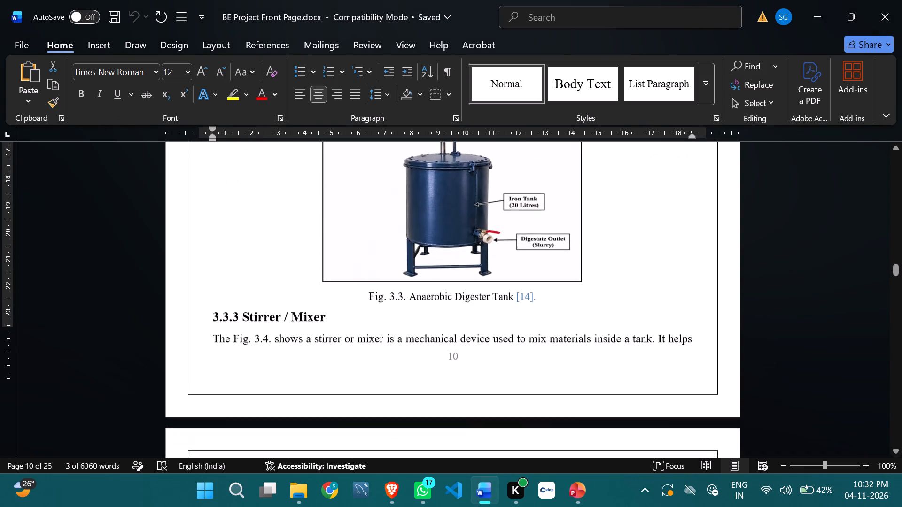
{"action": "scroll", "coordinate": [395, 284], "scroll_direction": "down", "scroll_amount": 15}
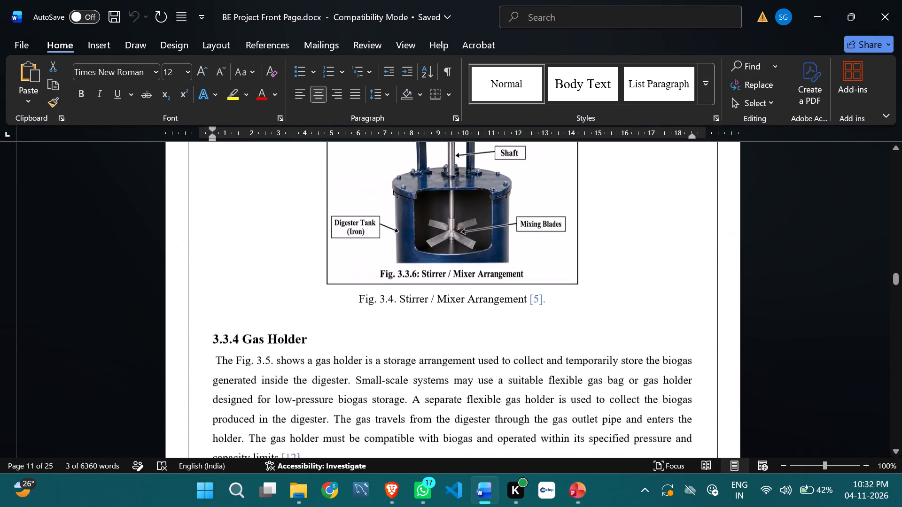
{"action": "scroll", "coordinate": [394, 284], "scroll_direction": "down", "scroll_amount": 9}
{"action": "scroll", "coordinate": [394, 284], "scroll_direction": "up", "scroll_amount": 11}
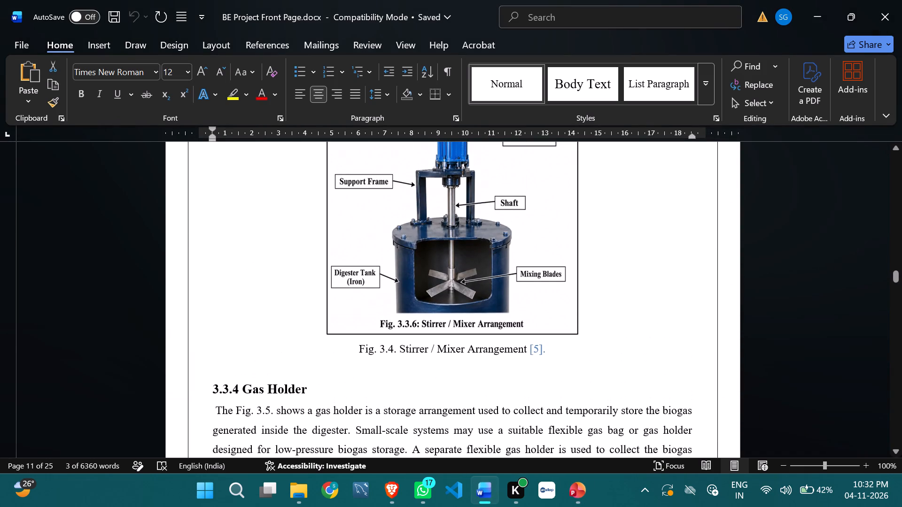
{"action": "scroll", "coordinate": [393, 283], "scroll_direction": "up", "scroll_amount": 2}
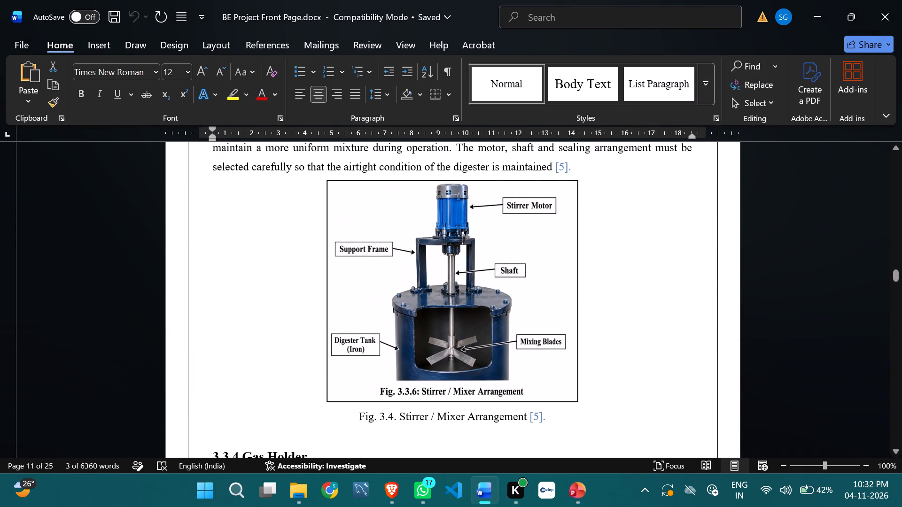
{"action": "scroll", "coordinate": [391, 285], "scroll_direction": "down", "scroll_amount": 6}
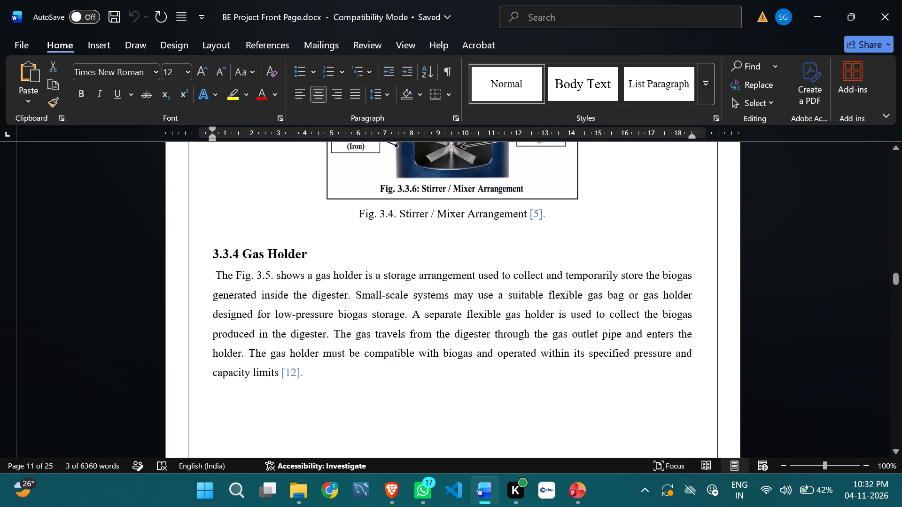
{"action": "scroll", "coordinate": [391, 285], "scroll_direction": "down", "scroll_amount": 10}
{"action": "scroll", "coordinate": [391, 280], "scroll_direction": "down", "scroll_amount": 17}
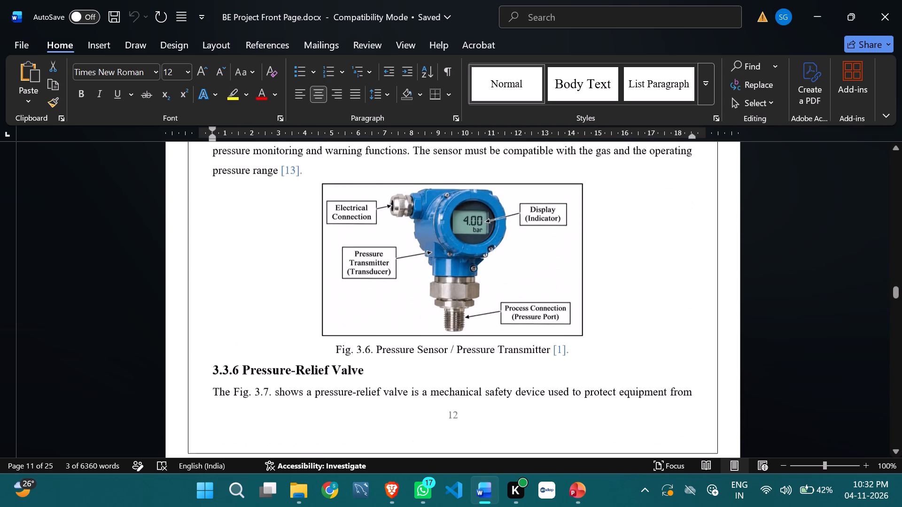
{"action": "scroll", "coordinate": [390, 283], "scroll_direction": "up", "scroll_amount": 1}
{"action": "left_click", "coordinate": [444, 251]}
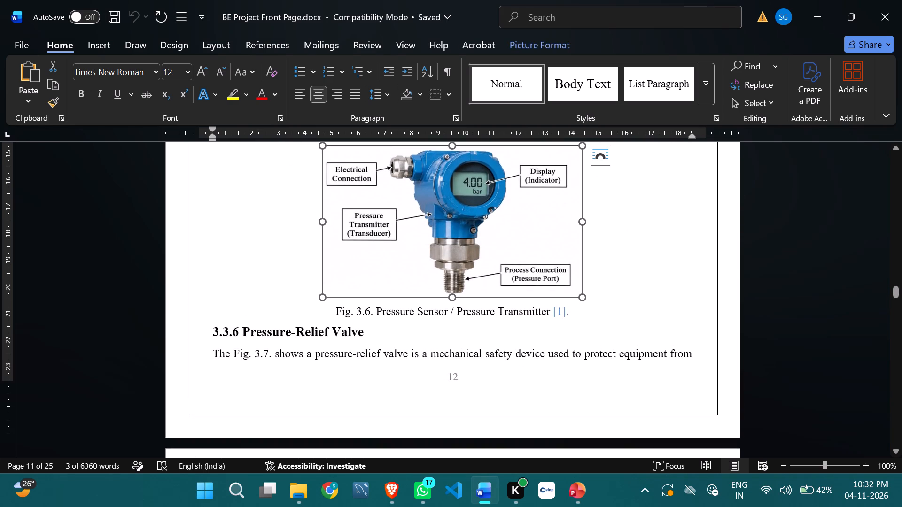
{"action": "key", "text": "ctrl+c"}
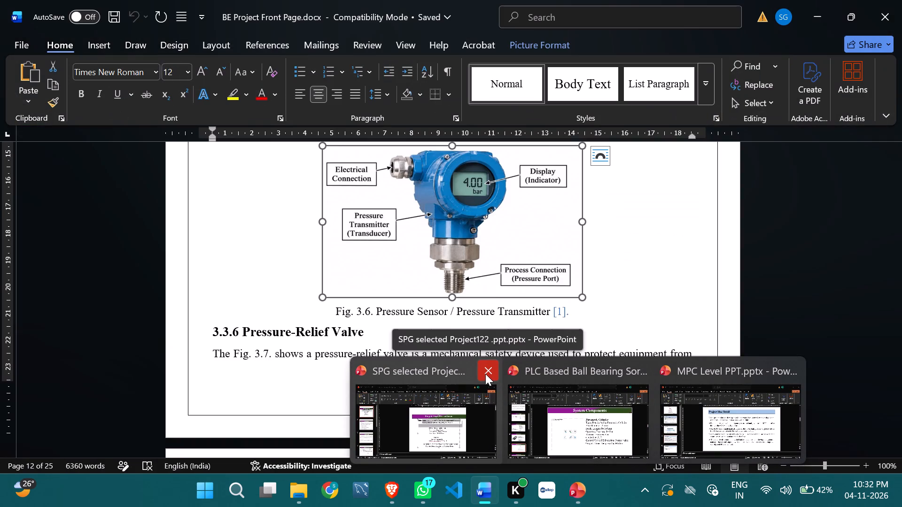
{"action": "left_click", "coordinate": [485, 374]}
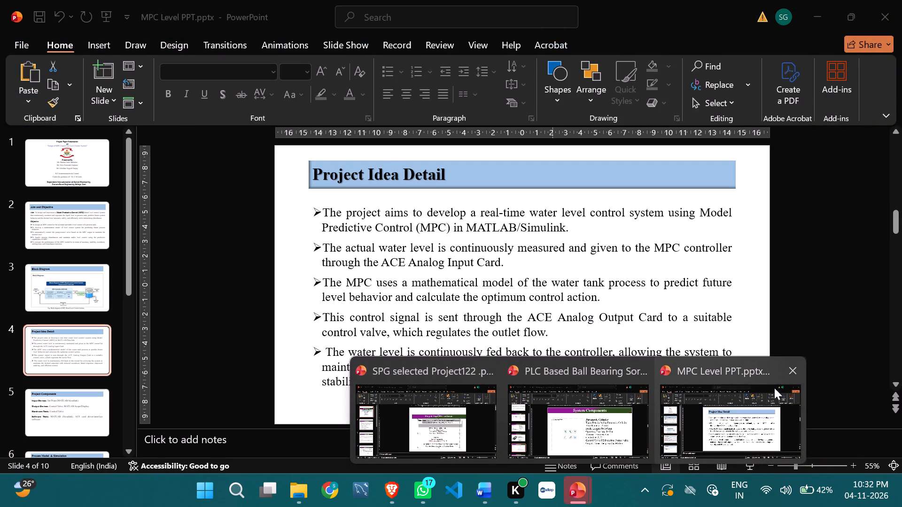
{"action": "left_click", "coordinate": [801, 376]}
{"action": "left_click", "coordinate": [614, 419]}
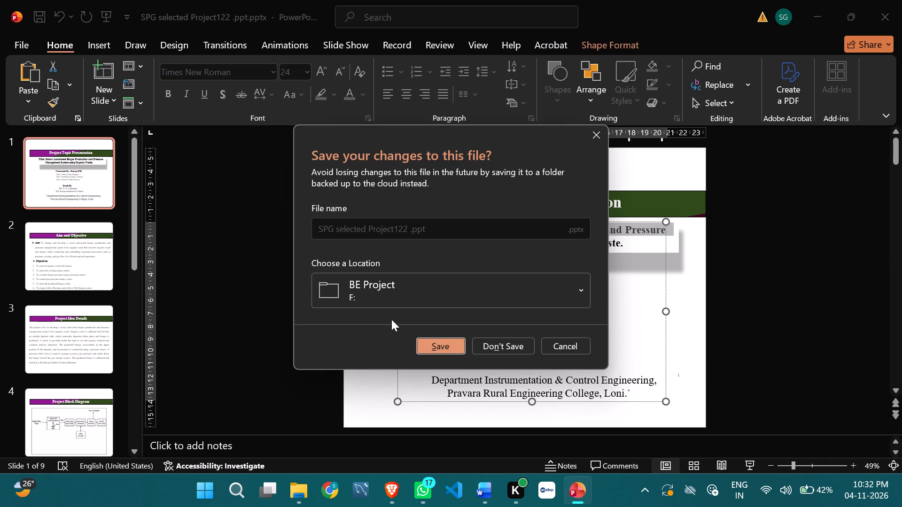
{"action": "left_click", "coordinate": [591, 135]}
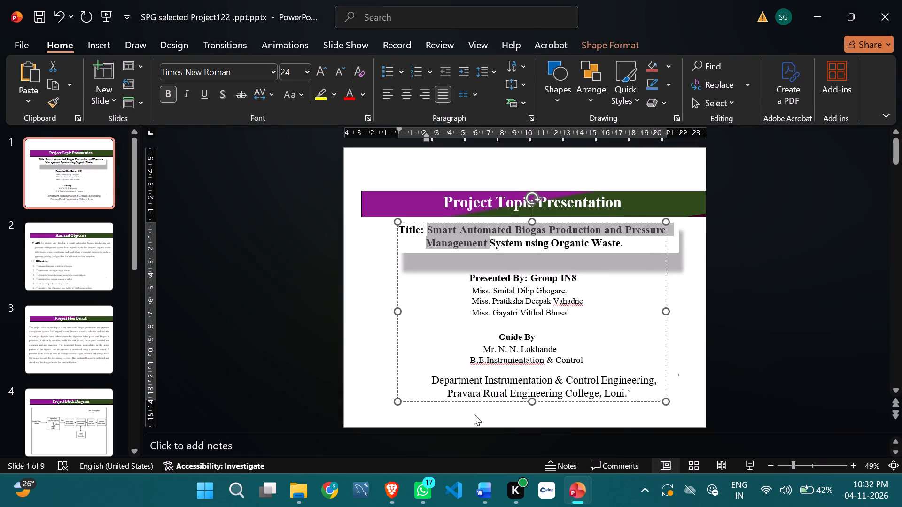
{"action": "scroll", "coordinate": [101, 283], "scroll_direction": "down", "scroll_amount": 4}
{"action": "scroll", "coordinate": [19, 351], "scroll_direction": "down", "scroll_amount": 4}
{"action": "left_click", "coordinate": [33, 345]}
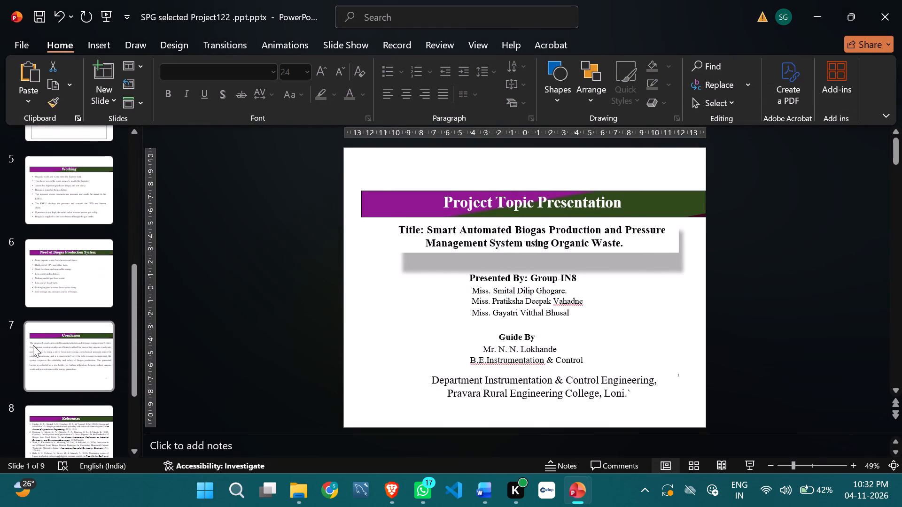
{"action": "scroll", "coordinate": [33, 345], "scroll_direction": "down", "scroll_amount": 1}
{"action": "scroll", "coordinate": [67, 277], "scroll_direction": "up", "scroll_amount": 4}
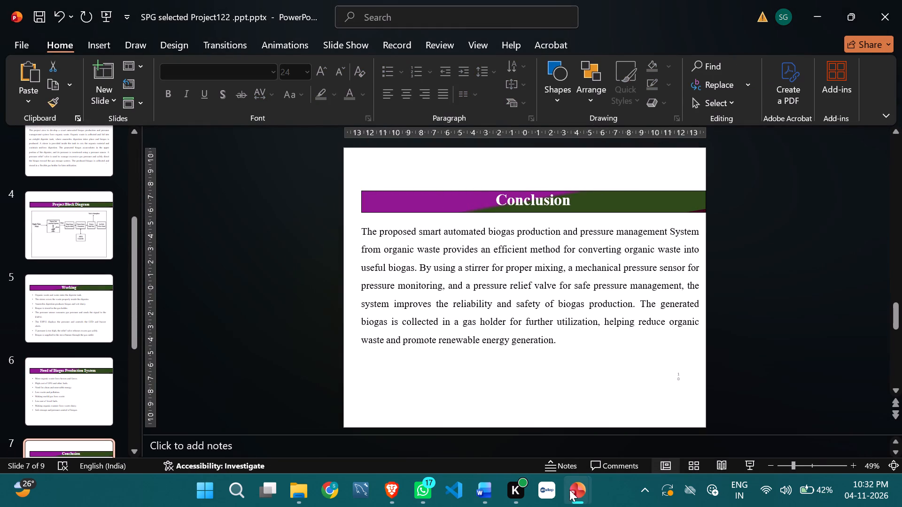
Switch back to the ball bearing sorting presentation and paste the pressure sensor picture into slide 7's empty placeholder.
{"action": "left_click", "coordinate": [588, 443]}
{"action": "left_click", "coordinate": [397, 330]}
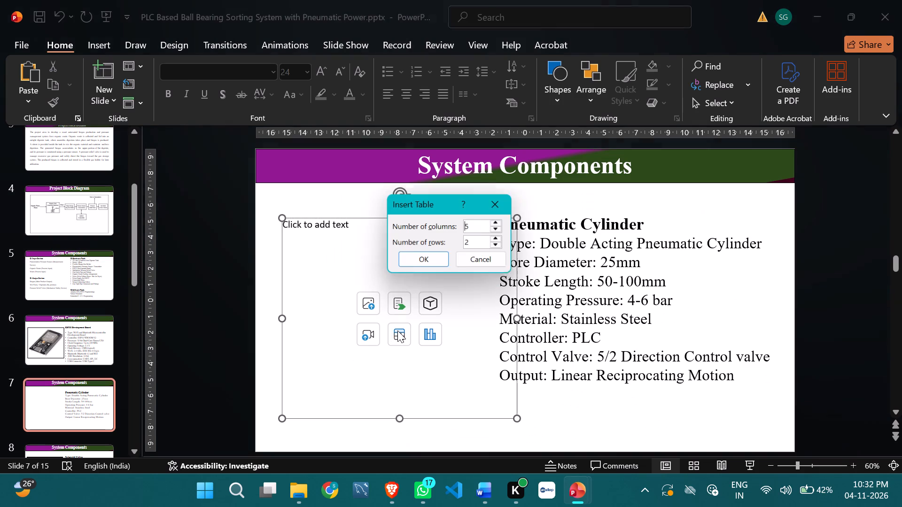
{"action": "left_click", "coordinate": [499, 202]}
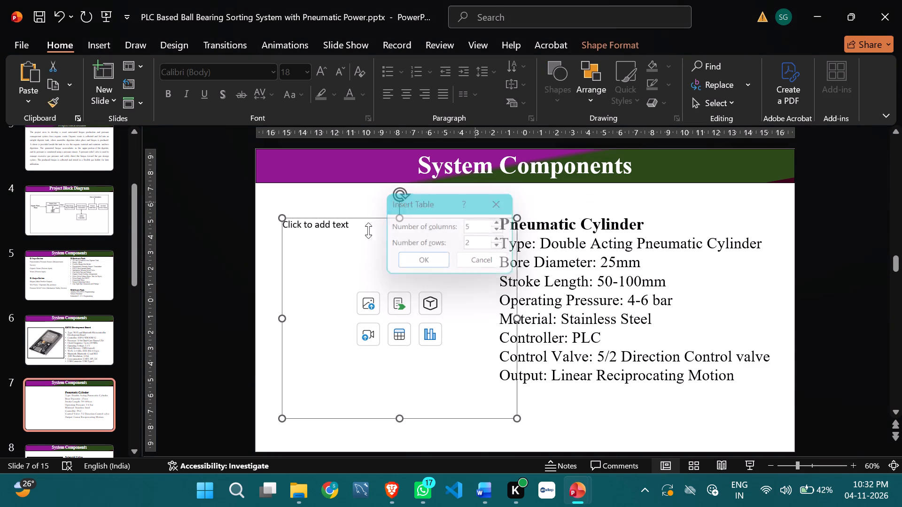
{"action": "left_click", "coordinate": [364, 235]}
{"action": "key", "text": "ctrl+v"}
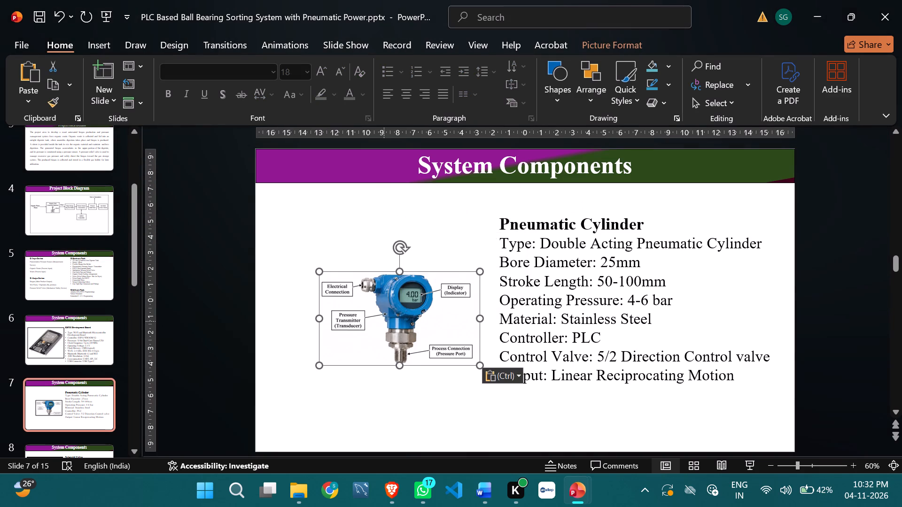
Enlarge the pressure sensor picture and position it to fill the space beside the Pneumatic Cylinder text on slide 7.
{"action": "left_click_drag", "start_coordinate": [384, 321], "coordinate": [353, 301]}
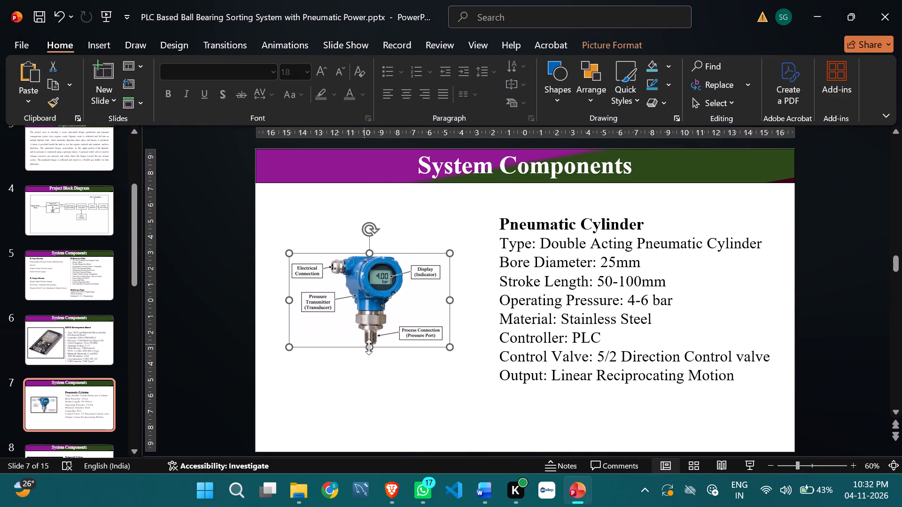
{"action": "left_click_drag", "start_coordinate": [371, 347], "coordinate": [375, 376]}
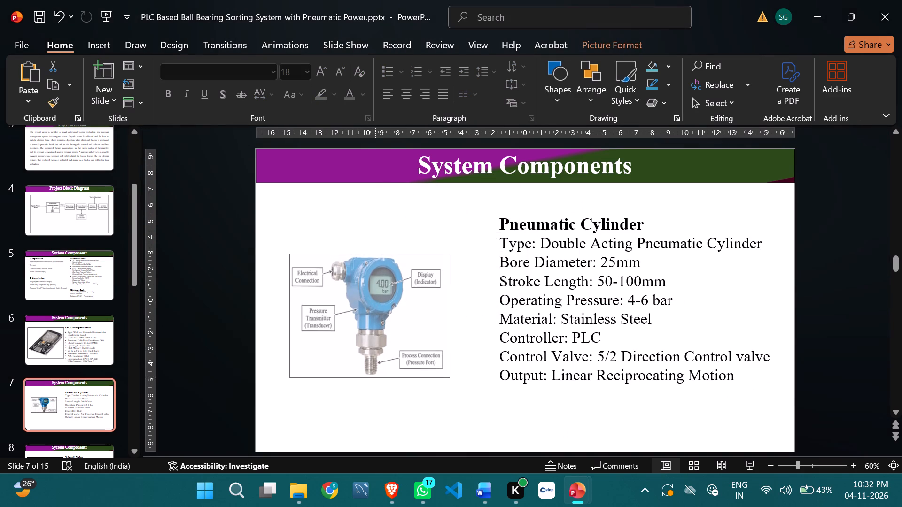
{"action": "left_click_drag", "start_coordinate": [375, 376], "coordinate": [375, 374]}
{"action": "left_click_drag", "start_coordinate": [451, 314], "coordinate": [466, 314]}
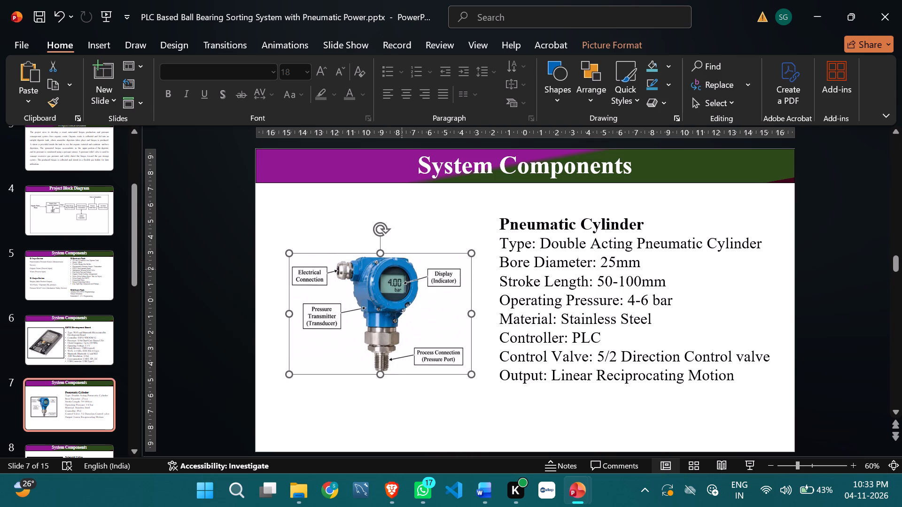
{"action": "left_click_drag", "start_coordinate": [380, 250], "coordinate": [379, 241]}
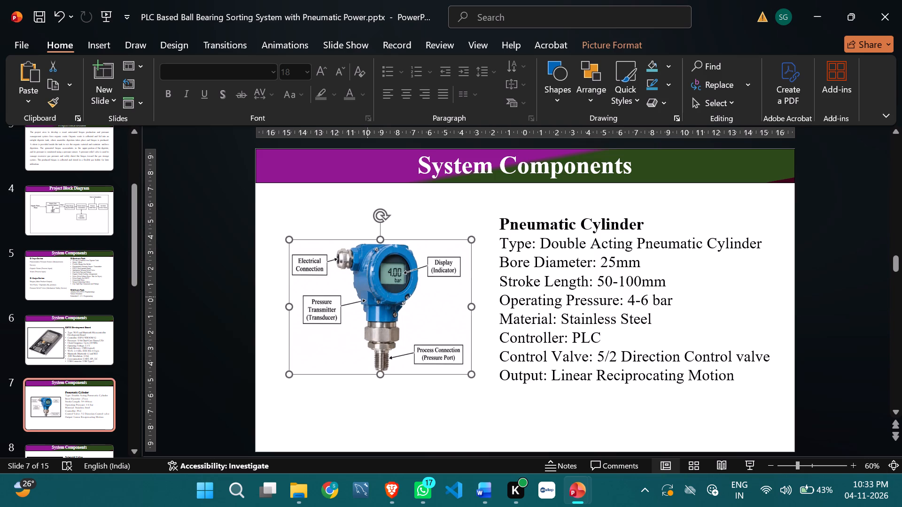
{"action": "left_click", "coordinate": [368, 307]}
{"action": "left_click_drag", "start_coordinate": [376, 375], "coordinate": [376, 380]}
{"action": "left_click_drag", "start_coordinate": [469, 316], "coordinate": [487, 318]}
{"action": "left_click_drag", "start_coordinate": [430, 316], "coordinate": [421, 317]}
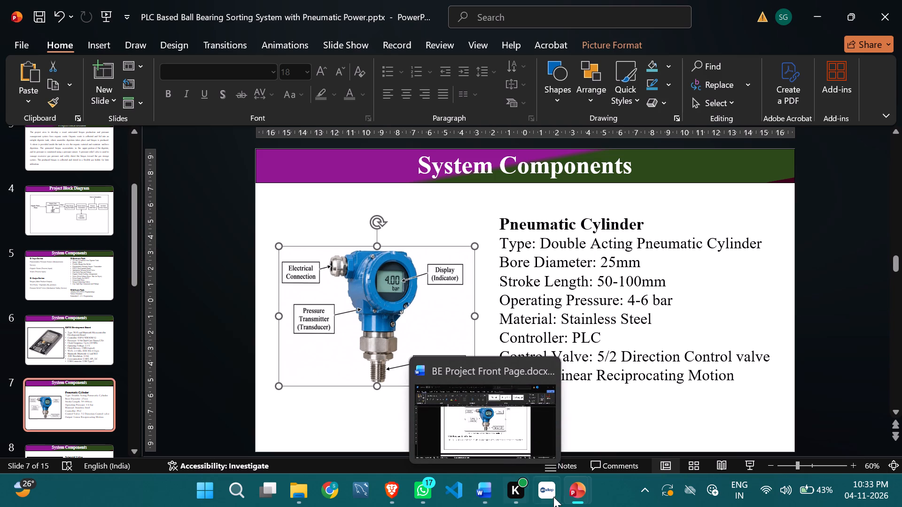
{"action": "left_click", "coordinate": [382, 489]}
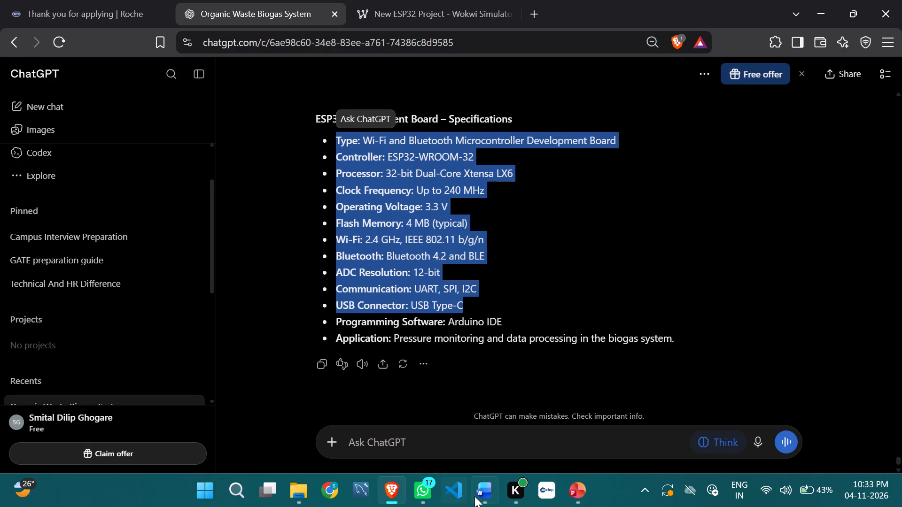
{"action": "left_click", "coordinate": [476, 495]}
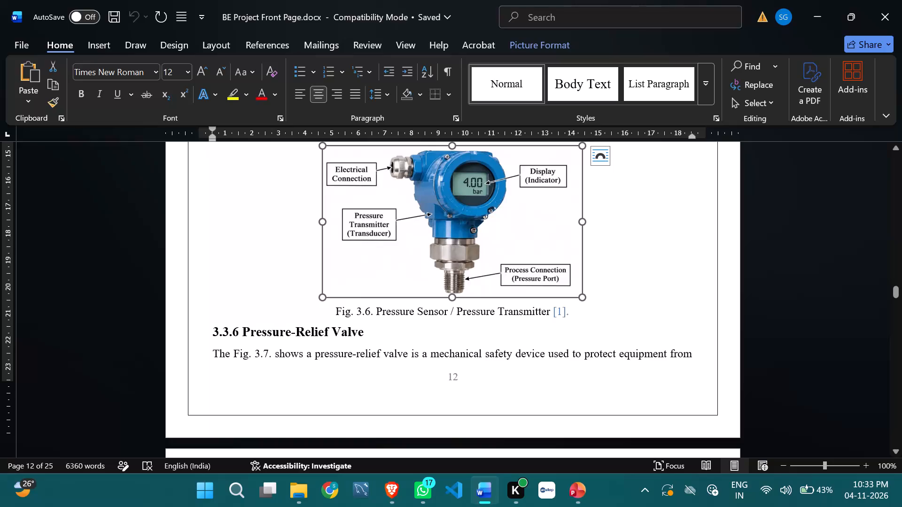
{"action": "left_click_drag", "start_coordinate": [375, 312], "coordinate": [533, 318]}
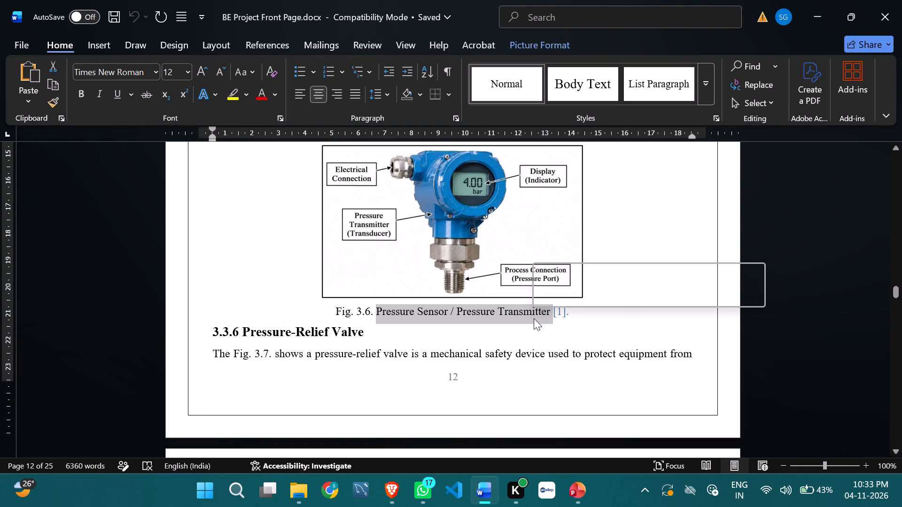
{"action": "key", "text": "ctrl+c"}
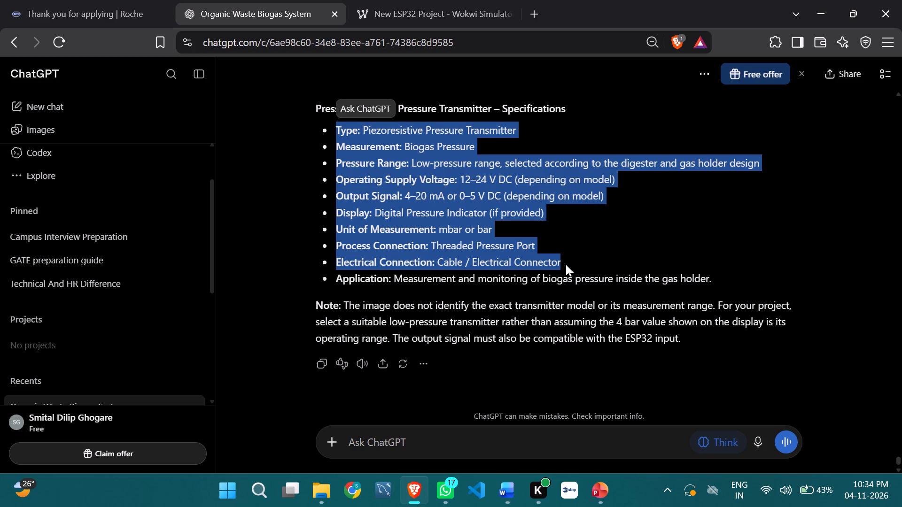
{"action": "key", "text": "ctrl+c"}
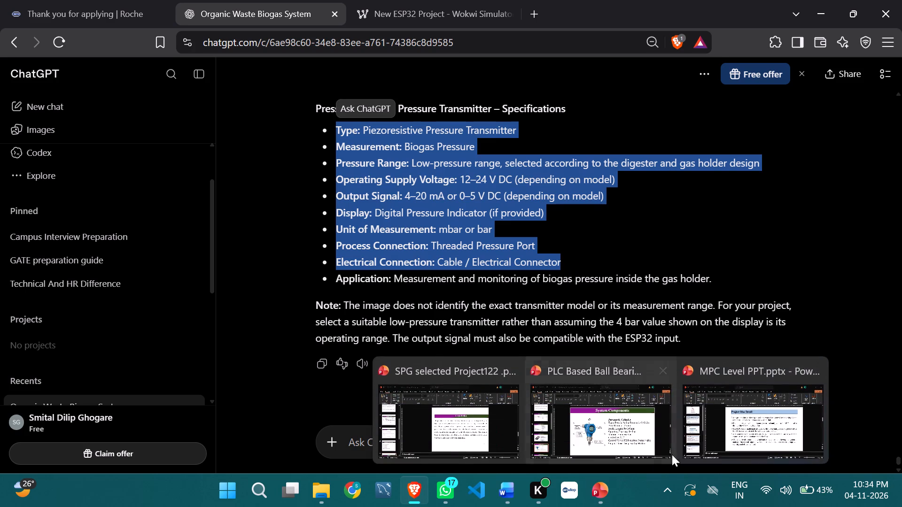
Switch back to the ball bearing presentation and replace slide 7's Type through Controller lines with the copied pressure transmitter specifications.
{"action": "left_click", "coordinate": [625, 438]}
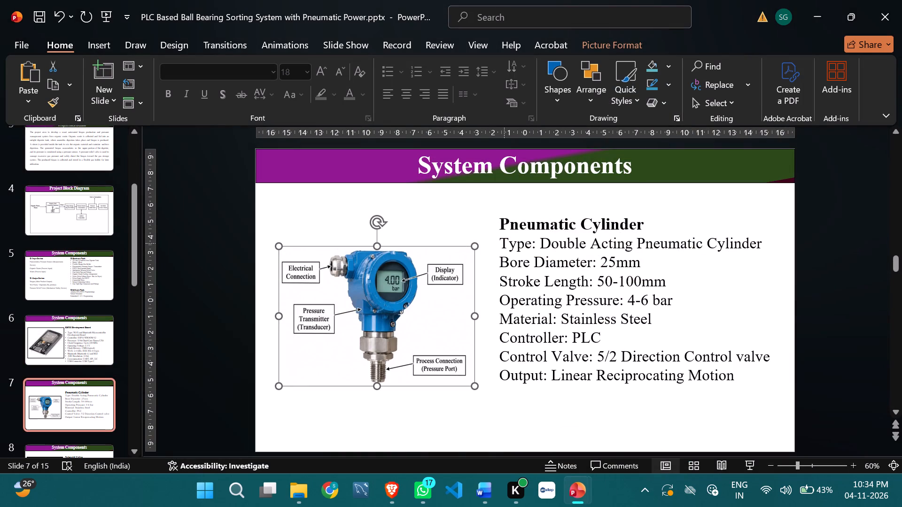
{"action": "left_click_drag", "start_coordinate": [504, 243], "coordinate": [735, 341]}
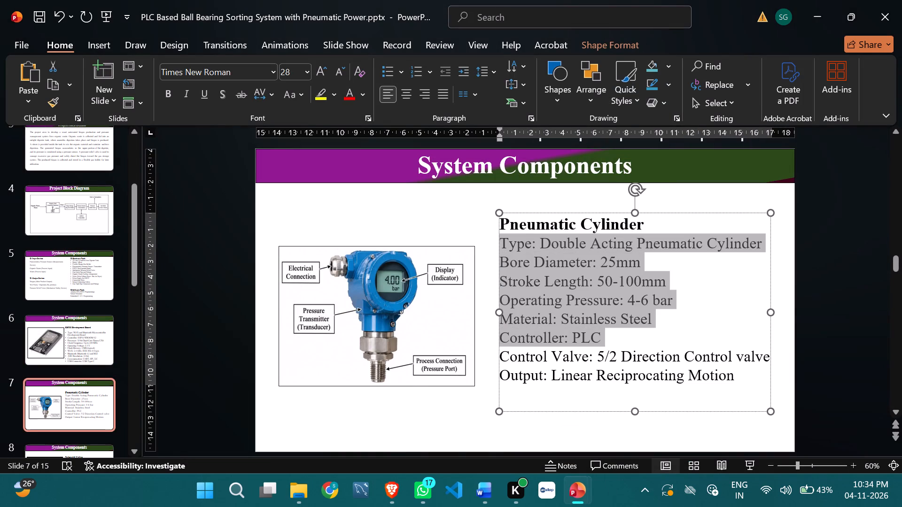
{"action": "key", "text": "ctrl+v"}
{"action": "left_click_drag", "start_coordinate": [635, 447], "coordinate": [614, 366]}
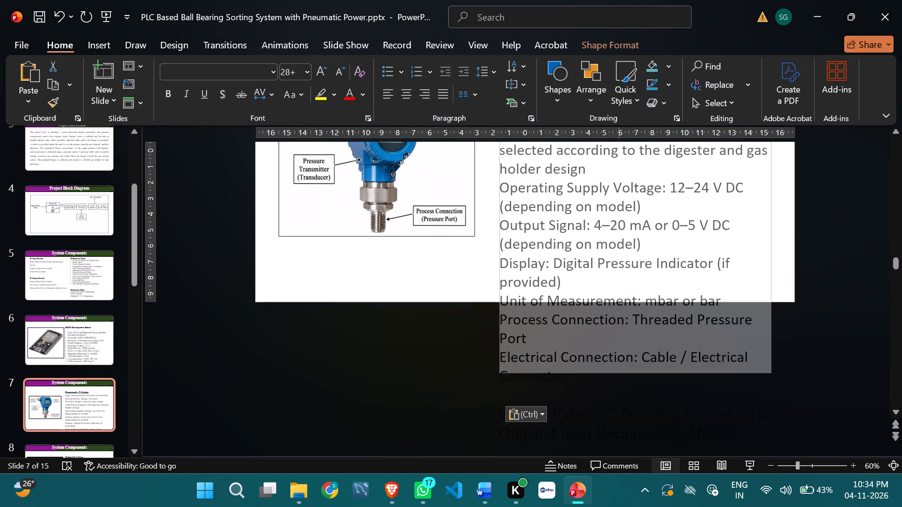
{"action": "left_click_drag", "start_coordinate": [614, 366], "coordinate": [611, 340]}
Delete the "Pneumatic Cylinder" heading above the specifications on slide 7.
{"action": "scroll", "coordinate": [577, 343], "scroll_direction": "up", "scroll_amount": 4}
{"action": "scroll", "coordinate": [581, 345], "scroll_direction": "down", "scroll_amount": 1}
{"action": "scroll", "coordinate": [581, 345], "scroll_direction": "up", "scroll_amount": 2}
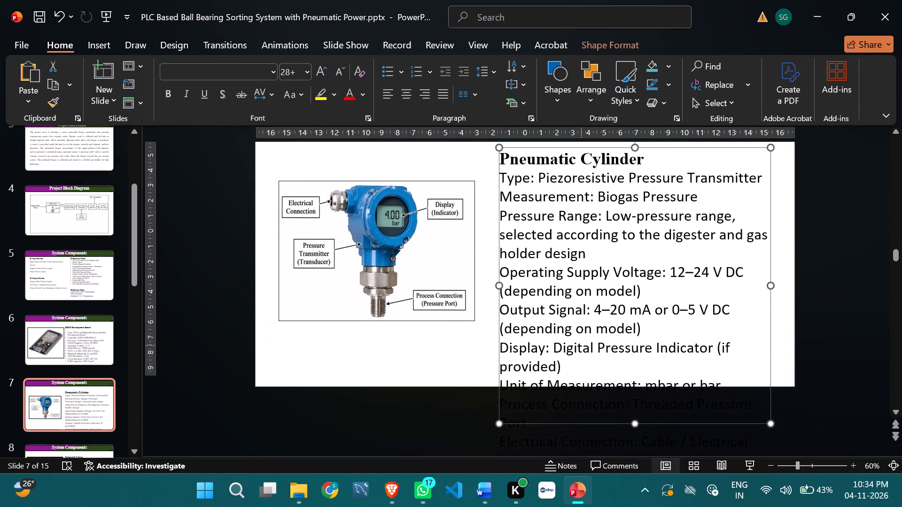
{"action": "scroll", "coordinate": [581, 345], "scroll_direction": "up", "scroll_amount": 1}
{"action": "left_click_drag", "start_coordinate": [502, 172], "coordinate": [643, 180]}
{"action": "key", "text": "BackSpace"}
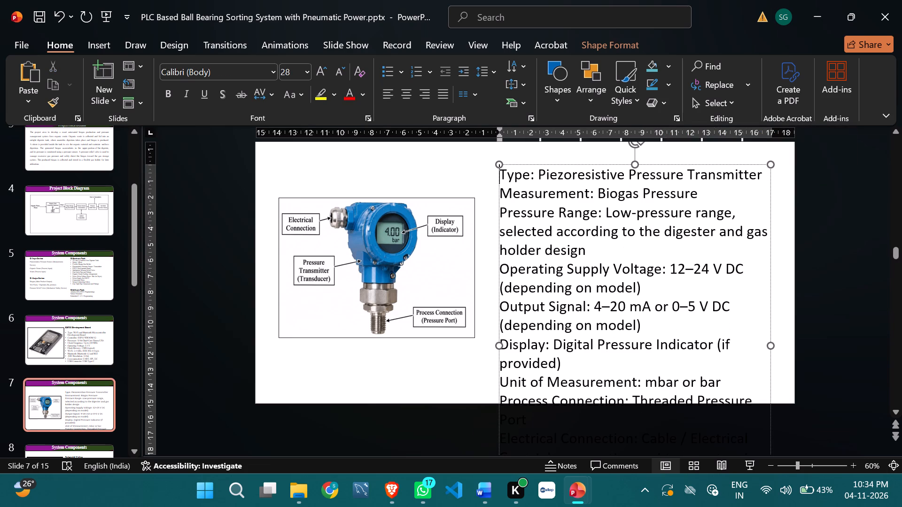
Change the font of slide 7's specification text, from the Type line down into the Output line, to Times New Roman.
{"action": "scroll", "coordinate": [607, 366], "scroll_direction": "down", "scroll_amount": 3}
{"action": "scroll", "coordinate": [608, 407], "scroll_direction": "down", "scroll_amount": 4}
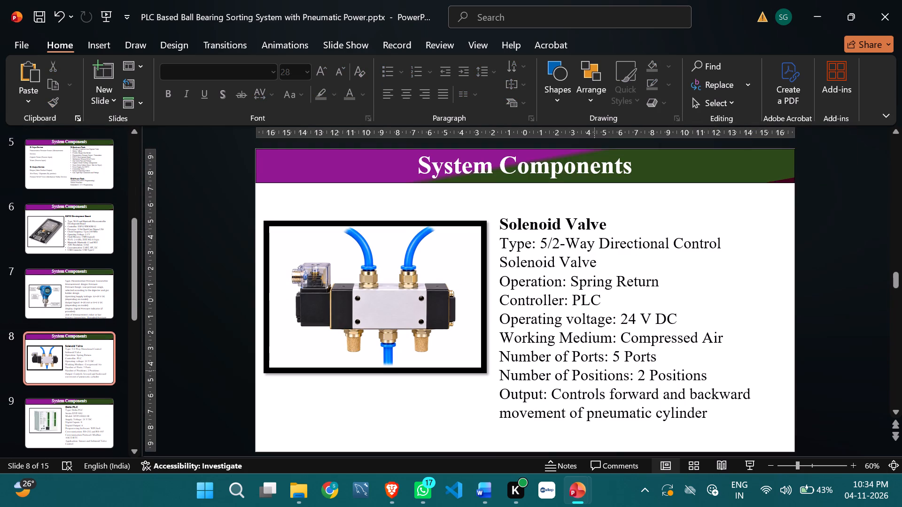
{"action": "scroll", "coordinate": [591, 343], "scroll_direction": "up", "scroll_amount": 2}
{"action": "left_click", "coordinate": [91, 301]}
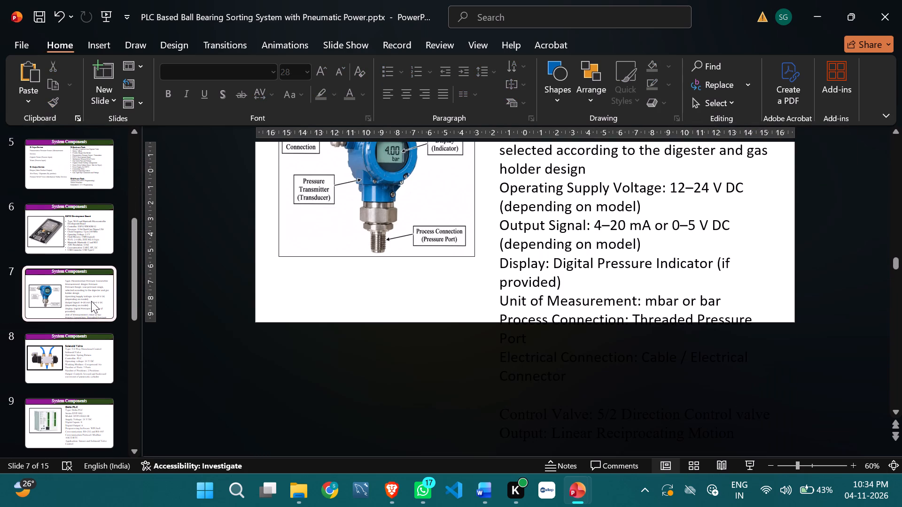
{"action": "scroll", "coordinate": [556, 292], "scroll_direction": "up", "scroll_amount": 4}
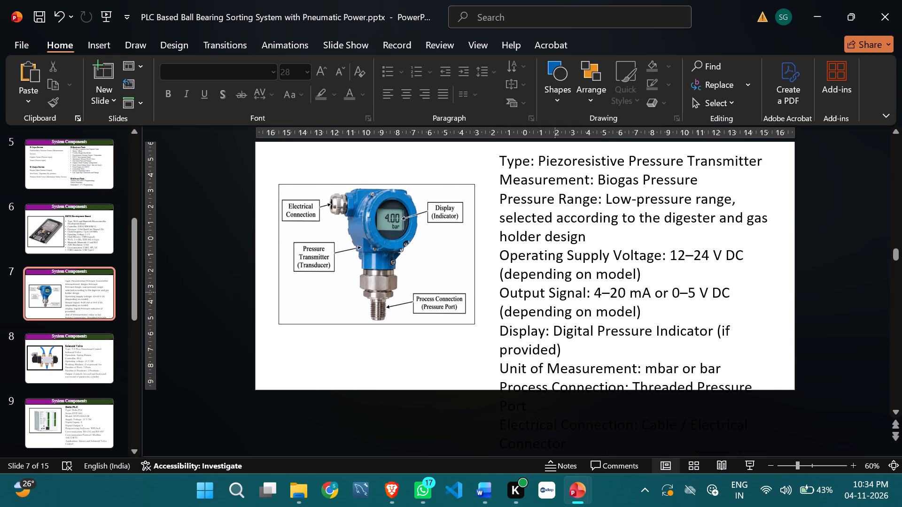
{"action": "scroll", "coordinate": [555, 292], "scroll_direction": "up", "scroll_amount": 2}
{"action": "left_click", "coordinate": [498, 192]}
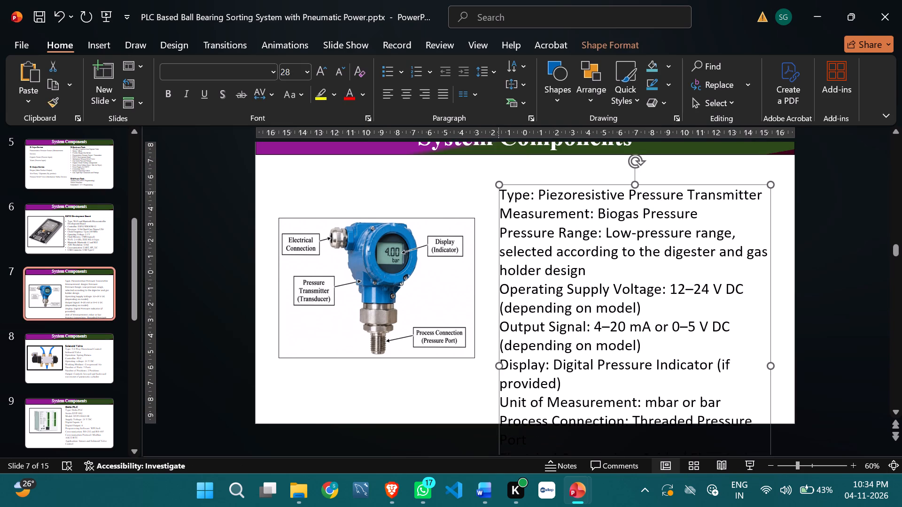
{"action": "left_click_drag", "start_coordinate": [503, 195], "coordinate": [689, 487]}
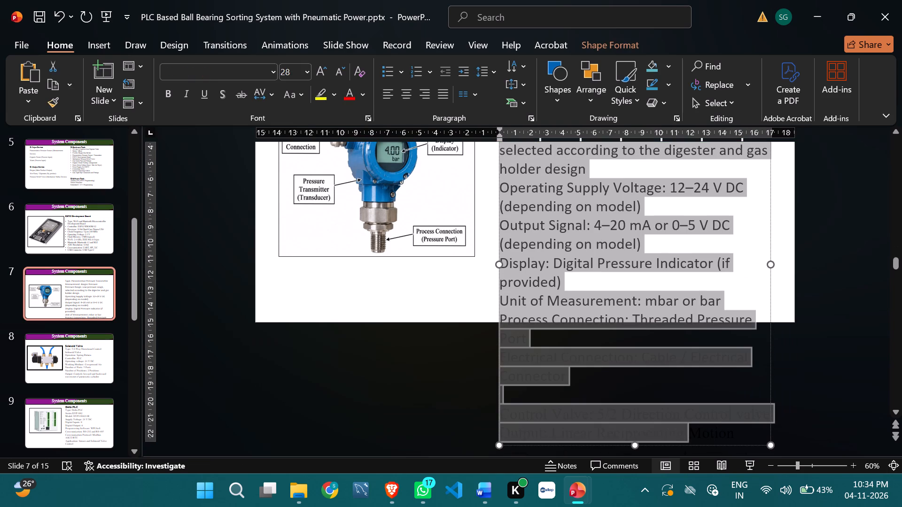
{"action": "left_click_drag", "start_coordinate": [689, 487], "coordinate": [689, 486]}
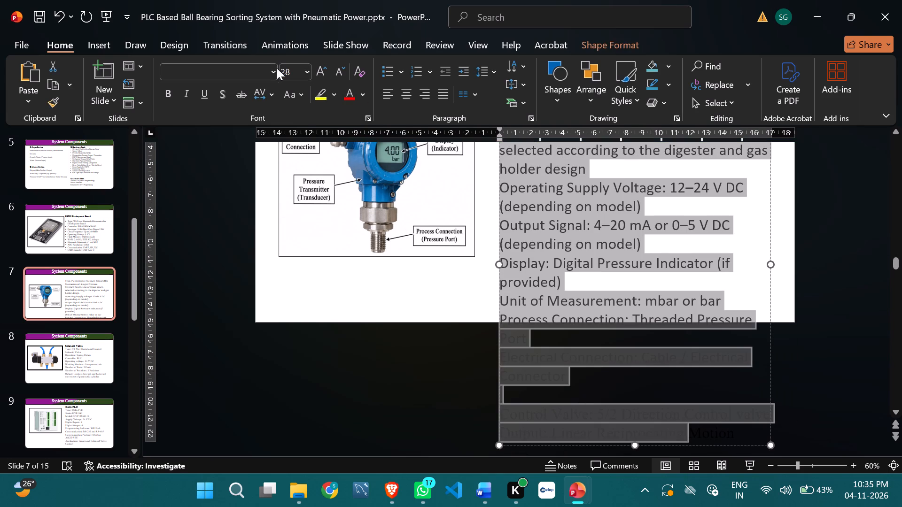
{"action": "left_click", "coordinate": [277, 68]}
{"action": "left_click", "coordinate": [299, 169]}
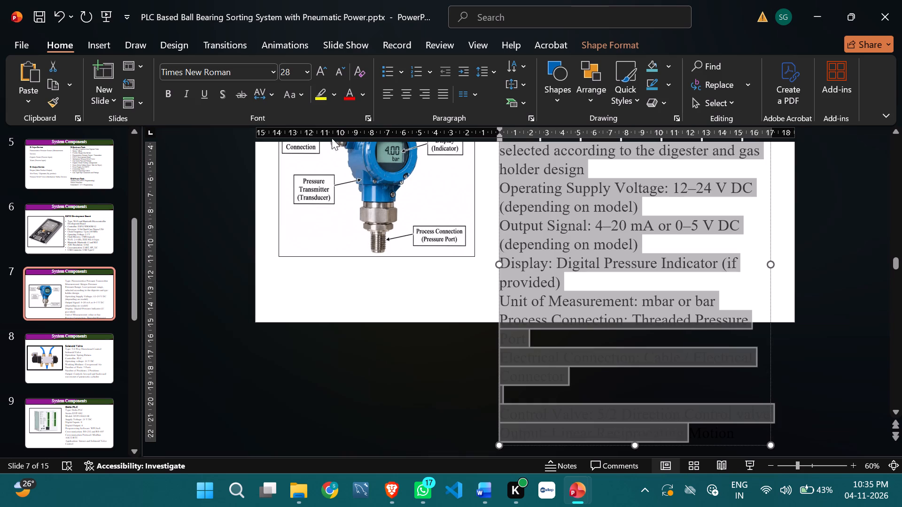
Reduce the size of the selected specification text on slide 7, trying 18 and settling on 20.
{"action": "left_click_drag", "start_coordinate": [303, 69], "coordinate": [308, 71]}
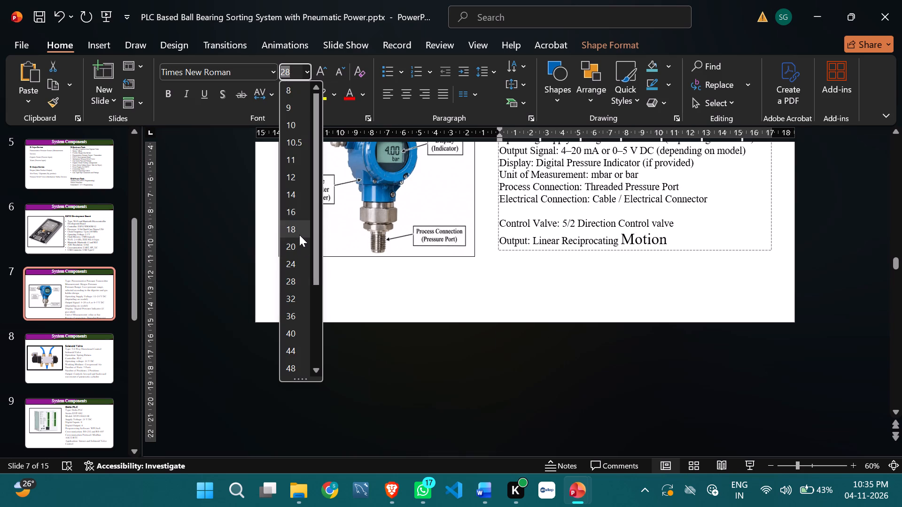
{"action": "left_click", "coordinate": [299, 235]}
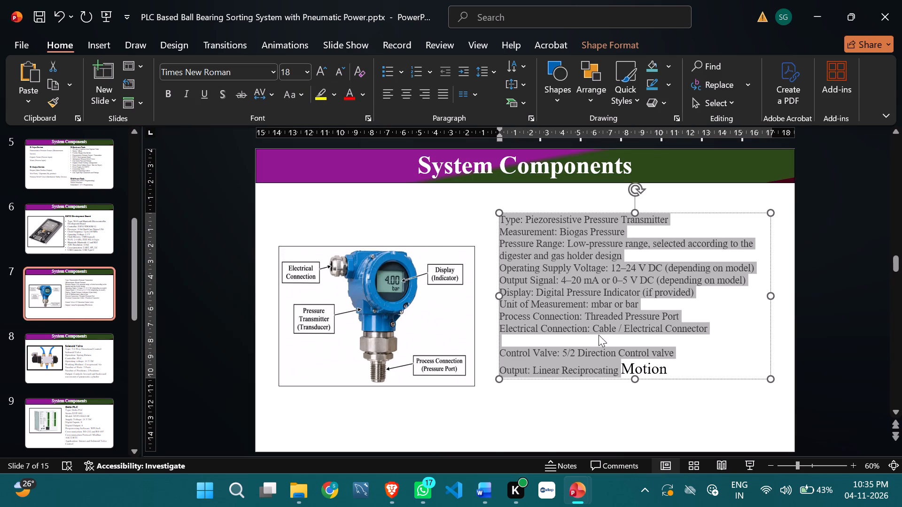
{"action": "left_click", "coordinate": [304, 69]}
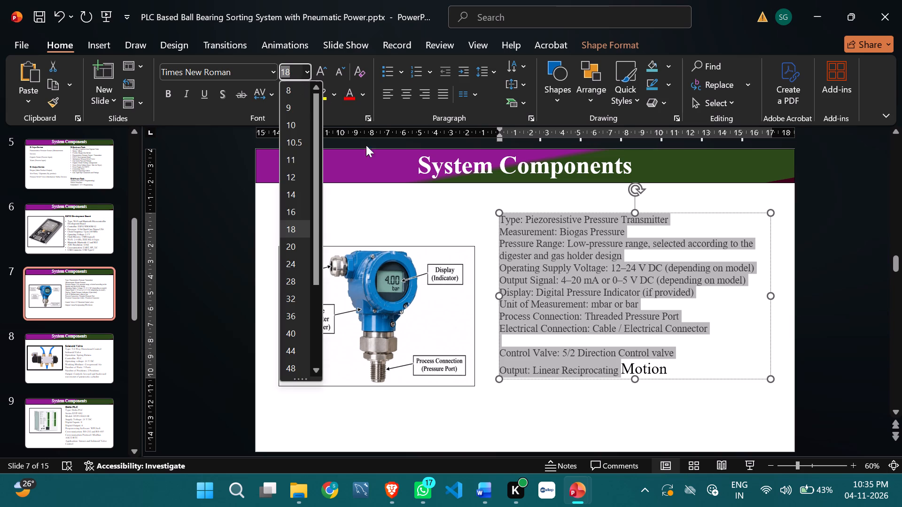
{"action": "left_click", "coordinate": [291, 247]}
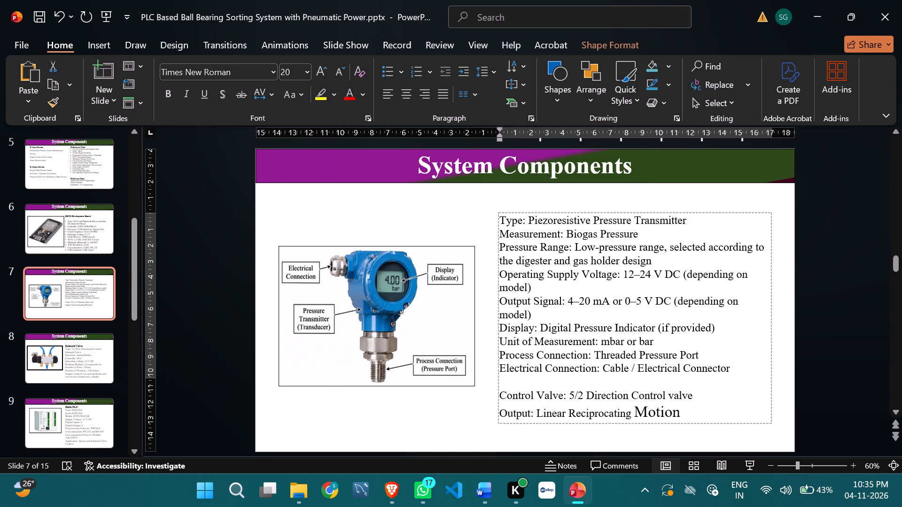
Set the font size of the word "Motion" in slide 7's Output line to 20.
{"action": "left_click_drag", "start_coordinate": [685, 409], "coordinate": [626, 412]}
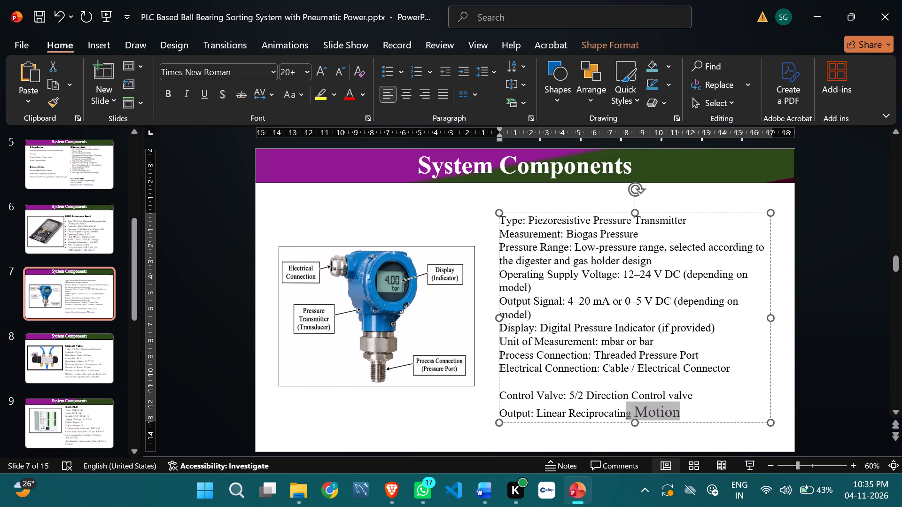
{"action": "left_click_drag", "start_coordinate": [626, 412], "coordinate": [634, 410]}
{"action": "left_click", "coordinate": [308, 73]}
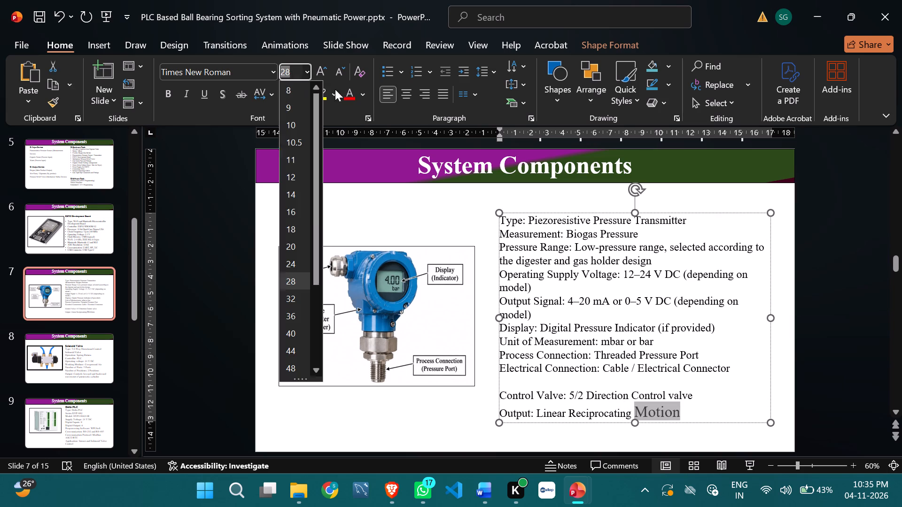
{"action": "left_click", "coordinate": [288, 246]}
{"action": "left_click", "coordinate": [546, 305]}
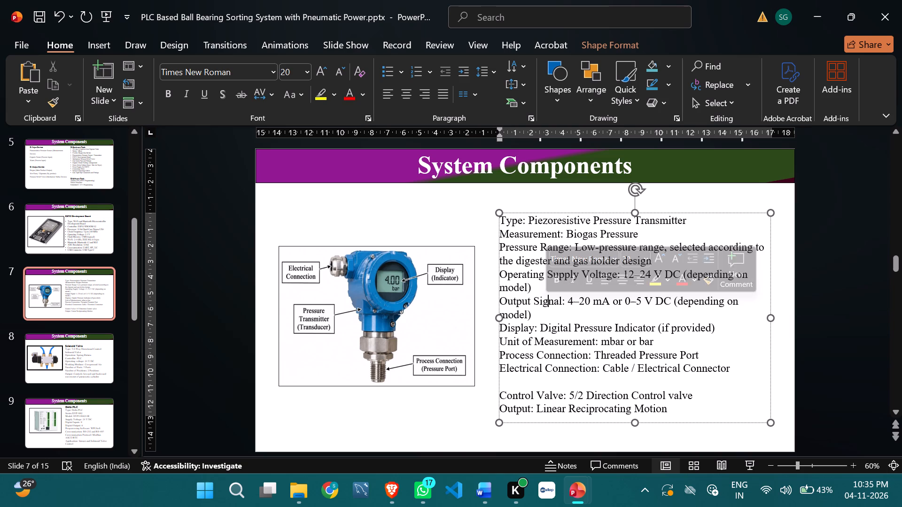
Set the font size of all of slide 7's specification text, from the Type line through the Output line, to 22.
{"action": "left_click_drag", "start_coordinate": [504, 222], "coordinate": [675, 378]}
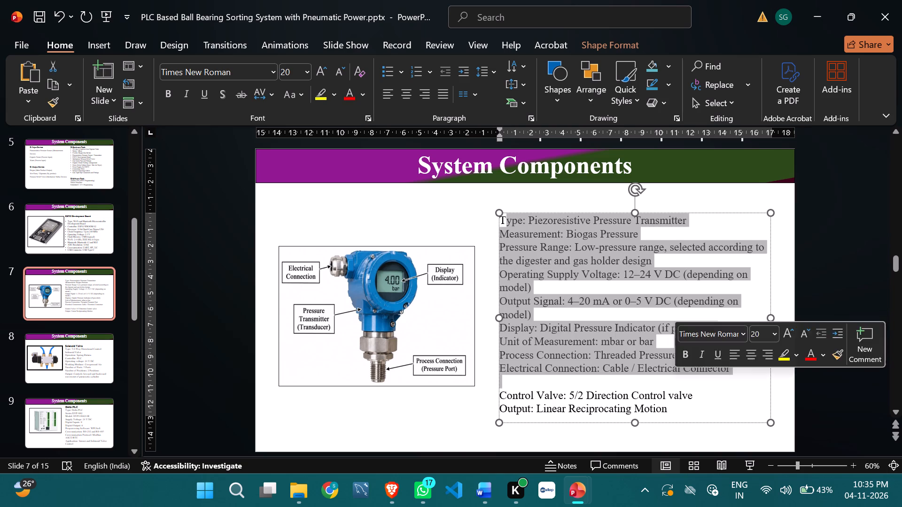
{"action": "left_click_drag", "start_coordinate": [675, 381], "coordinate": [675, 393]}
{"action": "left_click_drag", "start_coordinate": [673, 407], "coordinate": [497, 224]}
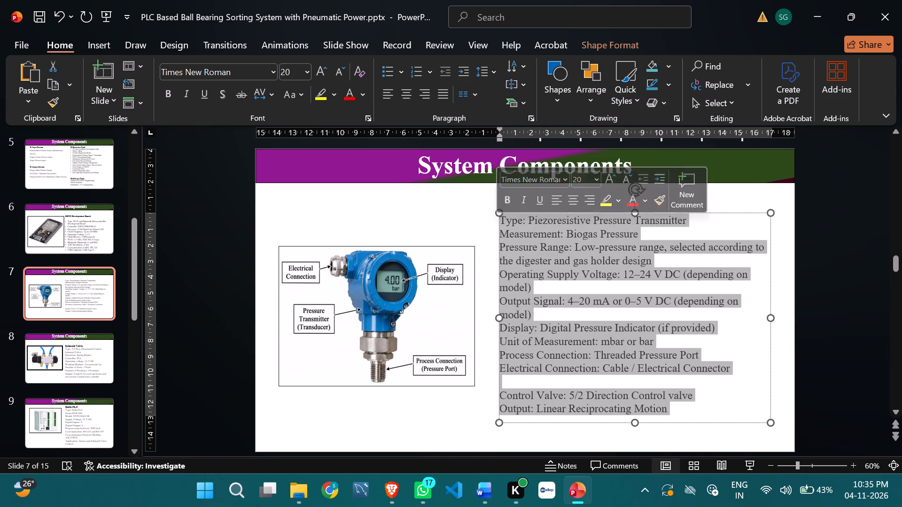
{"action": "left_click", "coordinate": [485, 69]}
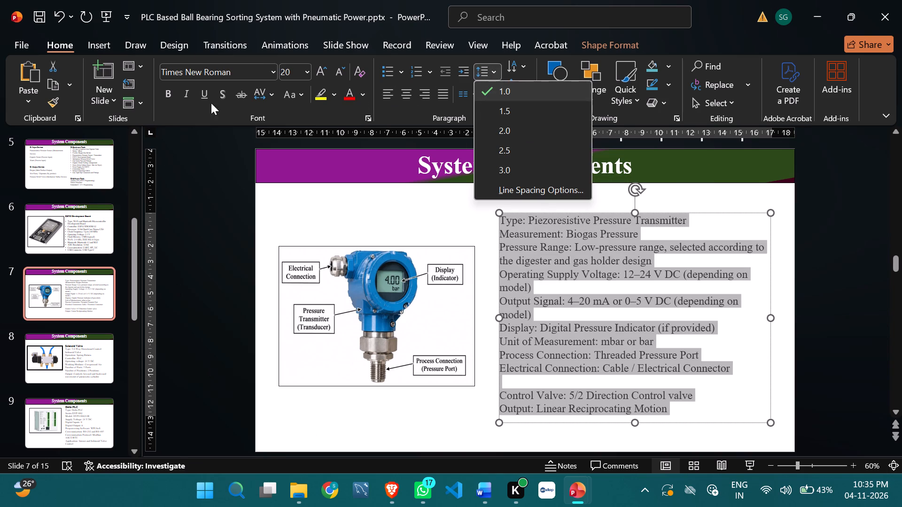
{"action": "left_click", "coordinate": [306, 78]}
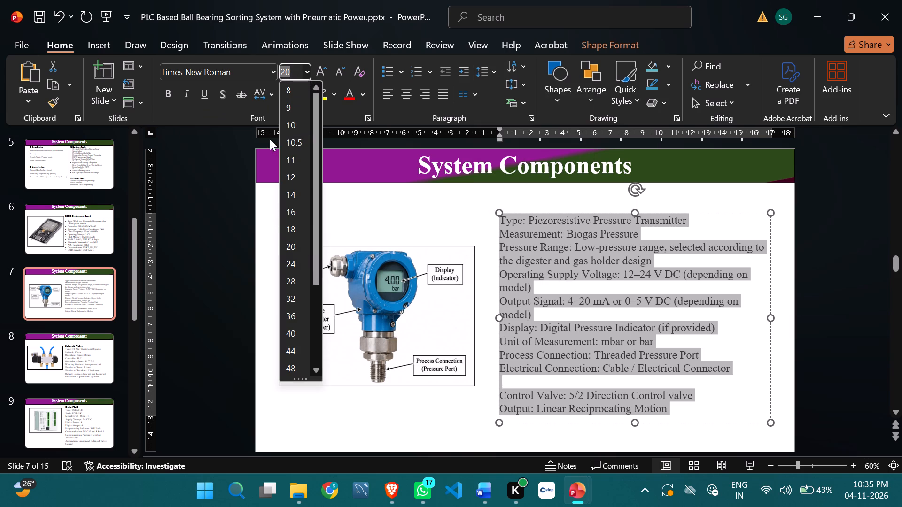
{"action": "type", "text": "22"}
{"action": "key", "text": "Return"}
{"action": "left_click", "coordinate": [575, 330]}
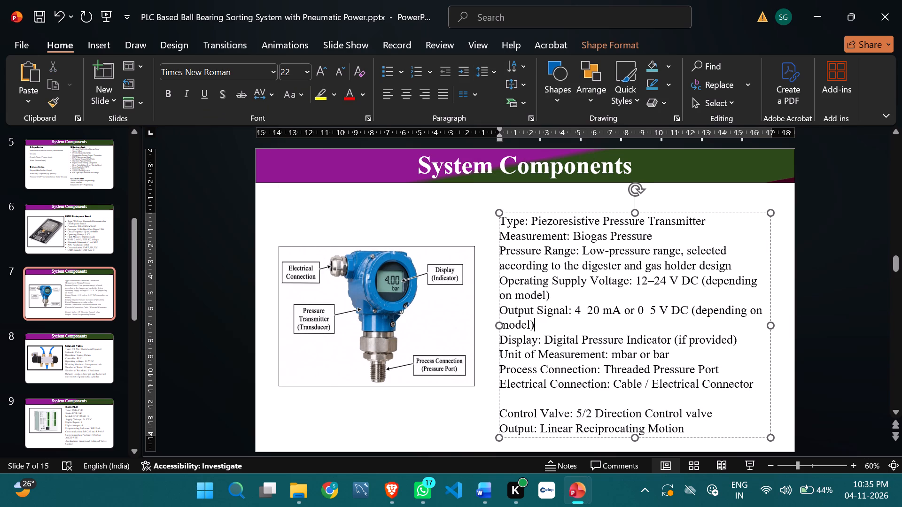
Copy "Pressure Sensor" from the Fig. 3.6 caption in the BE Project Front Page Word document and return to the presentation.
{"action": "left_click", "coordinate": [482, 503]}
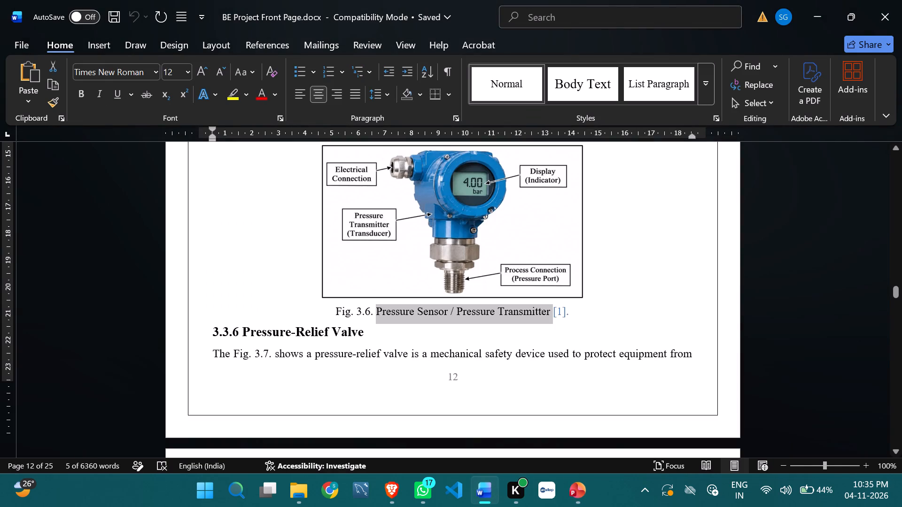
{"action": "left_click", "coordinate": [421, 310]}
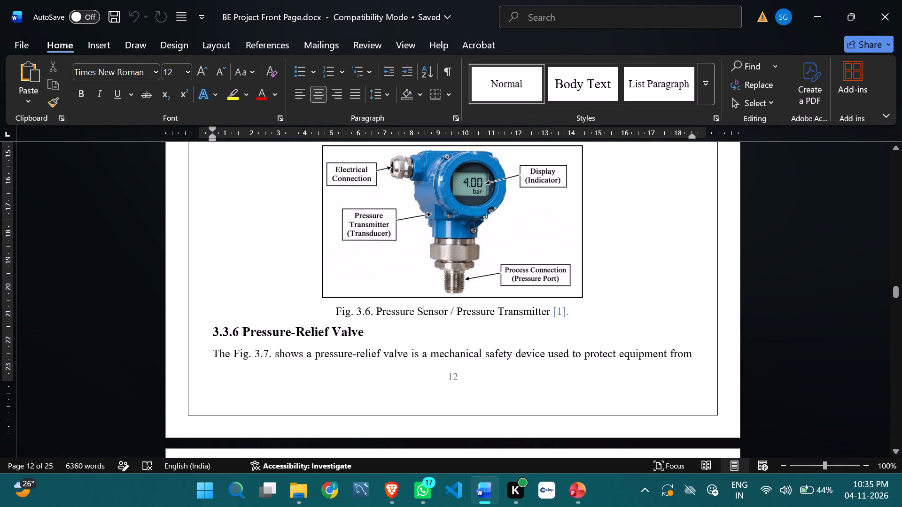
{"action": "left_click_drag", "start_coordinate": [376, 312], "coordinate": [440, 316]}
{"action": "key", "text": "ctrl+c"}
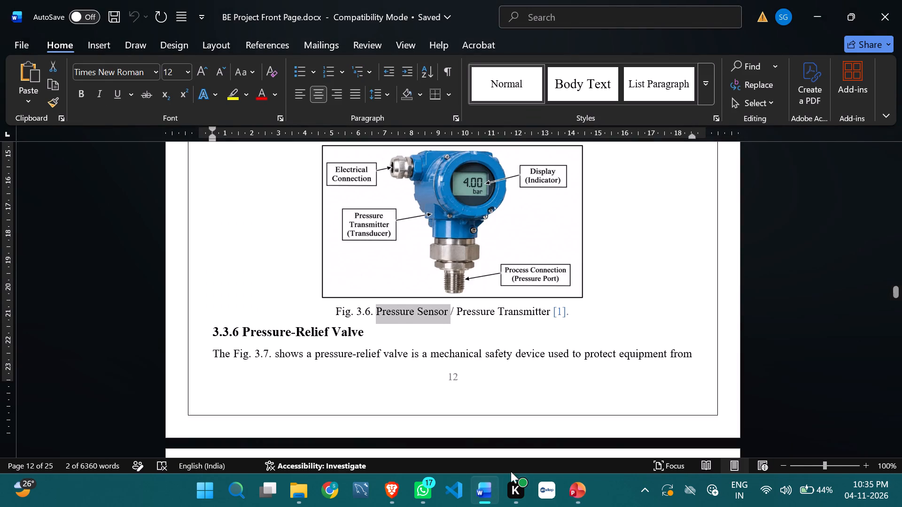
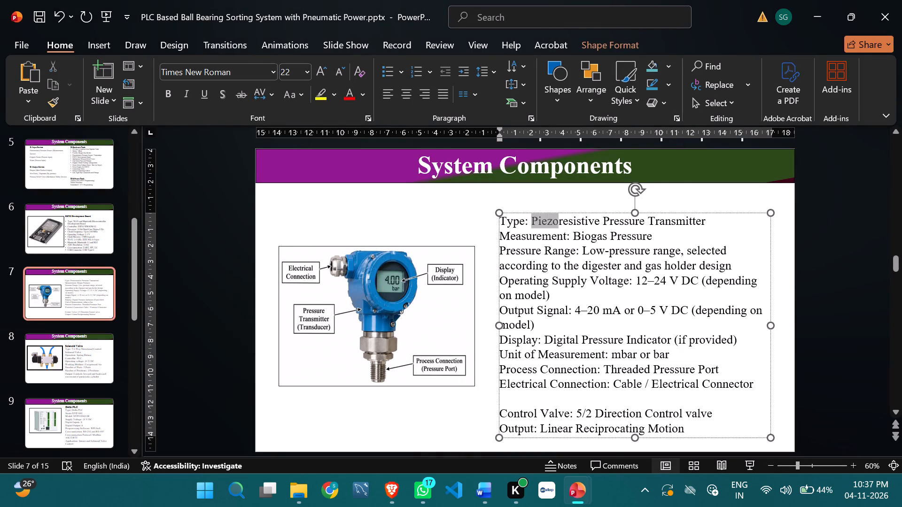
{"action": "left_click_drag", "start_coordinate": [563, 217], "coordinate": [692, 223]}
{"action": "key", "text": "ctrl+c"}
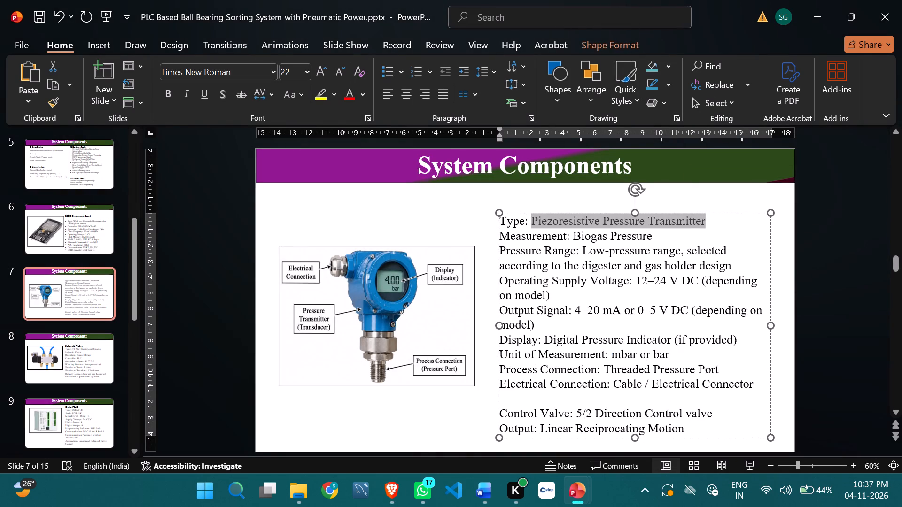
{"action": "left_click", "coordinate": [579, 189]}
{"action": "left_click", "coordinate": [577, 195]}
{"action": "left_click", "coordinate": [571, 204]}
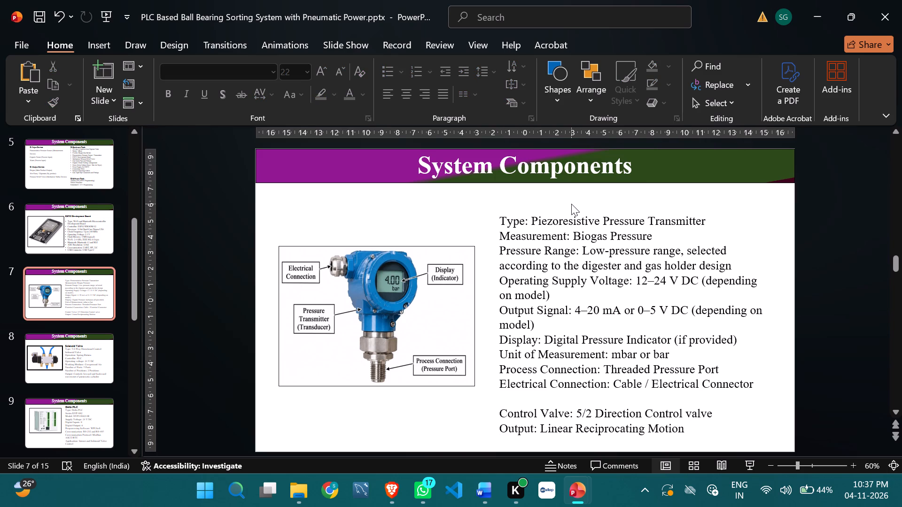
{"action": "key", "text": "ctrl+v"}
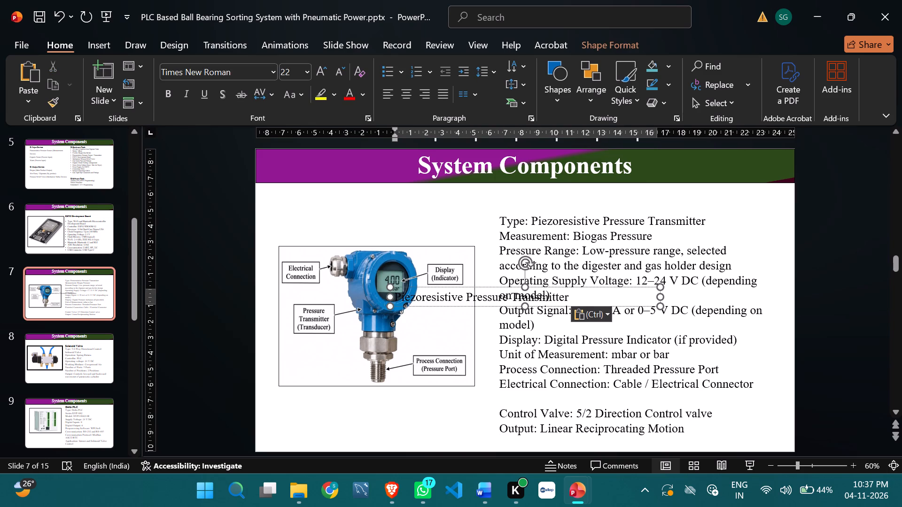
{"action": "left_click_drag", "start_coordinate": [504, 300], "coordinate": [499, 296]}
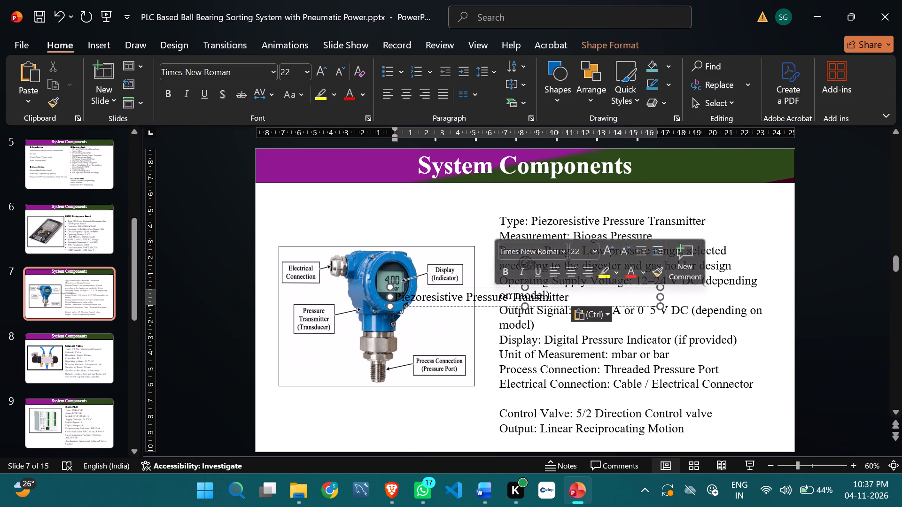
{"action": "left_click_drag", "start_coordinate": [476, 286], "coordinate": [579, 194]}
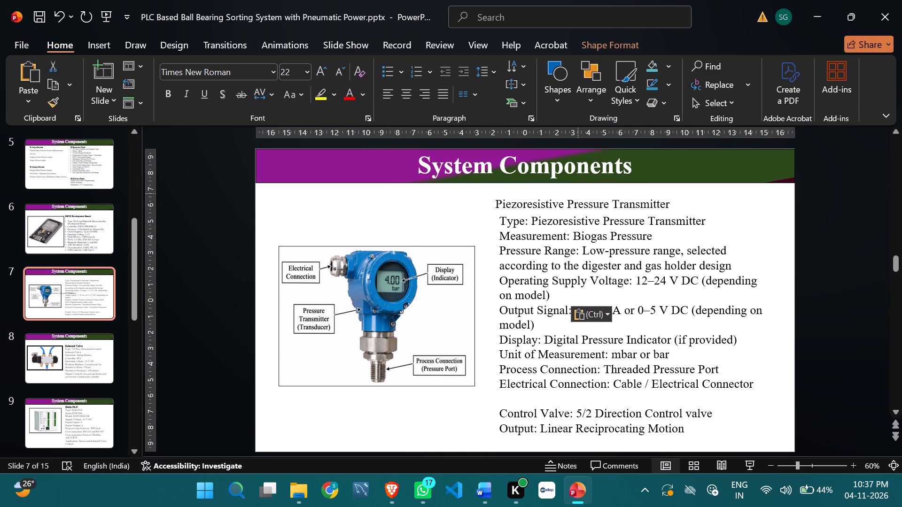
{"action": "left_click_drag", "start_coordinate": [579, 194], "coordinate": [581, 194]}
Make the new "Piezoresistive Pressure Transmitter" heading on slide 7 bold.
{"action": "left_click_drag", "start_coordinate": [504, 204], "coordinate": [519, 203]}
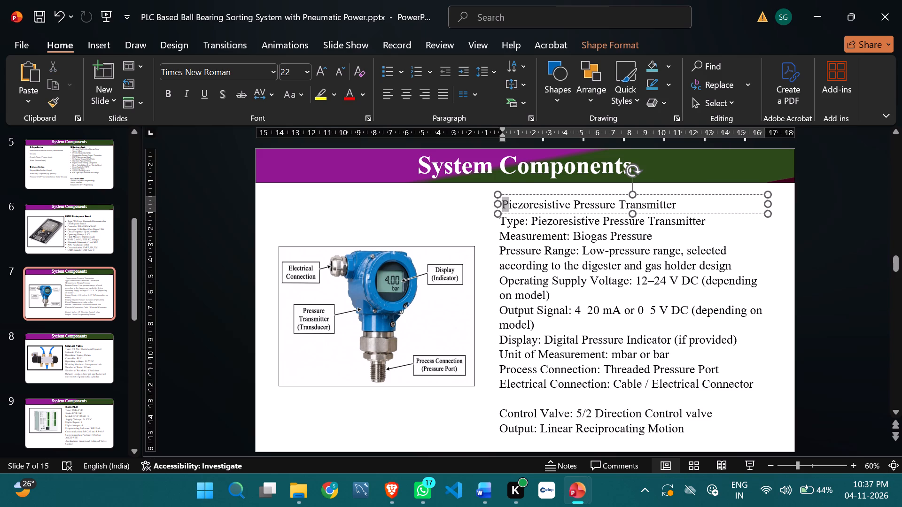
{"action": "left_click_drag", "start_coordinate": [519, 203], "coordinate": [662, 211]}
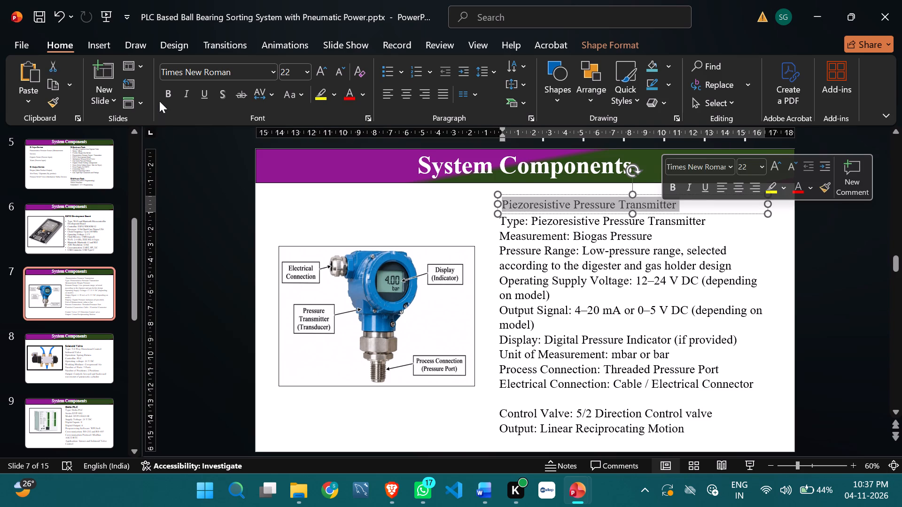
{"action": "left_click", "coordinate": [167, 92]}
{"action": "left_click", "coordinate": [621, 287]}
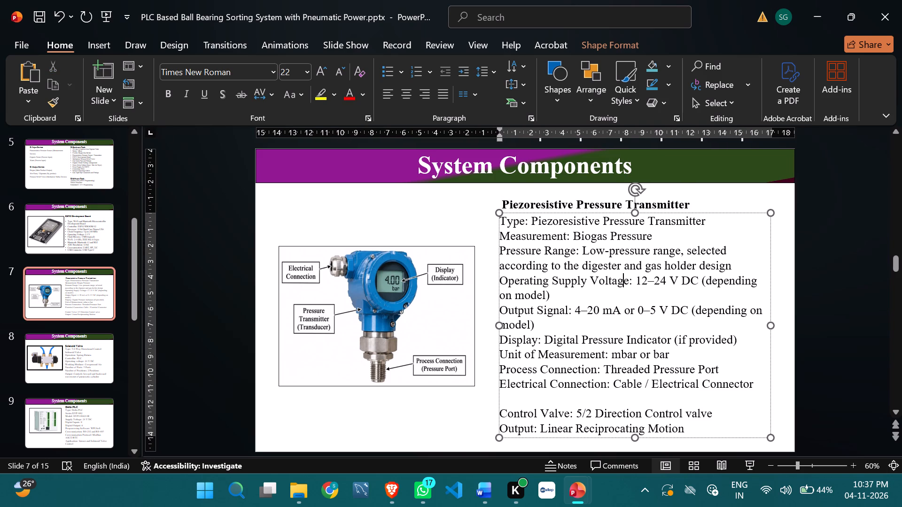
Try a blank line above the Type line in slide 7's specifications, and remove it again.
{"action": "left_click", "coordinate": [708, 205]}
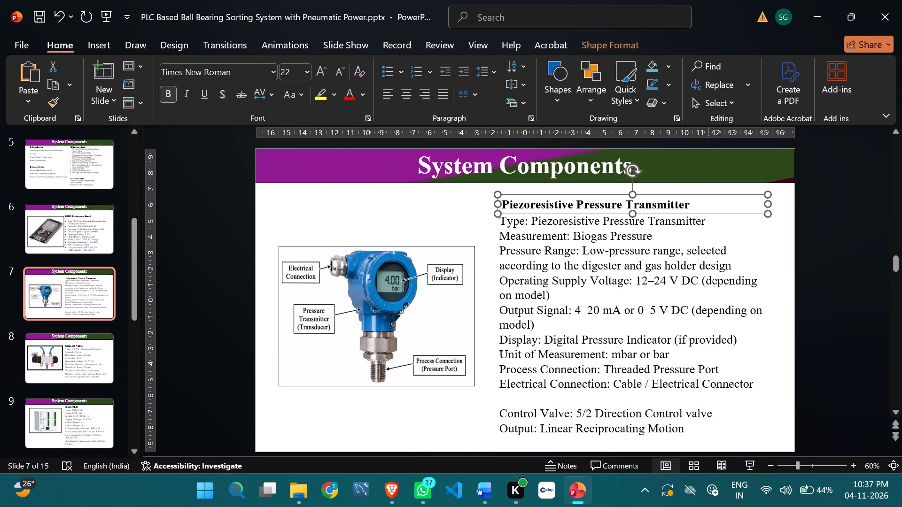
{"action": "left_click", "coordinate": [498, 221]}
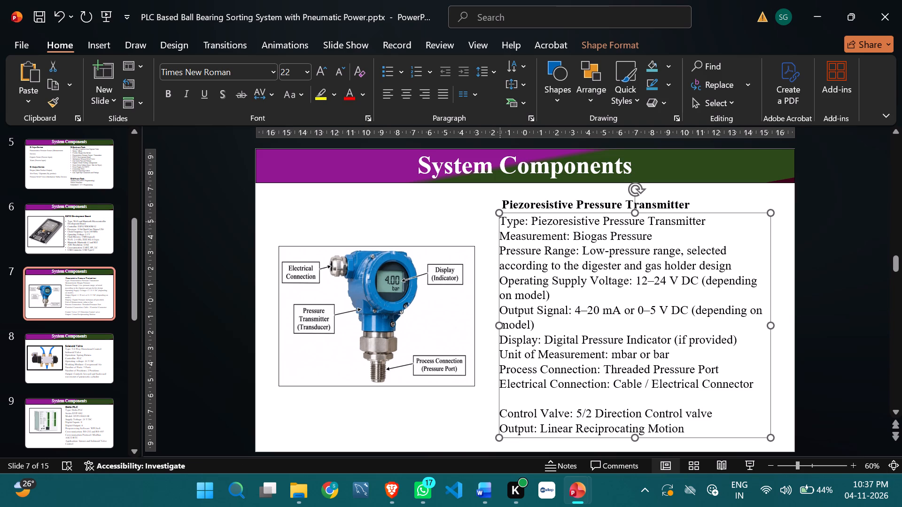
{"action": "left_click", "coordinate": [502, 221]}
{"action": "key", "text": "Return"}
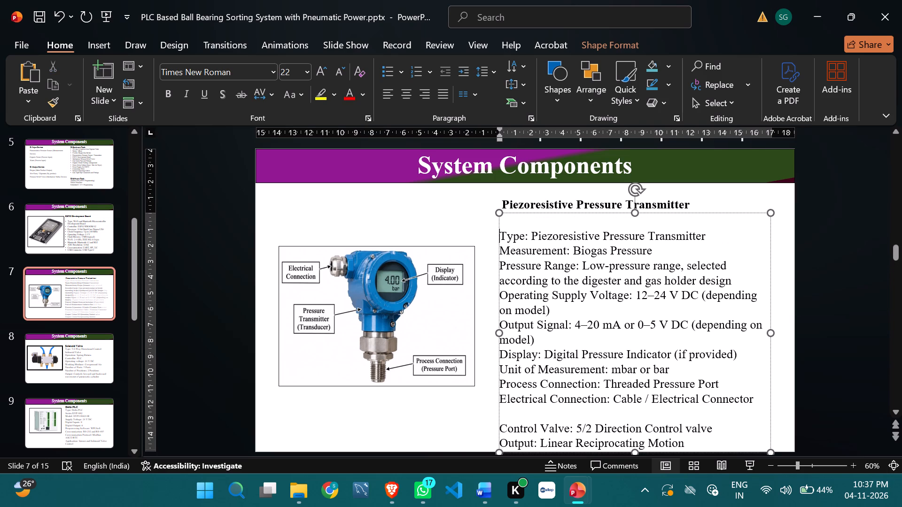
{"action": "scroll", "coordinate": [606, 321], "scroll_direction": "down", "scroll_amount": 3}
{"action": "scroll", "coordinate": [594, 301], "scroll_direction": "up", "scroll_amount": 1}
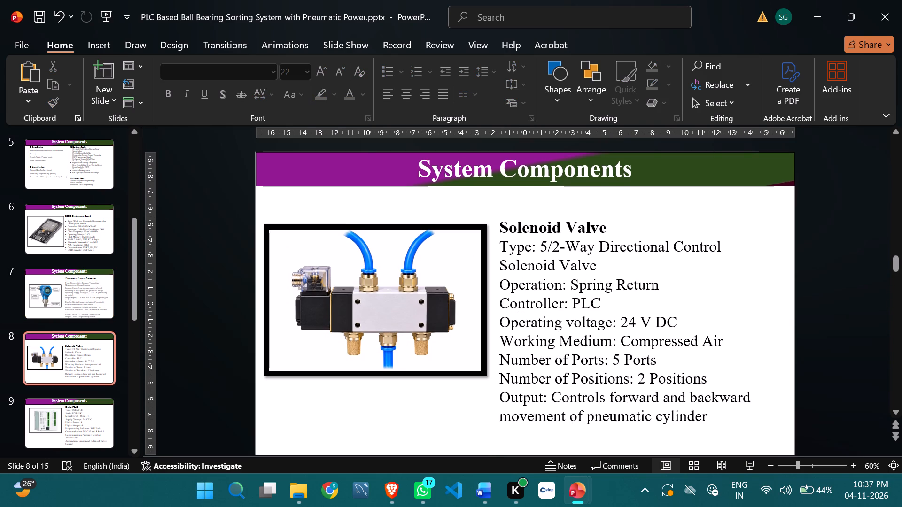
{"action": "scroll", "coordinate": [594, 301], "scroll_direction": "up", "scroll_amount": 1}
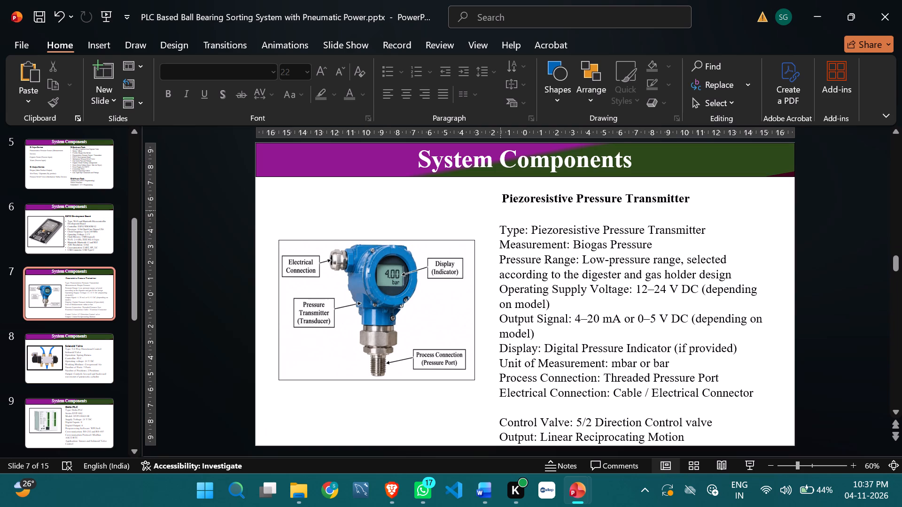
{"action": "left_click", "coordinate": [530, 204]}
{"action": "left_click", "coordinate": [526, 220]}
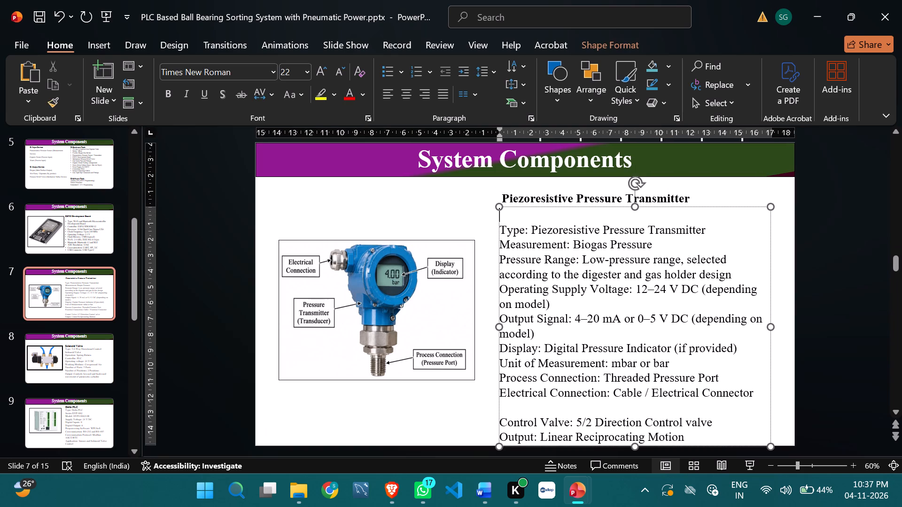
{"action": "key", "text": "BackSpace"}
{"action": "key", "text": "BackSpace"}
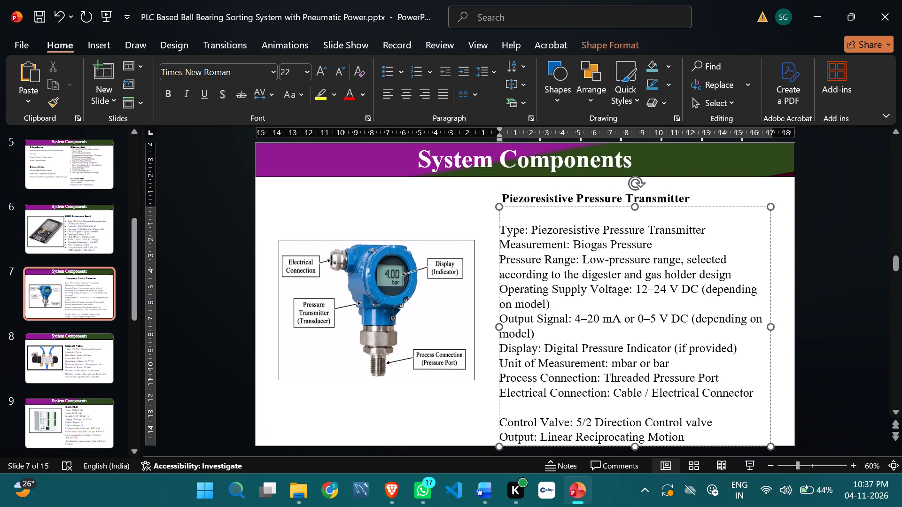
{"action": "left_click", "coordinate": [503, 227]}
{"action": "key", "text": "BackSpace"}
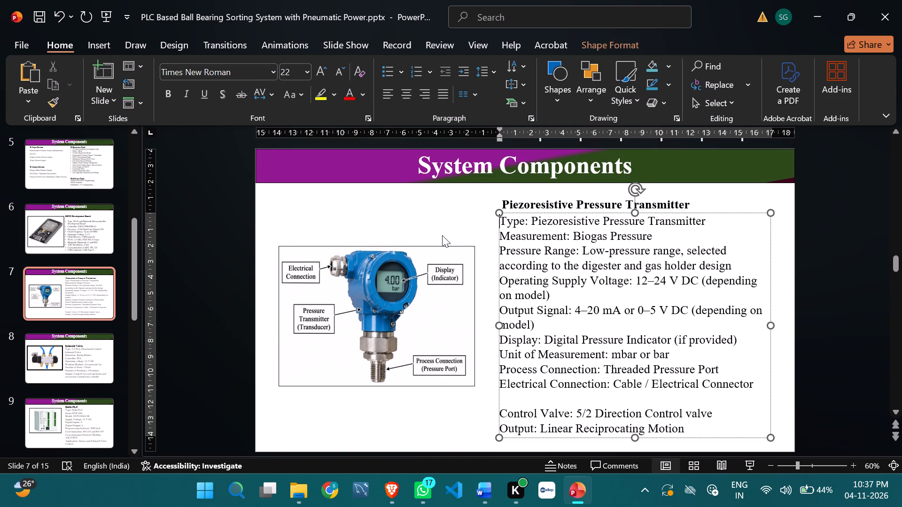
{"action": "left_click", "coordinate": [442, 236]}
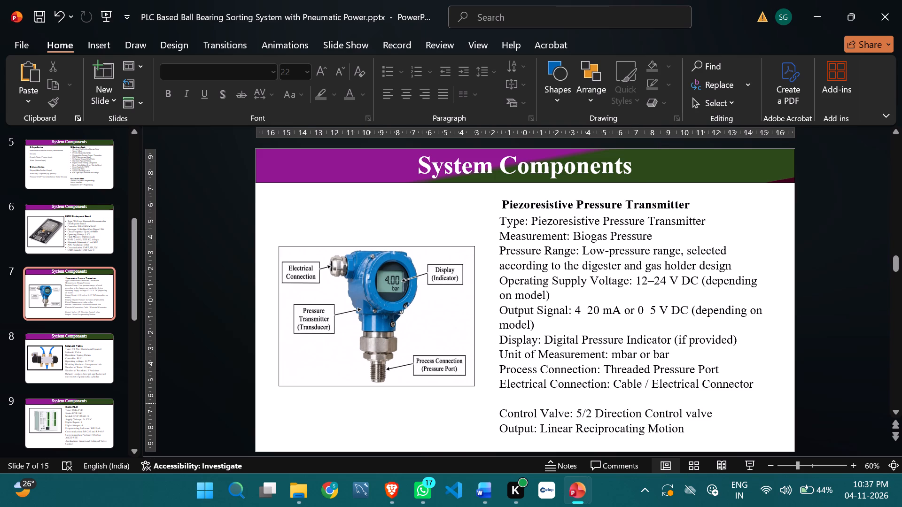
In slide 7's specifications, remove the blank line above Control Valve and insert one above the Type line.
{"action": "left_click", "coordinate": [548, 403]}
{"action": "key", "text": "BackSpace"}
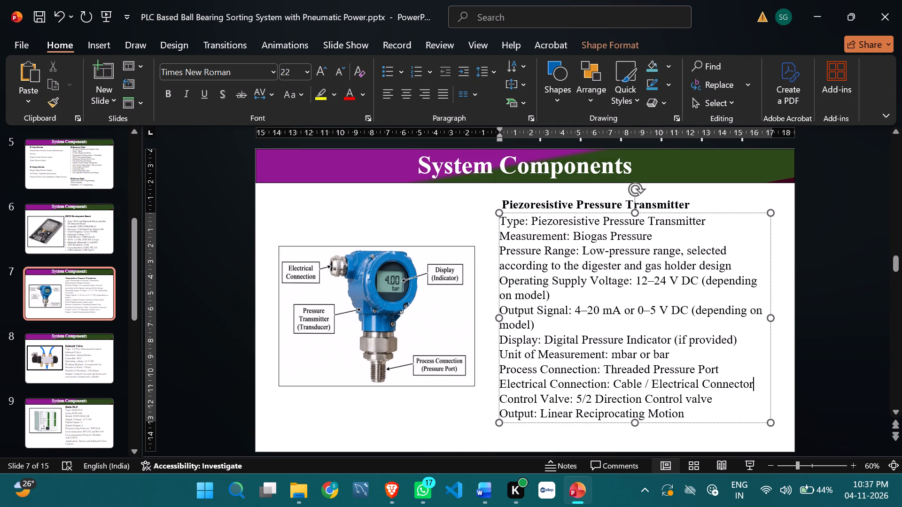
{"action": "left_click", "coordinate": [501, 221]}
{"action": "key", "text": "Return"}
{"action": "left_click", "coordinate": [801, 304]}
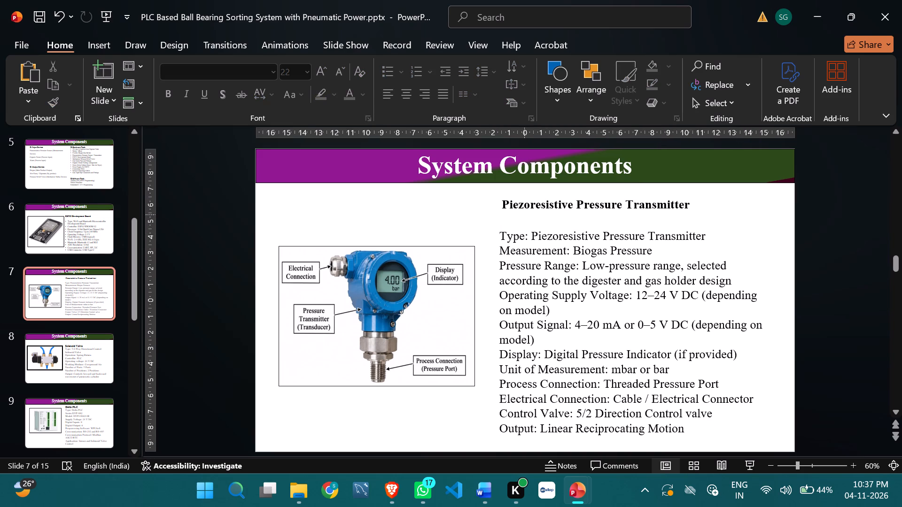
Set the "Piezoresistive Pressure Transmitter" heading's font size to 24 and compare it with slide 6's "ESP32 Development Board" heading.
{"action": "left_click_drag", "start_coordinate": [505, 203], "coordinate": [716, 221]}
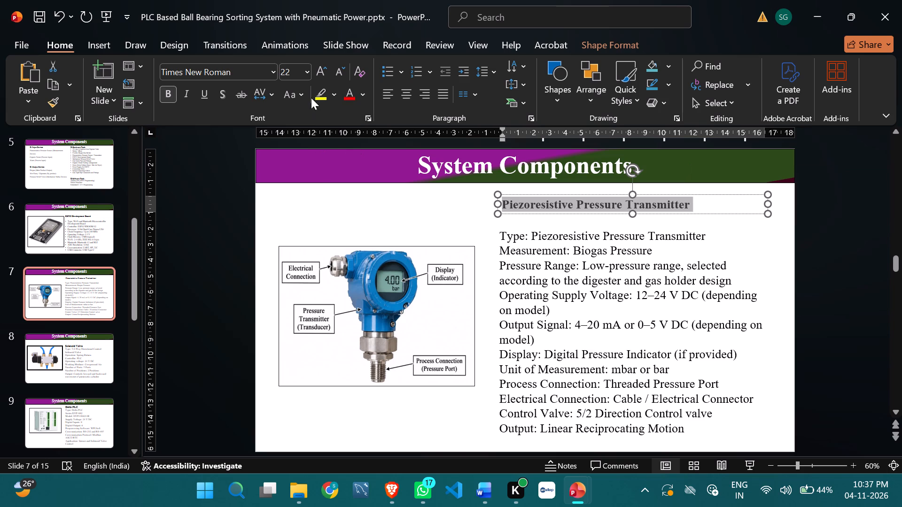
{"action": "left_click", "coordinate": [305, 67]}
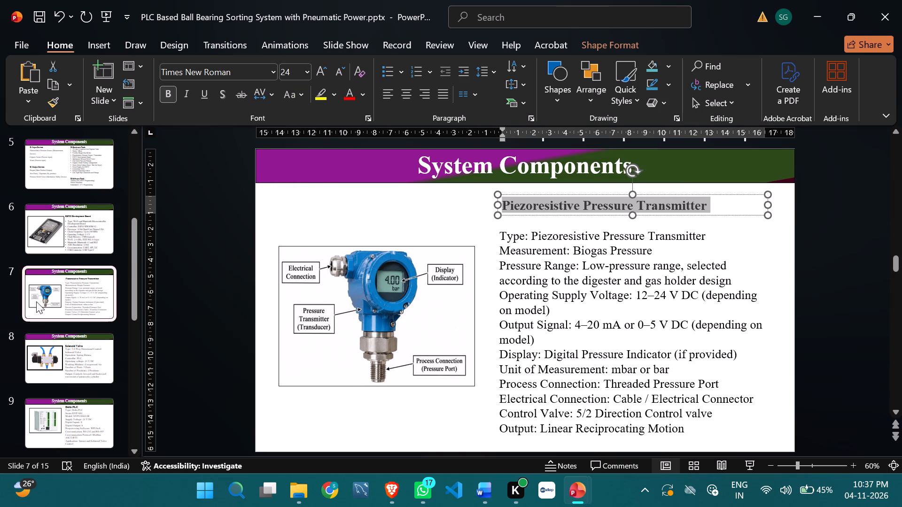
{"action": "left_click", "coordinate": [80, 216]}
{"action": "left_click_drag", "start_coordinate": [513, 219], "coordinate": [637, 230]}
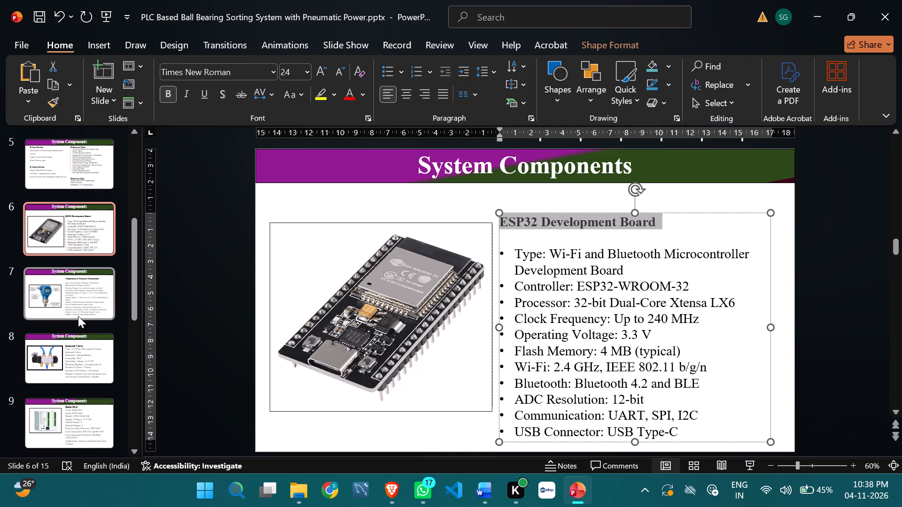
{"action": "left_click", "coordinate": [77, 308]}
Move slide 7's heading text box down, closer to the specifications and aligned with their left edge.
{"action": "left_click", "coordinate": [551, 202]}
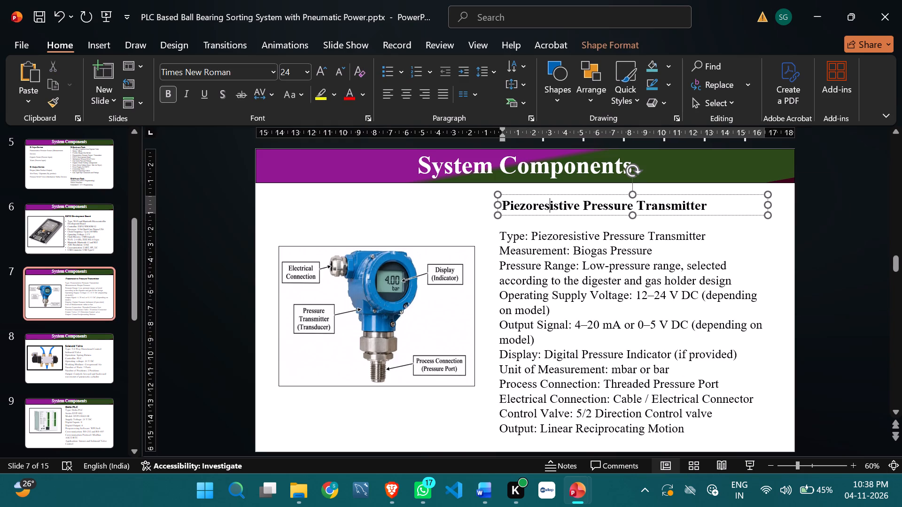
{"action": "left_click_drag", "start_coordinate": [571, 196], "coordinate": [561, 195]}
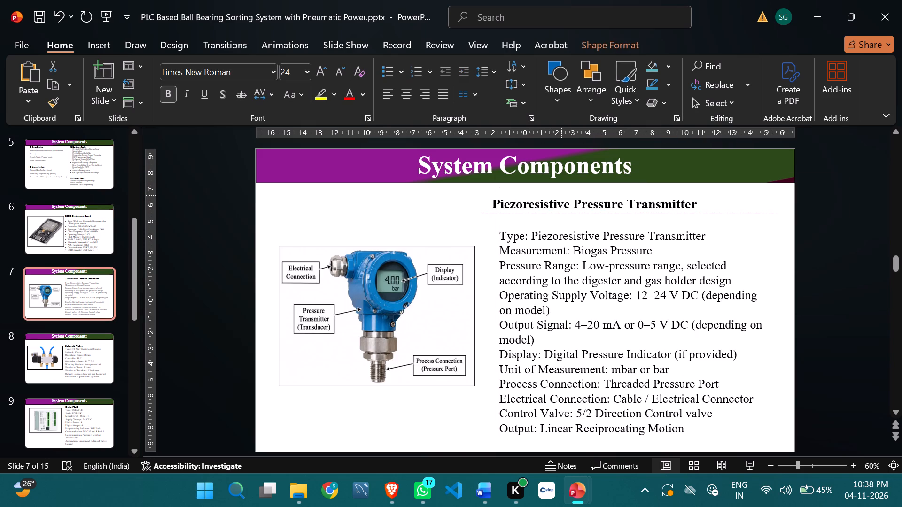
{"action": "left_click_drag", "start_coordinate": [561, 195], "coordinate": [567, 202]}
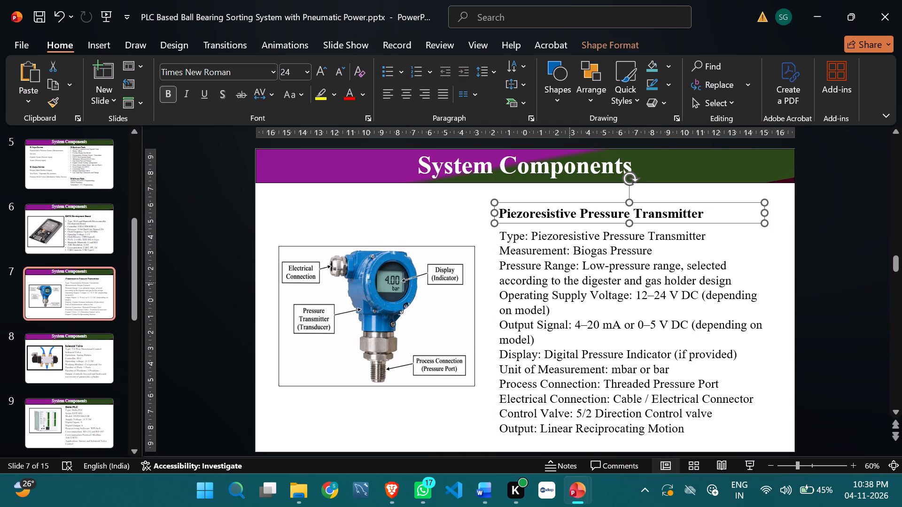
{"action": "left_click", "coordinate": [573, 301]}
{"action": "left_click", "coordinate": [374, 216]}
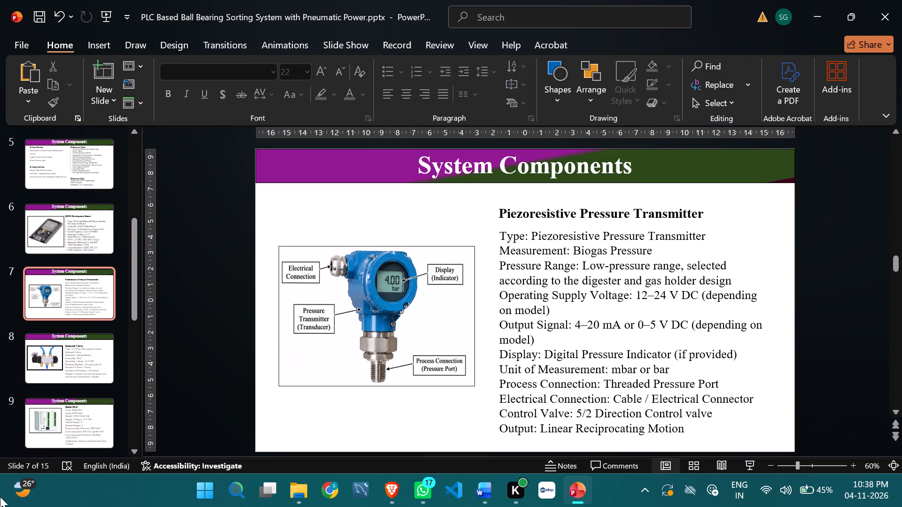
Delete the solenoid valve picture from slide 8.
{"action": "left_click", "coordinate": [71, 357]}
{"action": "left_click", "coordinate": [396, 340]}
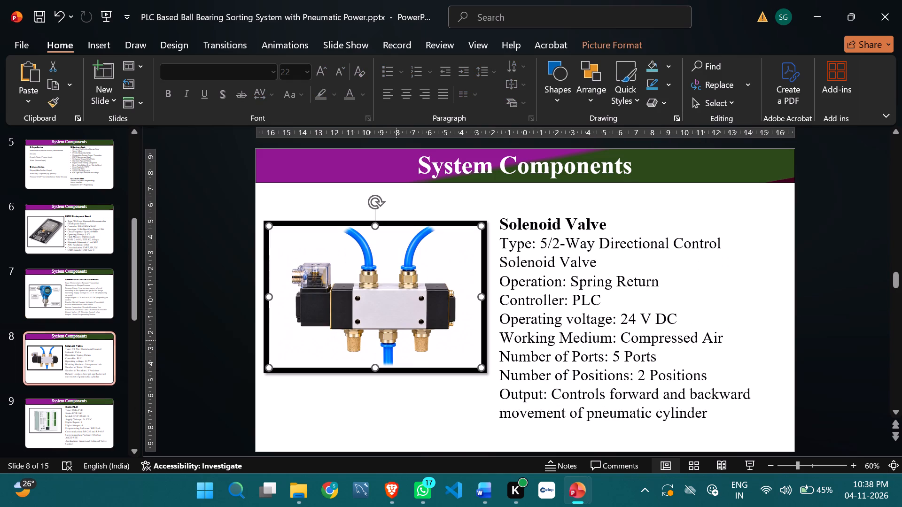
{"action": "key", "text": "BackSpace"}
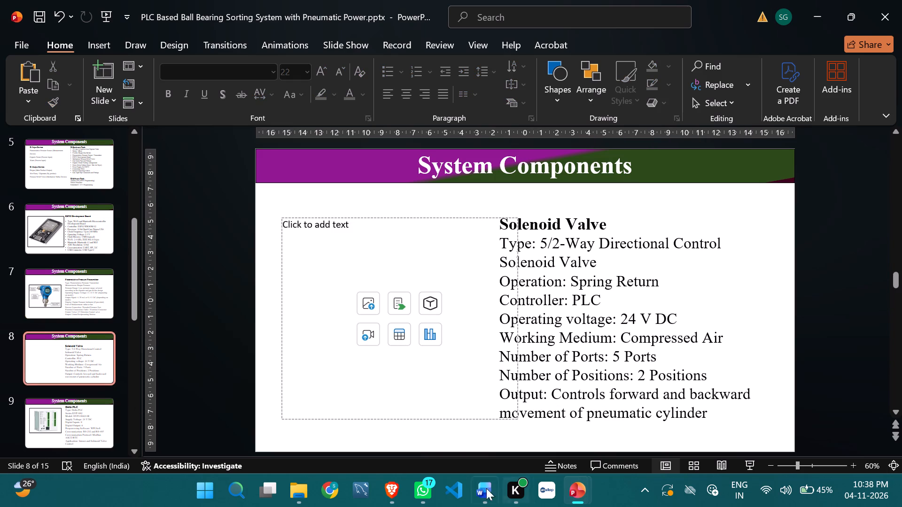
Copy the Fig. 3.7 Pressure-Relief Valve picture from the BE Project Front Page Word document into slide 8's empty content placeholder in PowerPoint.
{"action": "left_click", "coordinate": [391, 498]}
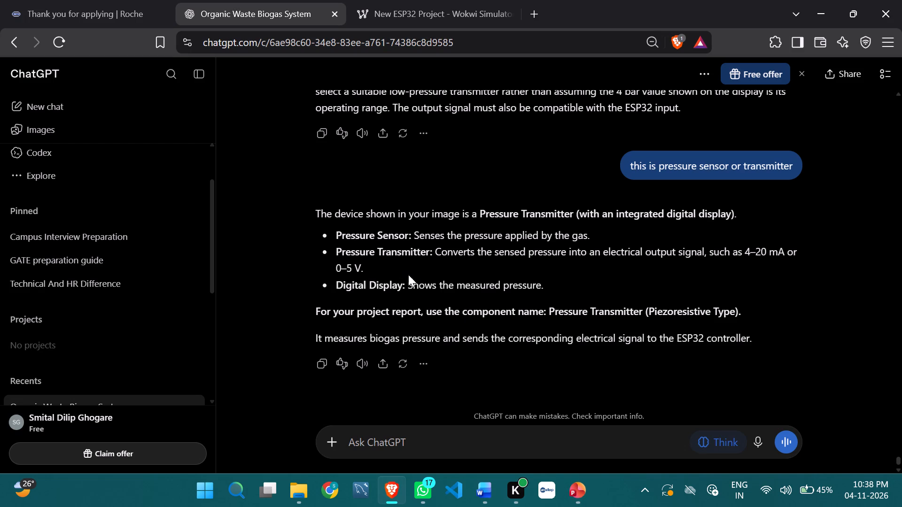
{"action": "left_click", "coordinate": [492, 506]}
{"action": "scroll", "coordinate": [529, 310], "scroll_direction": "down", "scroll_amount": 9}
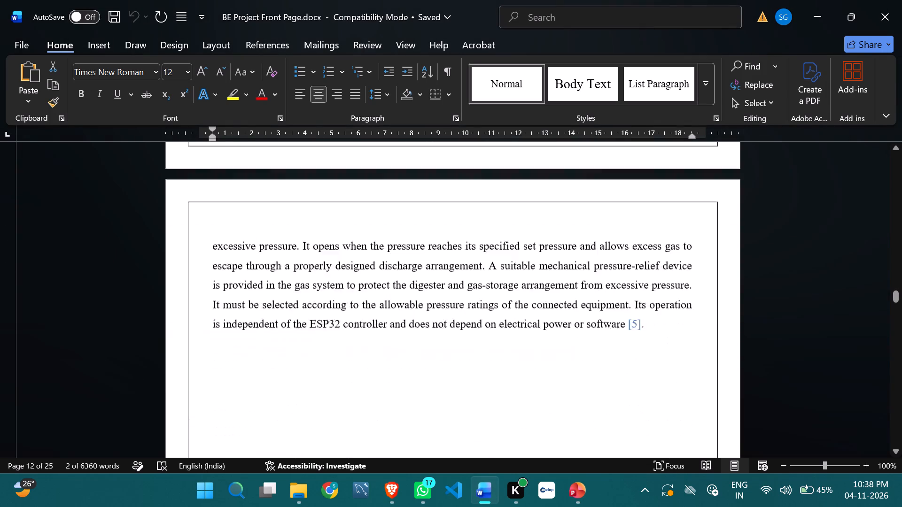
{"action": "scroll", "coordinate": [529, 310], "scroll_direction": "down", "scroll_amount": 3}
{"action": "left_click", "coordinate": [515, 314]}
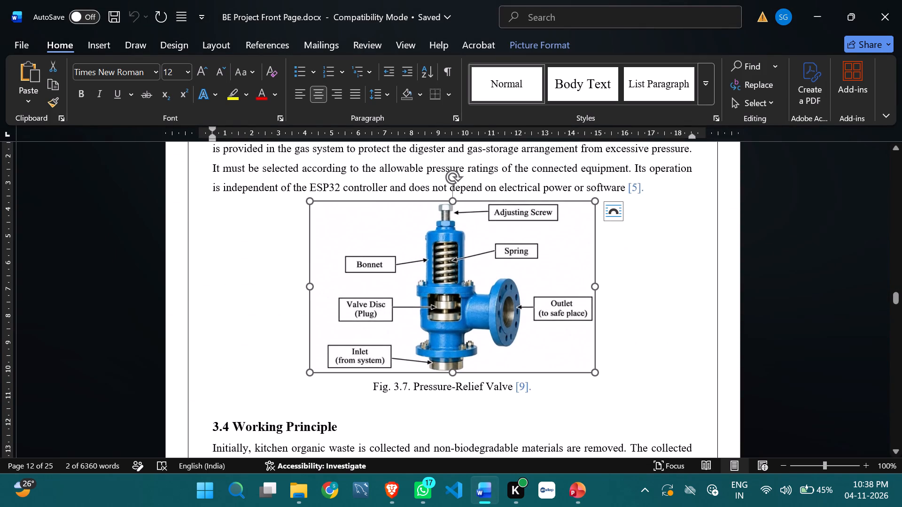
{"action": "key", "text": "ctrl+c"}
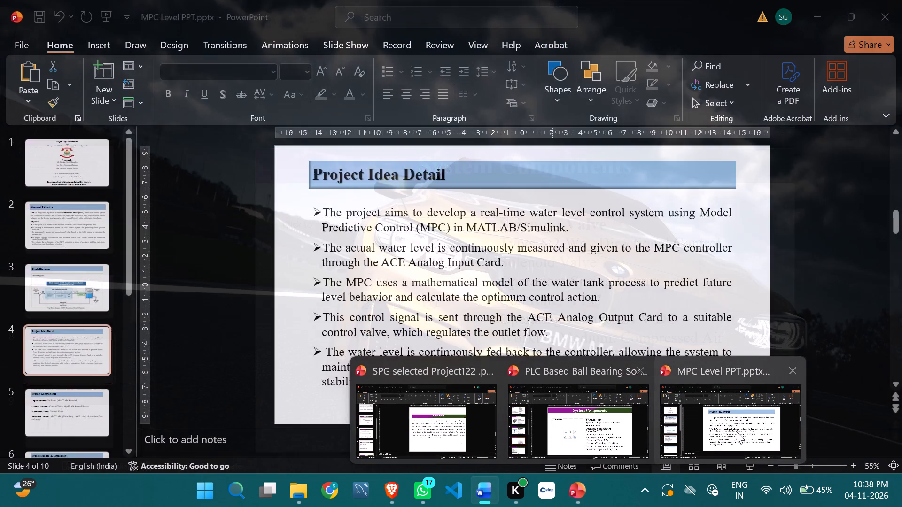
{"action": "left_click", "coordinate": [631, 427]}
{"action": "left_click", "coordinate": [311, 317]}
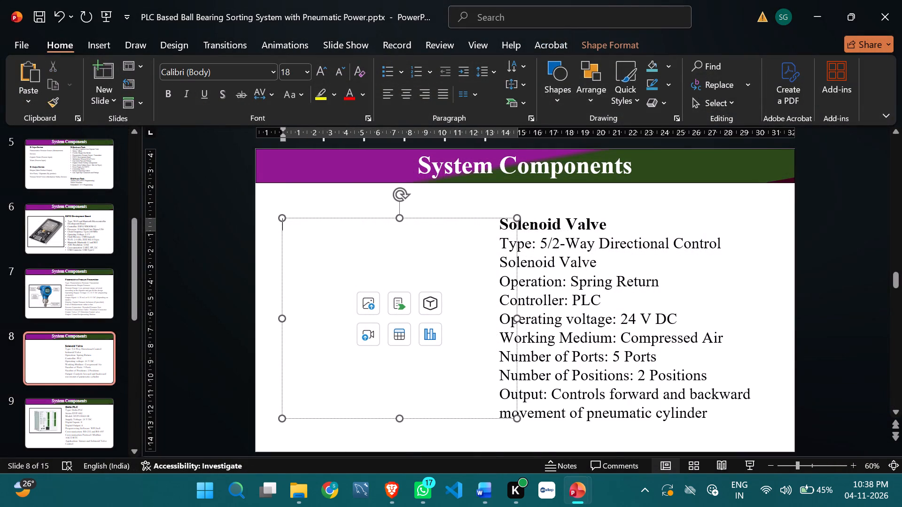
{"action": "key", "text": "ctrl+v"}
Stretch slide 8's pressure-relief valve picture taller and wider, and position it in the blank area beside the Solenoid Valve specifications.
{"action": "left_click_drag", "start_coordinate": [372, 314], "coordinate": [345, 307]}
{"action": "left_click_drag", "start_coordinate": [370, 362], "coordinate": [376, 398]}
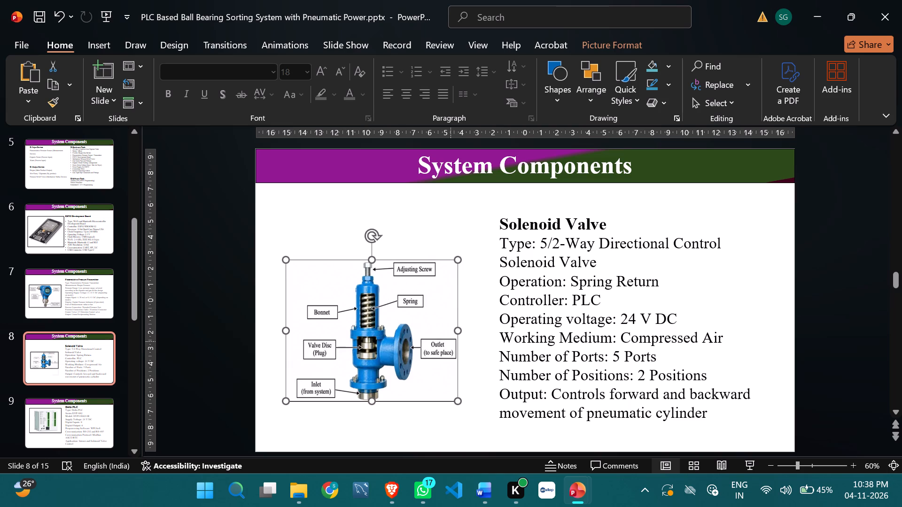
{"action": "left_click_drag", "start_coordinate": [455, 328], "coordinate": [472, 326]}
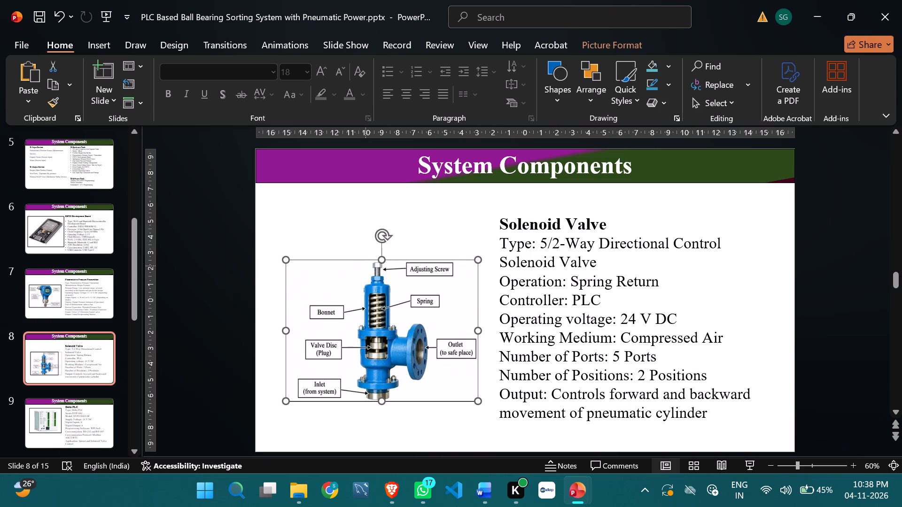
{"action": "left_click_drag", "start_coordinate": [378, 260], "coordinate": [381, 255]}
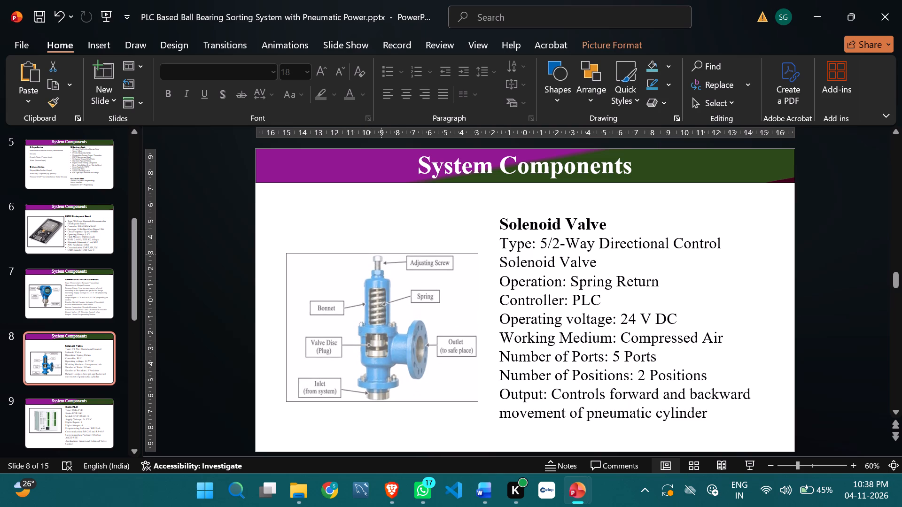
{"action": "left_click_drag", "start_coordinate": [381, 255], "coordinate": [381, 255]}
{"action": "left_click_drag", "start_coordinate": [381, 366], "coordinate": [379, 351]}
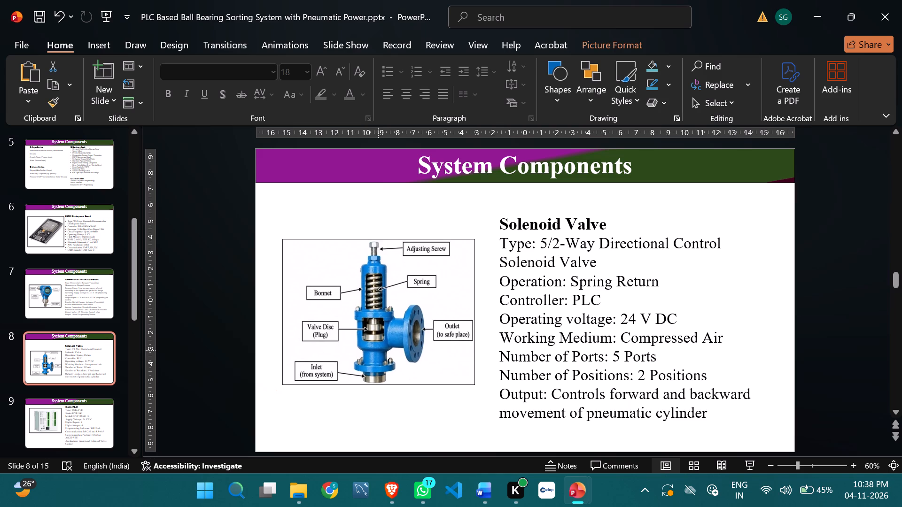
{"action": "left_click_drag", "start_coordinate": [379, 351], "coordinate": [381, 351]}
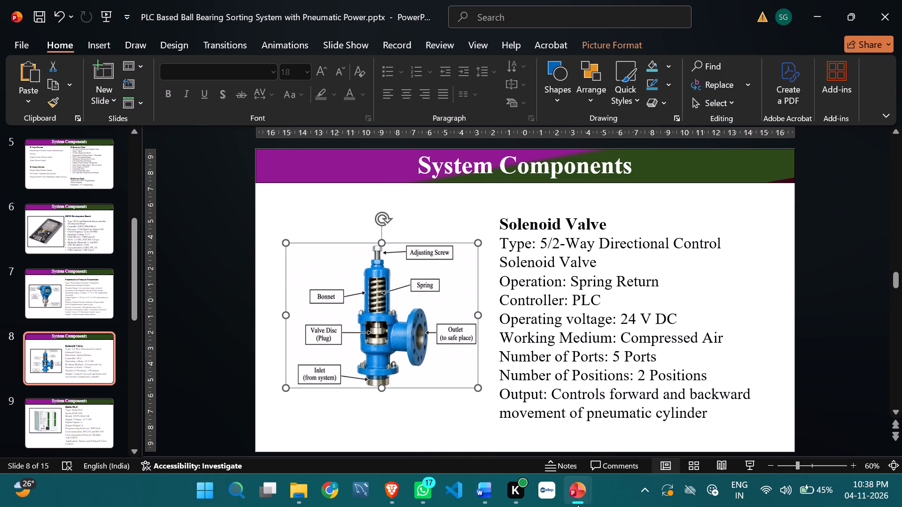
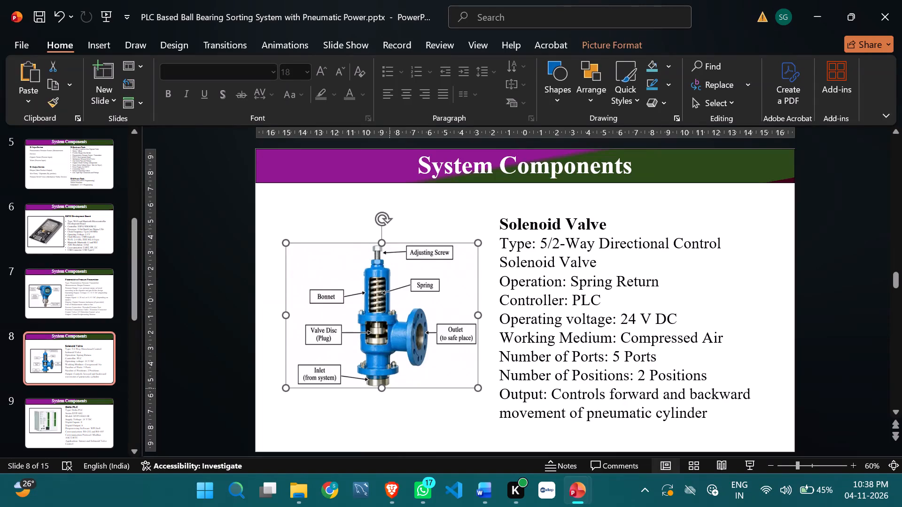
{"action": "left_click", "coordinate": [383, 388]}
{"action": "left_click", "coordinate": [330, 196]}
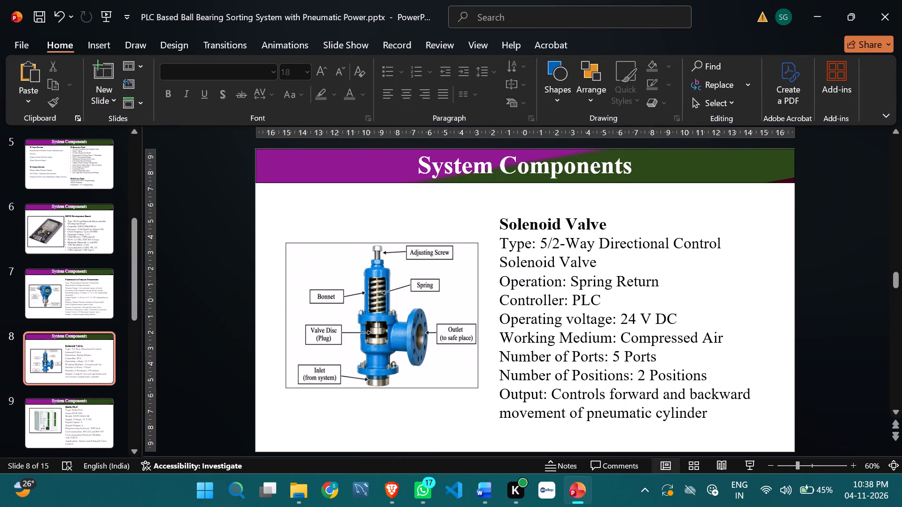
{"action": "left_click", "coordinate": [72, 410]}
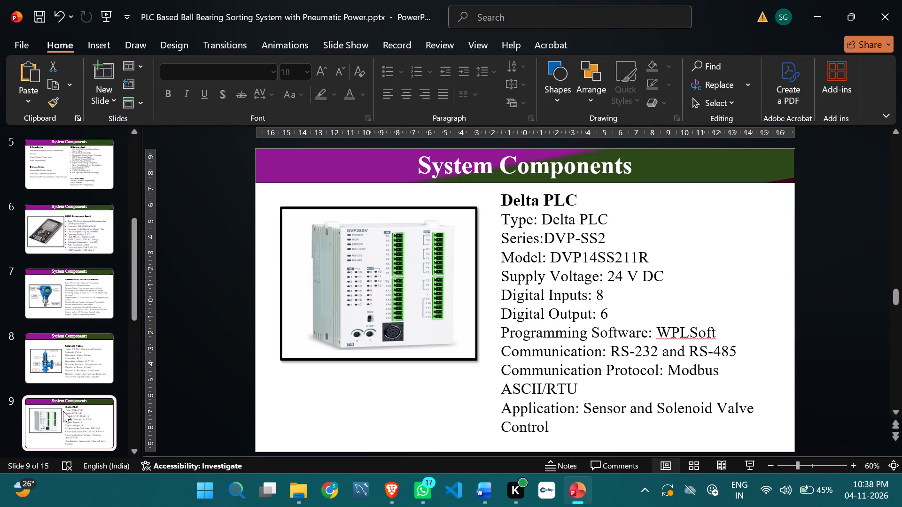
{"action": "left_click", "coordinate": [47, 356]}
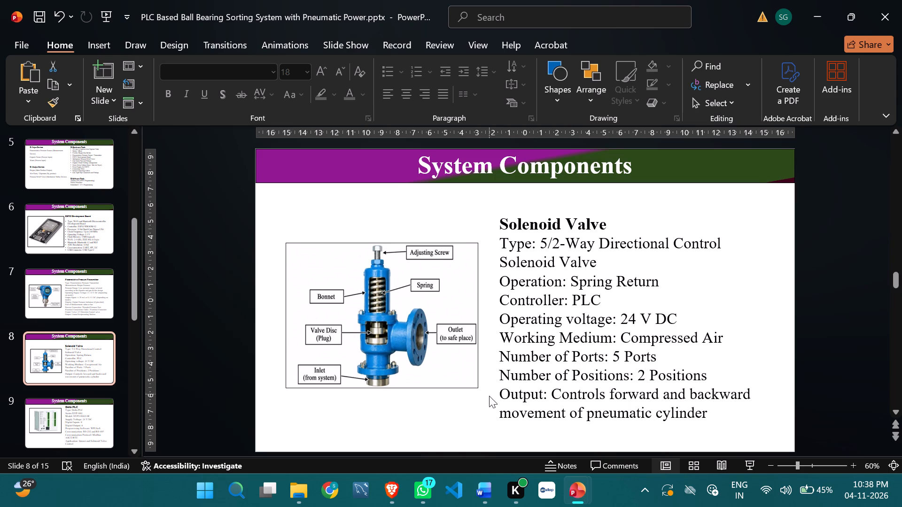
Replace slide 8's Solenoid Valve heading with "Pressure-Relief Valve" copied from the Fig. 3.7 caption in the Word document, on its own line.
{"action": "left_click", "coordinate": [482, 488]}
{"action": "left_click_drag", "start_coordinate": [411, 388], "coordinate": [468, 383]}
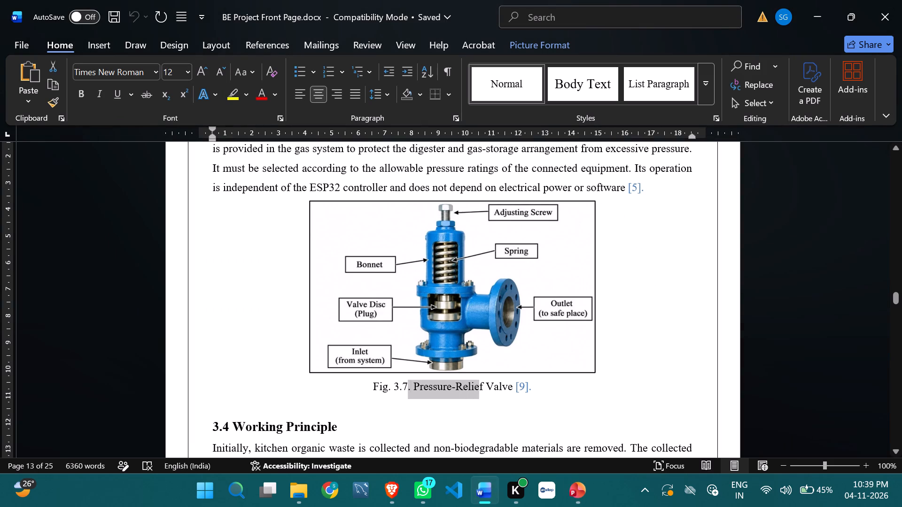
{"action": "left_click_drag", "start_coordinate": [468, 383], "coordinate": [511, 386]}
{"action": "key", "text": "ctrl+c"}
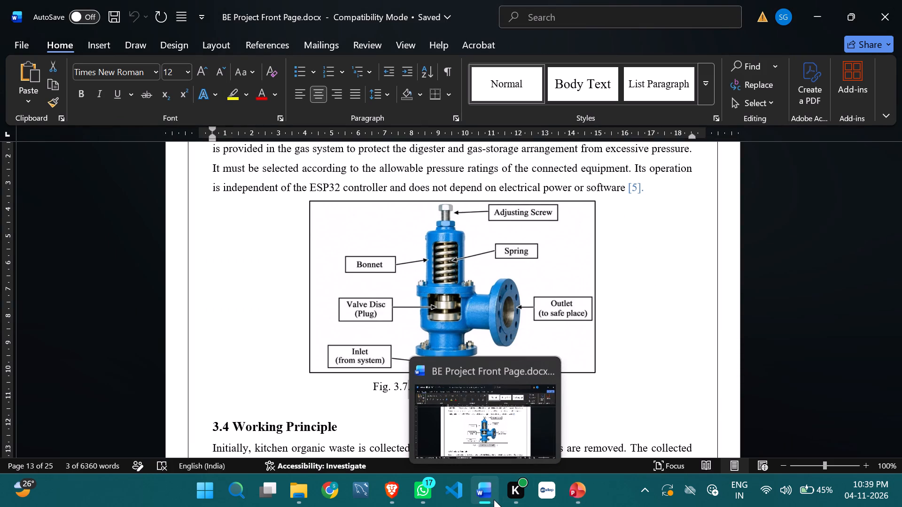
{"action": "left_click", "coordinate": [565, 443]}
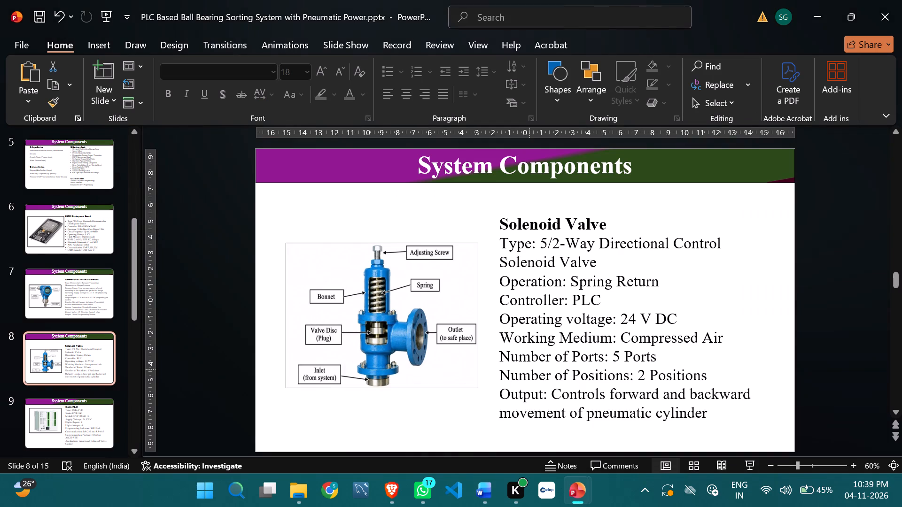
{"action": "left_click_drag", "start_coordinate": [505, 224], "coordinate": [583, 223]}
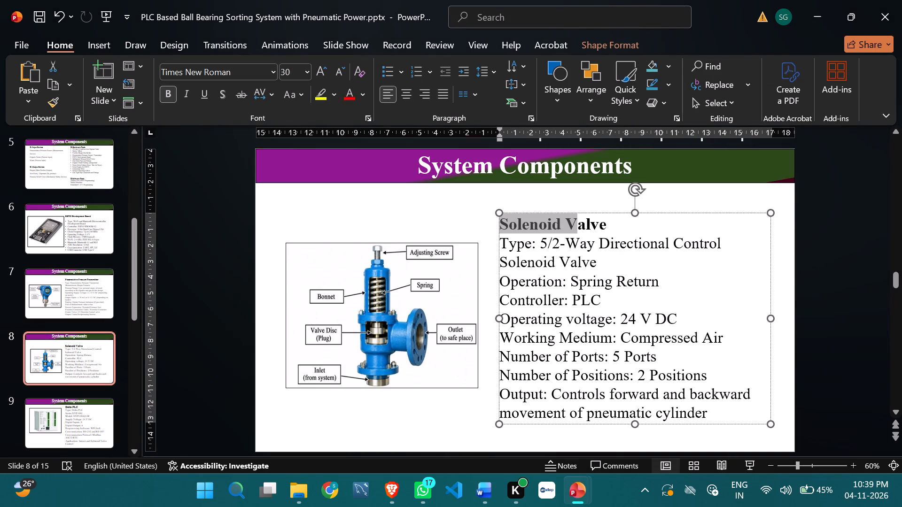
{"action": "left_click_drag", "start_coordinate": [583, 223], "coordinate": [594, 223]}
{"action": "key", "text": "ctrl+v"}
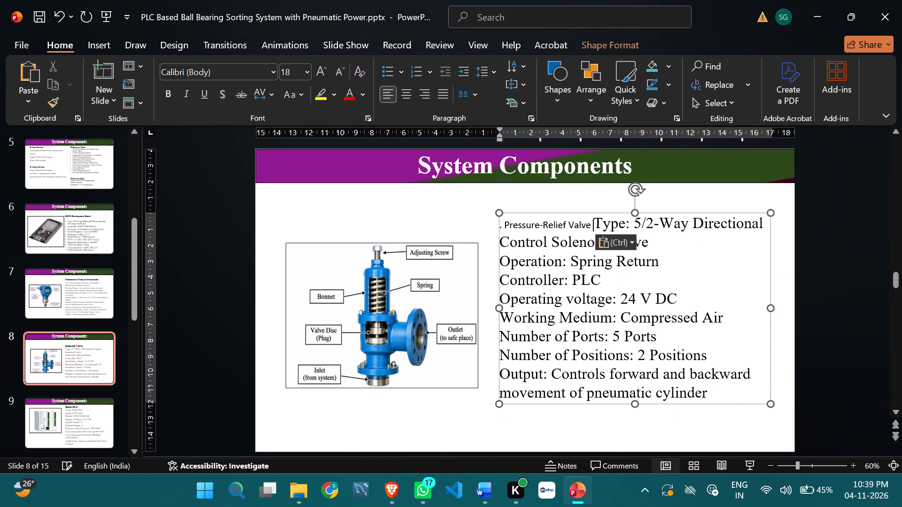
{"action": "key", "text": "Return"}
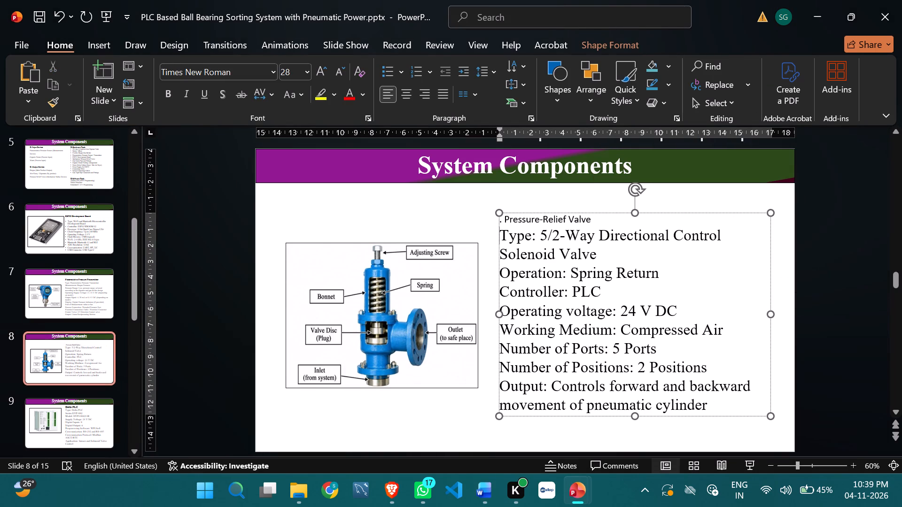
Format slide 8's Pressure-Relief Valve heading as bold Times New Roman, size 28.
{"action": "left_click_drag", "start_coordinate": [505, 223], "coordinate": [590, 216]}
{"action": "left_click", "coordinate": [301, 74]}
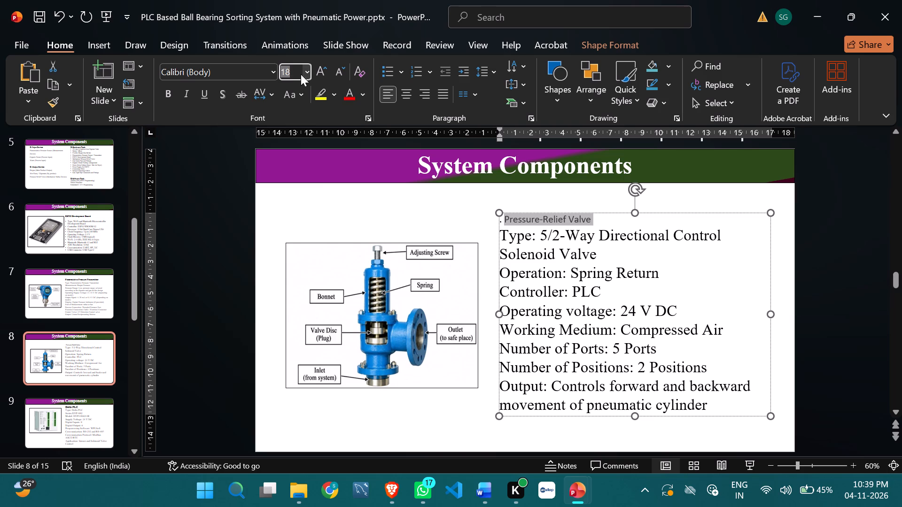
{"action": "left_click", "coordinate": [307, 74]}
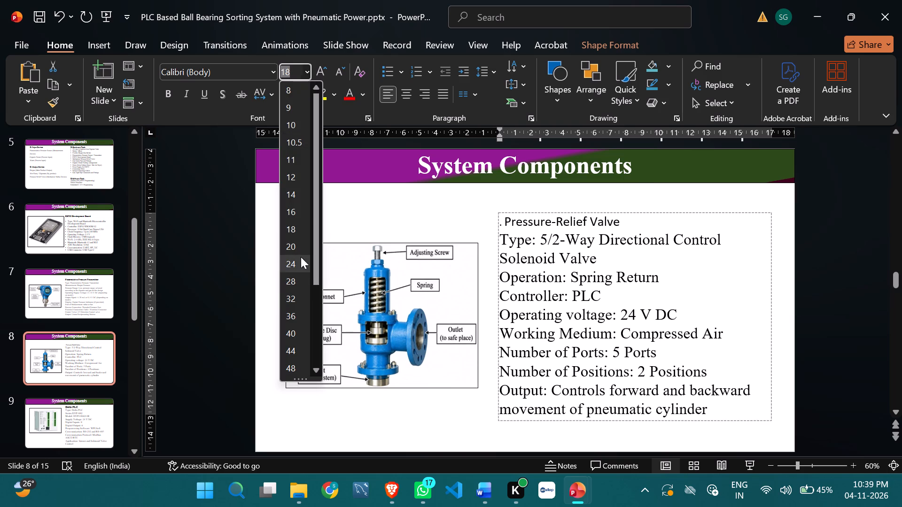
{"action": "left_click", "coordinate": [301, 260]}
{"action": "left_click", "coordinate": [171, 94]}
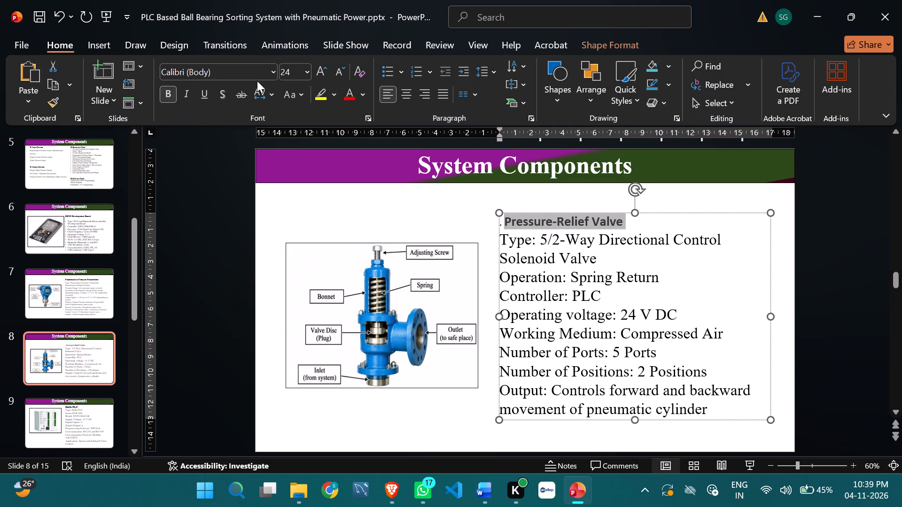
{"action": "left_click", "coordinate": [274, 74]}
{"action": "left_click", "coordinate": [306, 177]}
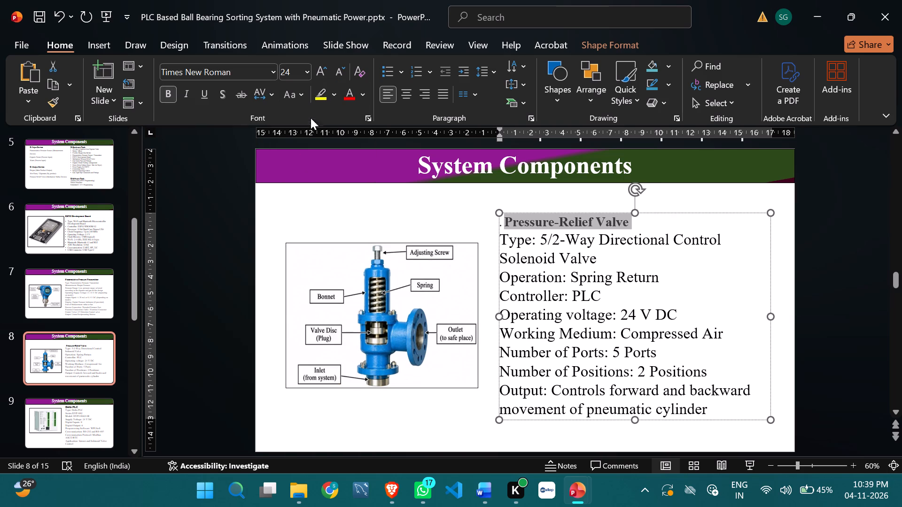
{"action": "left_click", "coordinate": [302, 70]}
{"action": "left_click", "coordinate": [310, 64]}
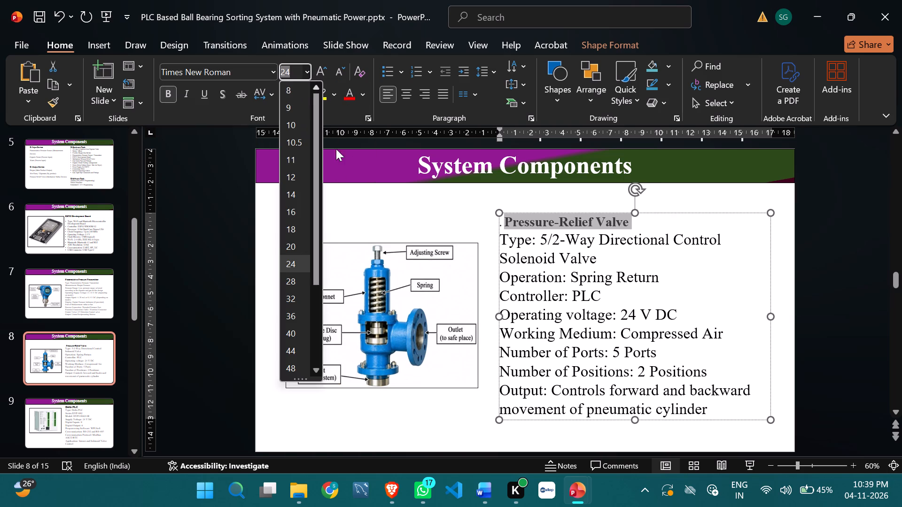
{"action": "left_click", "coordinate": [300, 282]}
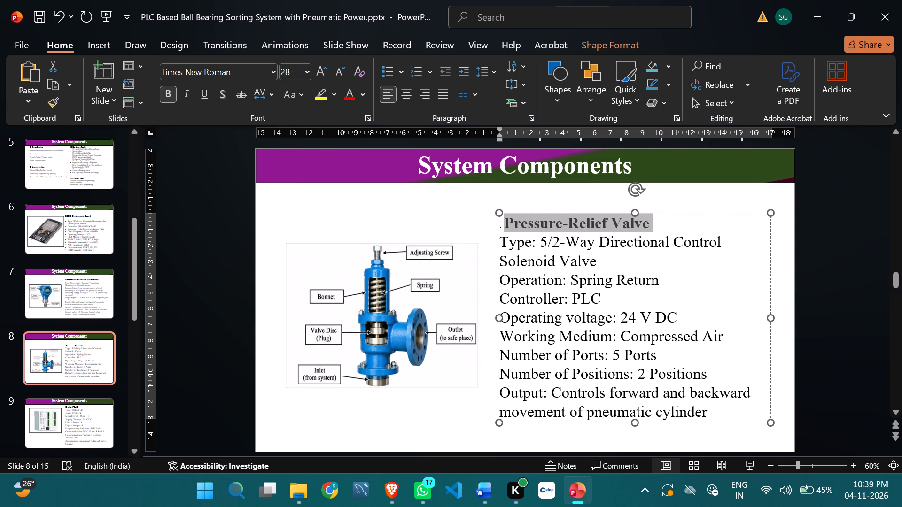
Remove the stray full stop before slide 8's Pressure-Relief Valve heading.
{"action": "left_click", "coordinate": [503, 228]}
{"action": "key", "text": "BackSpace"}
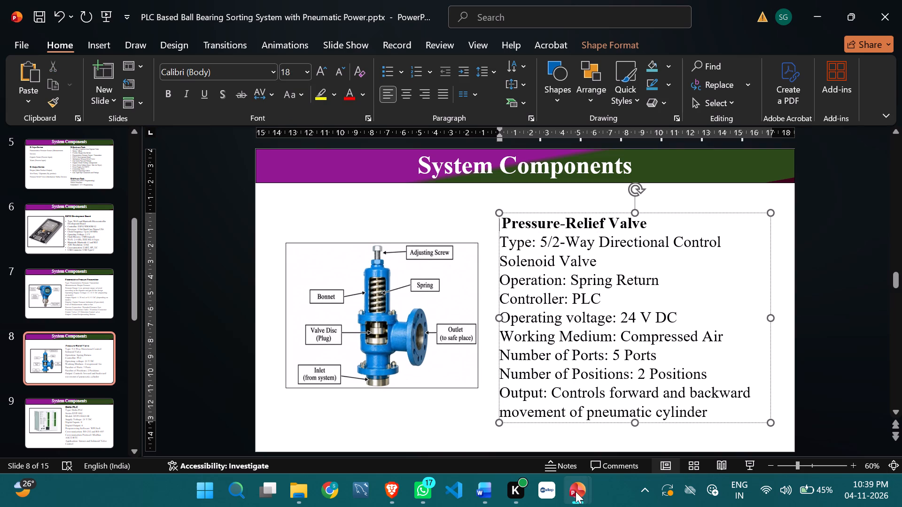
{"action": "left_click", "coordinate": [351, 314]}
{"action": "key", "text": "ctrl+c"}
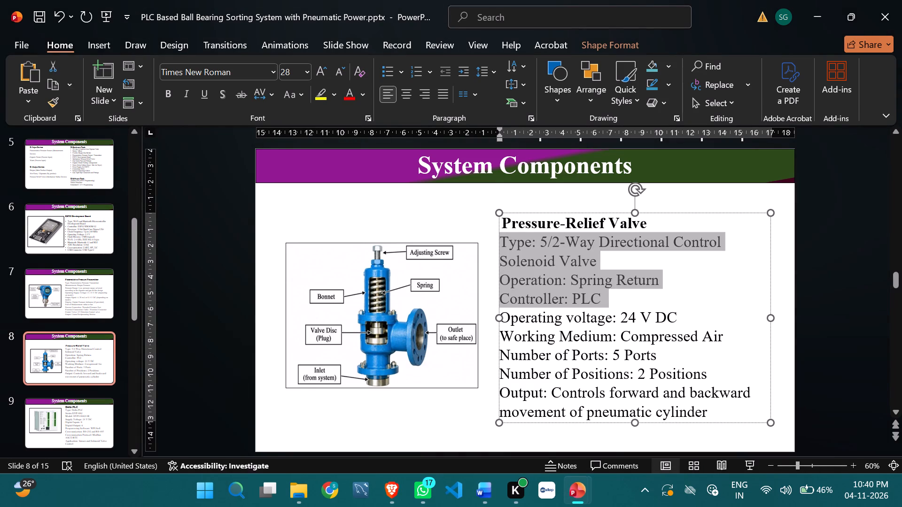
{"action": "left_click_drag", "start_coordinate": [673, 336], "coordinate": [742, 415]}
{"action": "key", "text": "ctrl+v"}
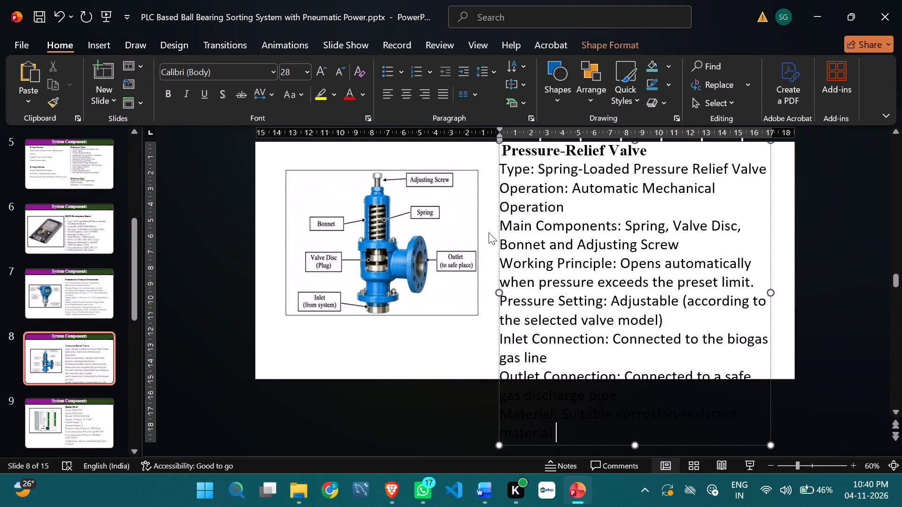
Format slide 8's pasted pressure-relief valve specifications in Times New Roman at size 24.
{"action": "scroll", "coordinate": [504, 219], "scroll_direction": "up", "scroll_amount": 2}
{"action": "left_click_drag", "start_coordinate": [502, 205], "coordinate": [735, 449]}
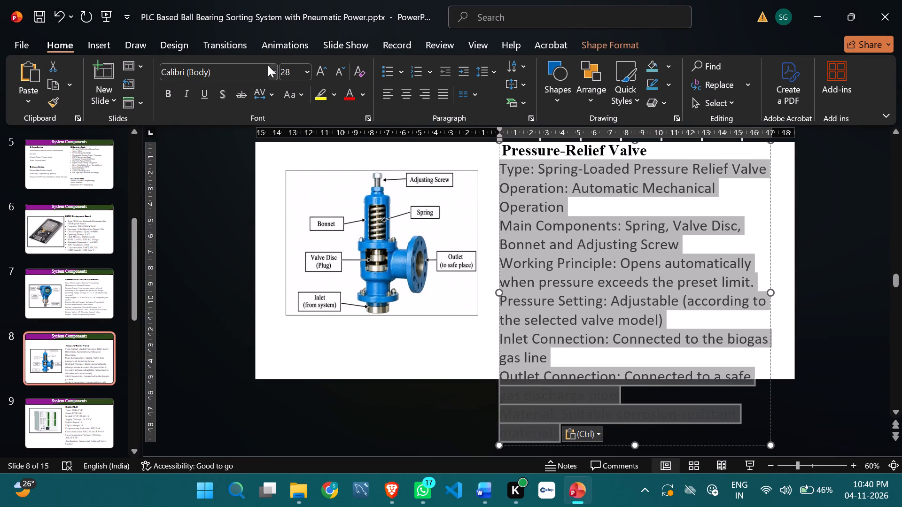
{"action": "left_click", "coordinate": [268, 65]}
{"action": "left_click_drag", "start_coordinate": [272, 68], "coordinate": [277, 72]}
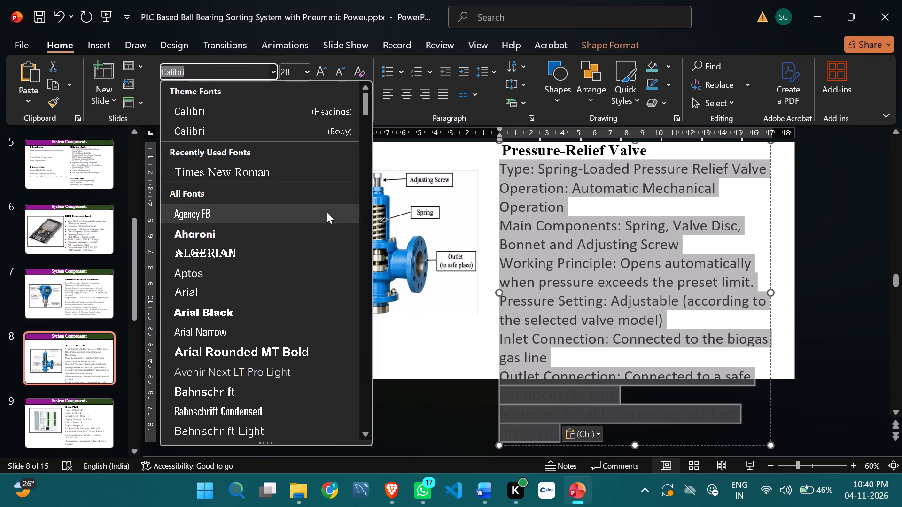
{"action": "left_click", "coordinate": [309, 177]}
{"action": "left_click", "coordinate": [305, 73]}
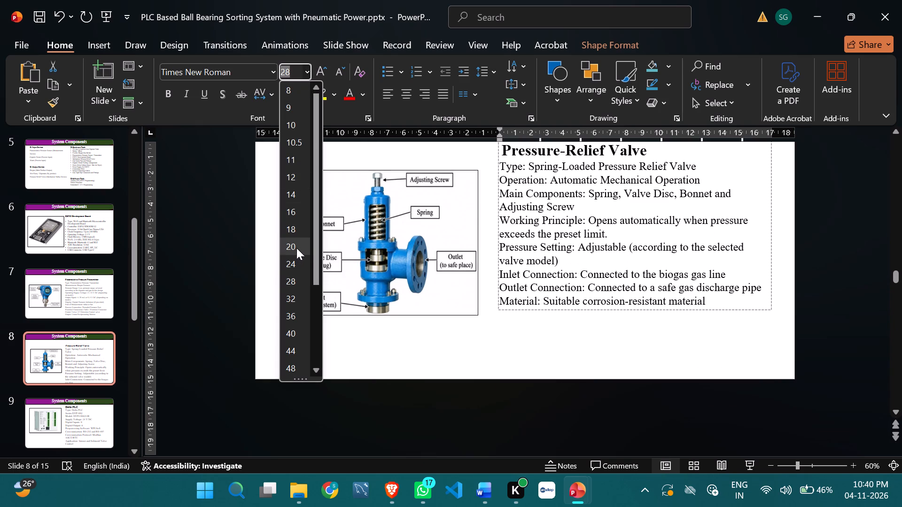
{"action": "left_click", "coordinate": [297, 258]}
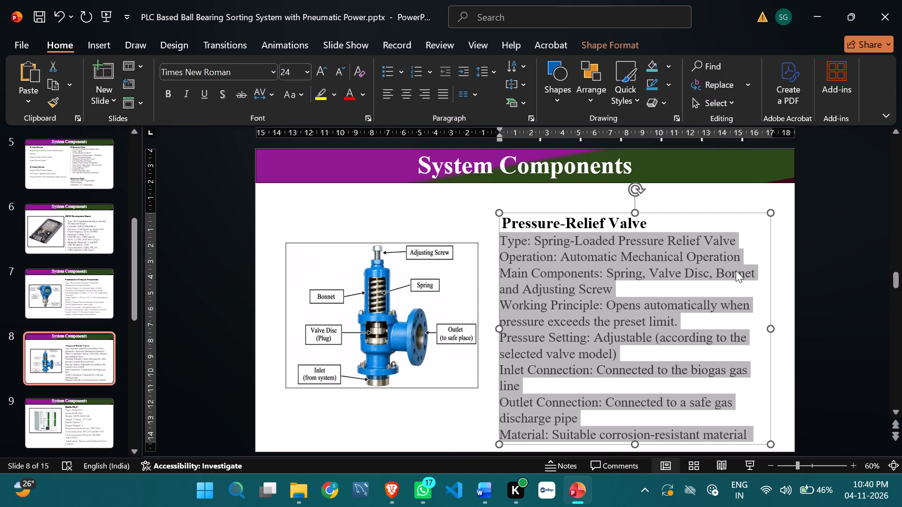
{"action": "left_click", "coordinate": [809, 263]}
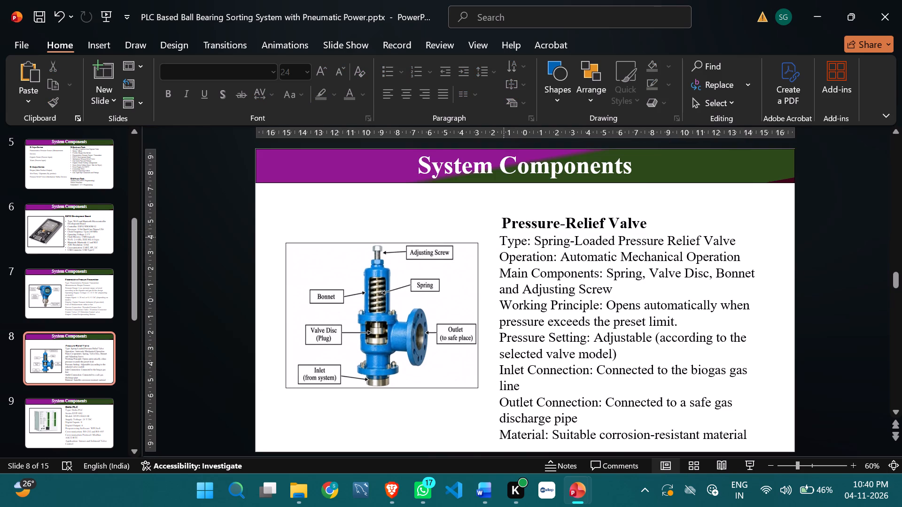
Add bullets to slide 8's specification lines, from Type through Material.
{"action": "left_click_drag", "start_coordinate": [501, 245], "coordinate": [726, 423]}
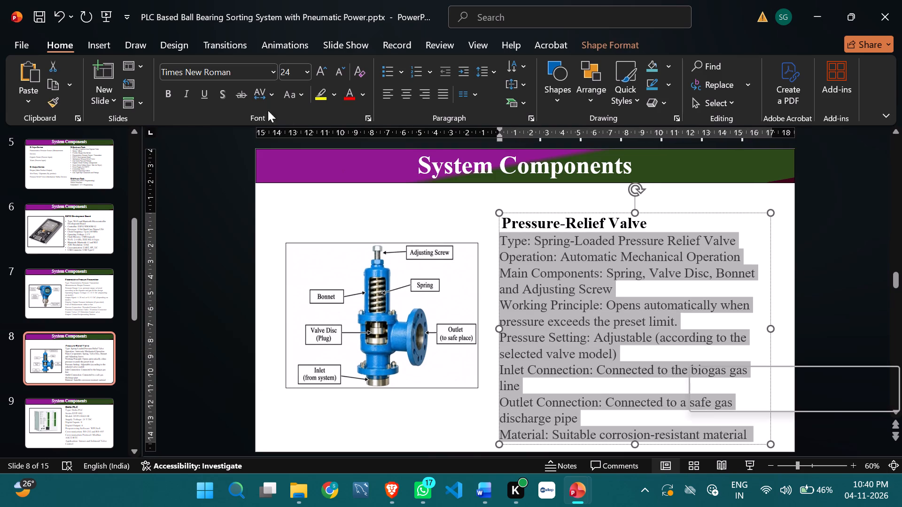
{"action": "left_click", "coordinate": [380, 76]}
Add bullets to slide 7's Piezoresistive Pressure Transmitter specification lines, from Type through Output.
{"action": "left_click", "coordinate": [100, 309]}
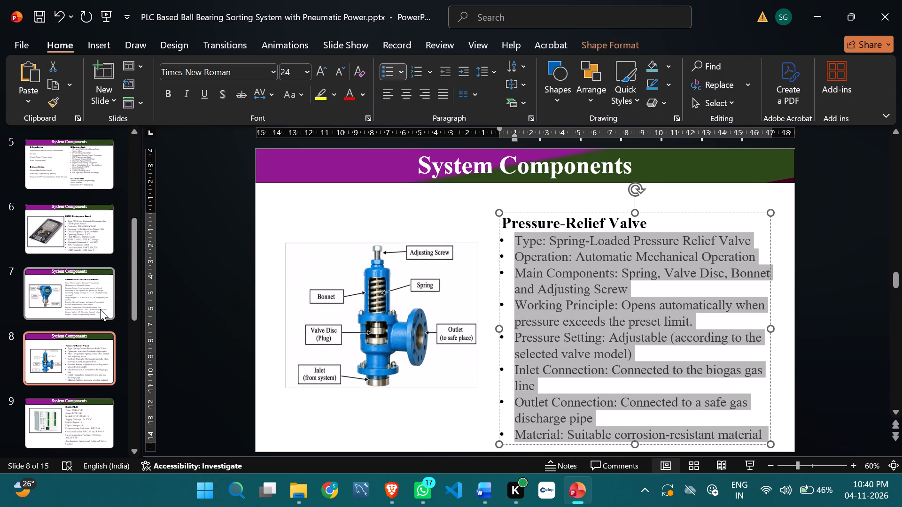
{"action": "left_click_drag", "start_coordinate": [501, 233], "coordinate": [705, 435]}
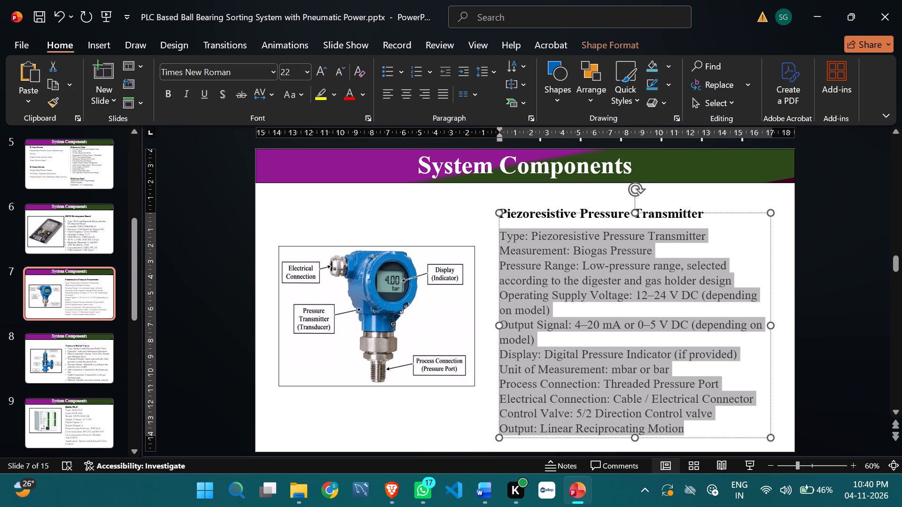
{"action": "left_click_drag", "start_coordinate": [705, 435], "coordinate": [706, 437]}
{"action": "left_click", "coordinate": [382, 74]}
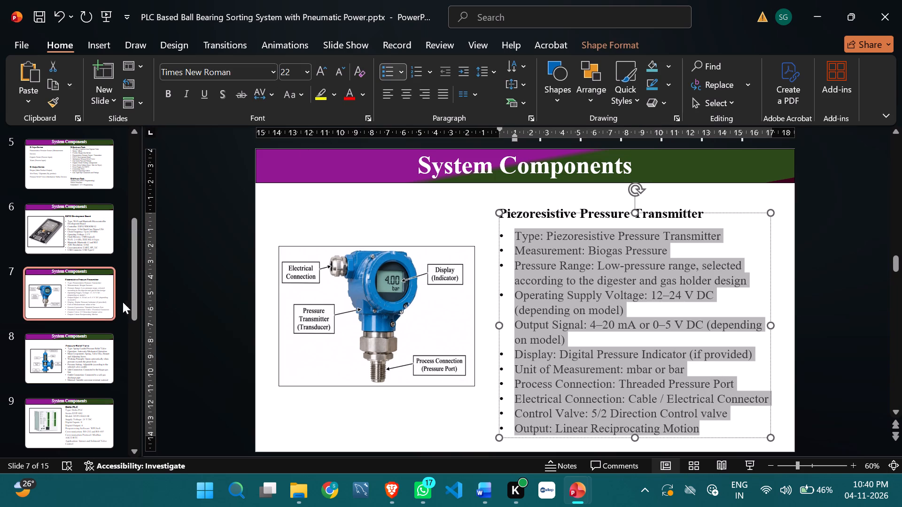
Move slide 8's Pressure-Relief Valve text box slightly upward on the slide.
{"action": "left_click", "coordinate": [91, 242]}
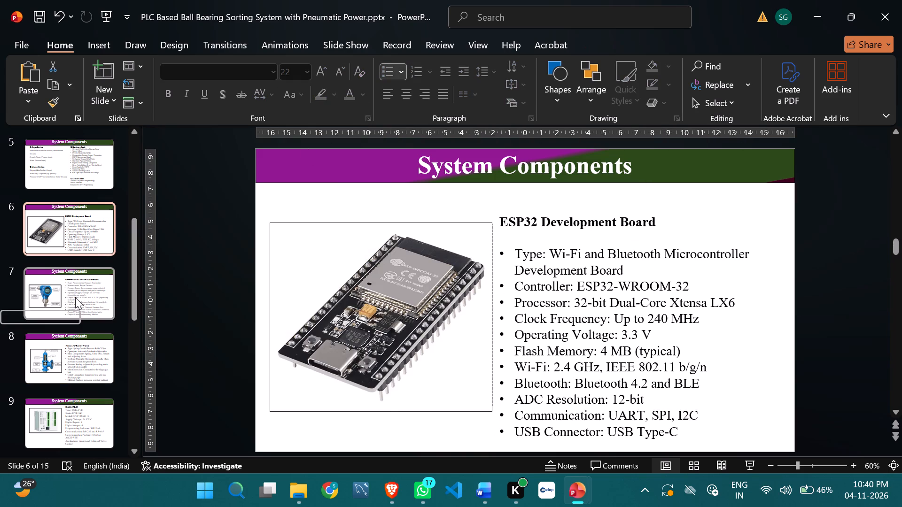
{"action": "left_click", "coordinate": [77, 297]}
{"action": "left_click", "coordinate": [84, 356]}
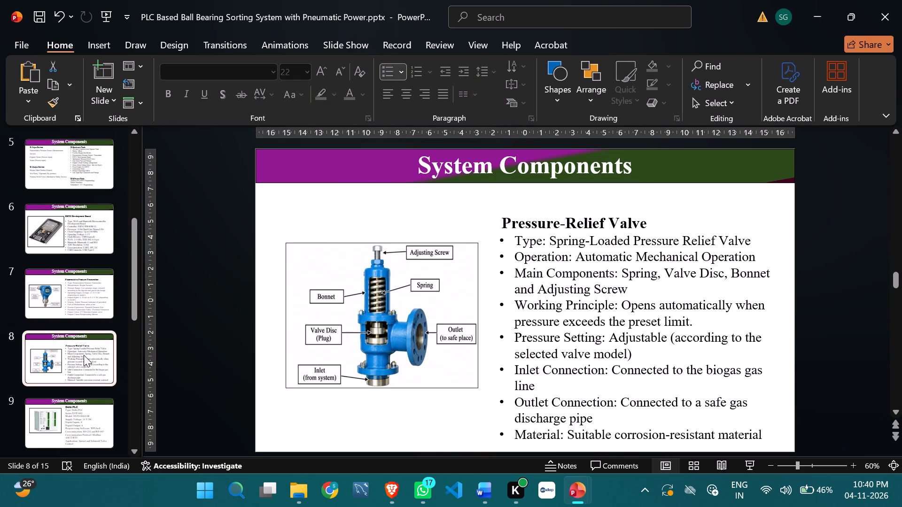
{"action": "left_click", "coordinate": [565, 267]}
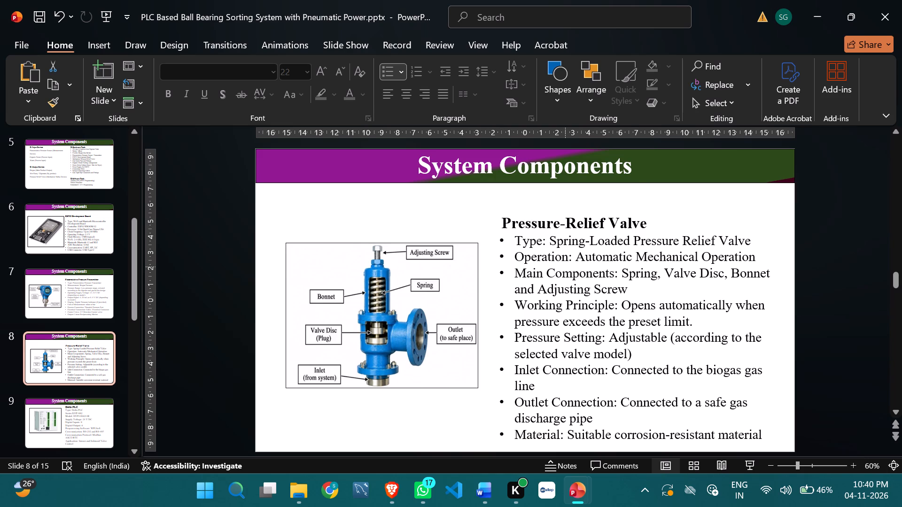
{"action": "left_click_drag", "start_coordinate": [585, 212], "coordinate": [585, 199]}
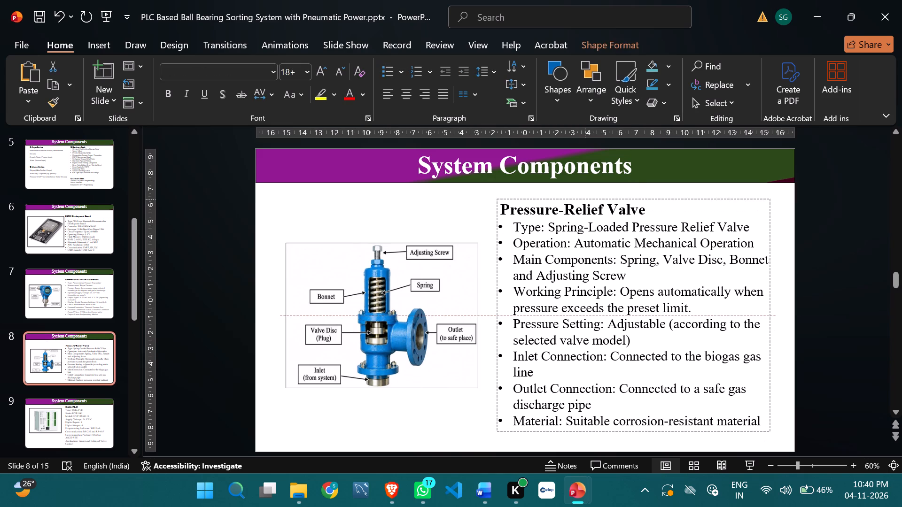
{"action": "left_click_drag", "start_coordinate": [585, 199], "coordinate": [584, 204]}
Delete the Conveyor Belt slide, slide 11.
{"action": "scroll", "coordinate": [46, 330], "scroll_direction": "down", "scroll_amount": 1}
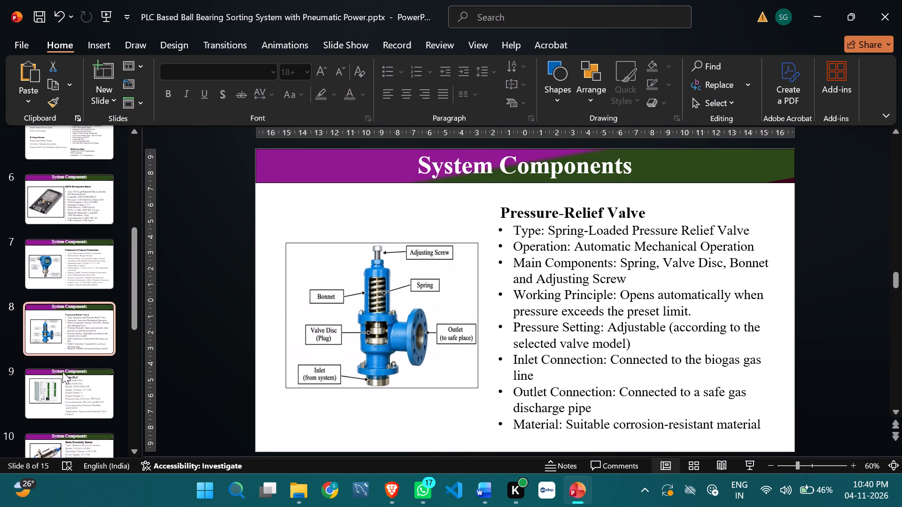
{"action": "left_click", "coordinate": [59, 387]}
{"action": "scroll", "coordinate": [70, 382], "scroll_direction": "down", "scroll_amount": 3}
{"action": "left_click", "coordinate": [71, 382]}
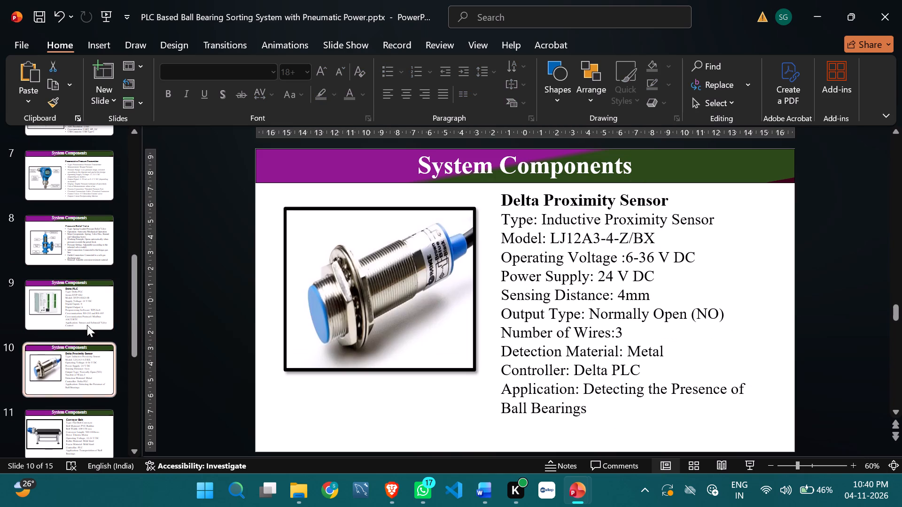
{"action": "scroll", "coordinate": [81, 324], "scroll_direction": "down", "scroll_amount": 6}
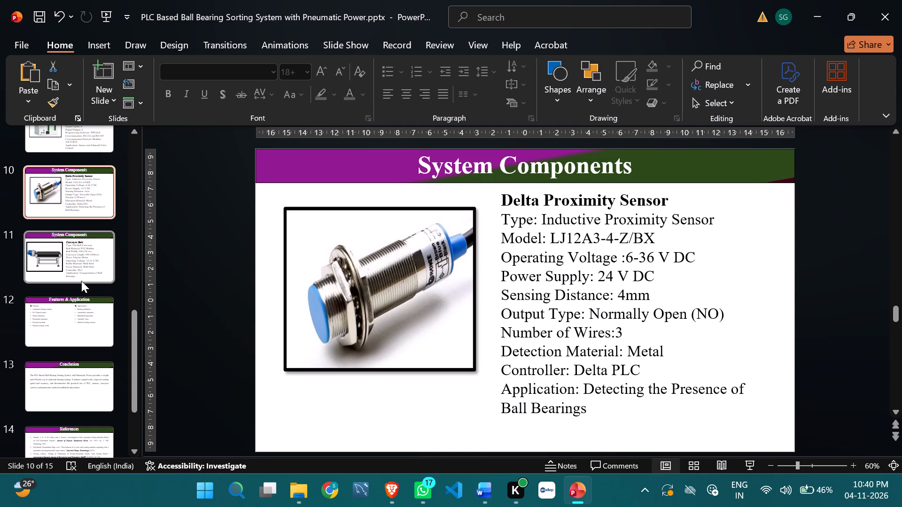
{"action": "left_click", "coordinate": [81, 280]}
{"action": "key", "text": "Delete"}
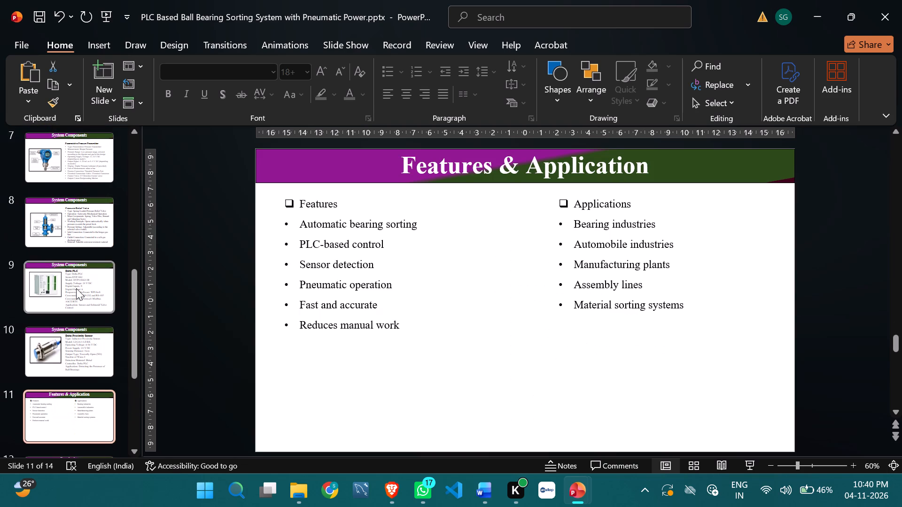
Delete the Delta Proximity Sensor slide, slide 10.
{"action": "key", "text": "Down"}
{"action": "key", "text": "Up"}
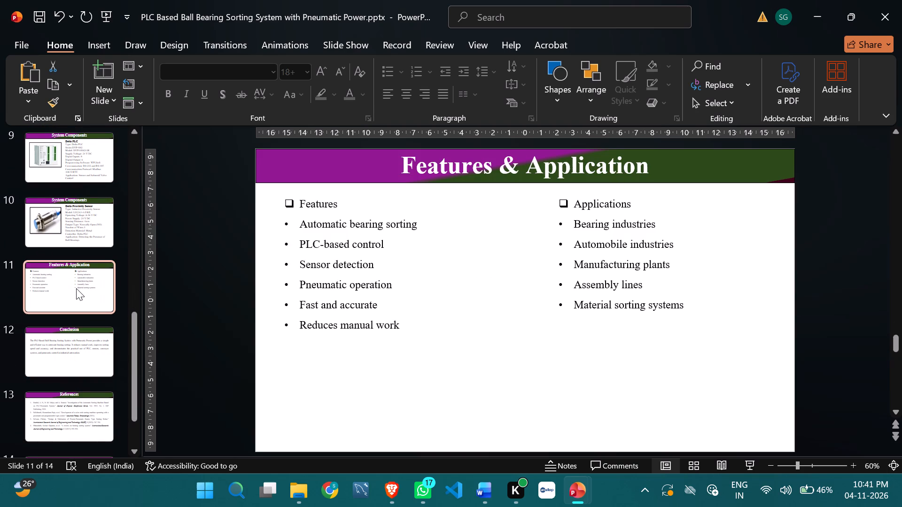
{"action": "key", "text": "Up"}
{"action": "key", "text": "Delete"}
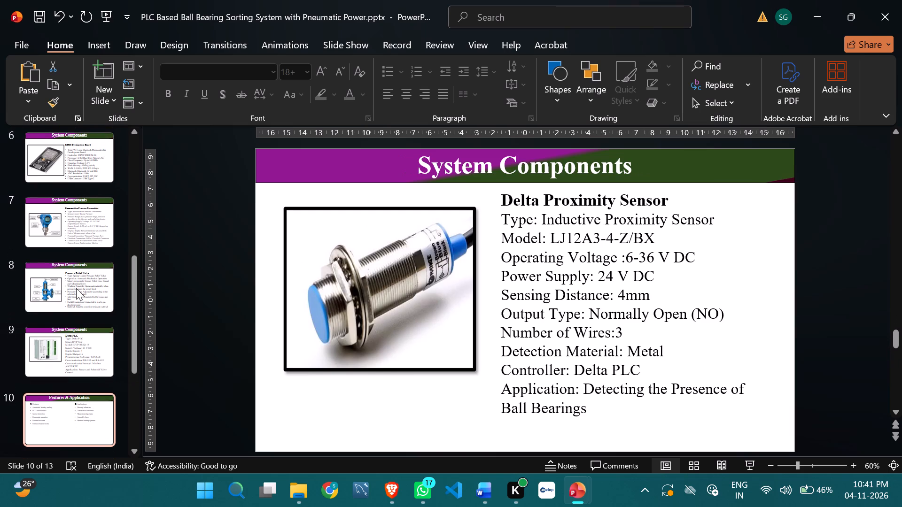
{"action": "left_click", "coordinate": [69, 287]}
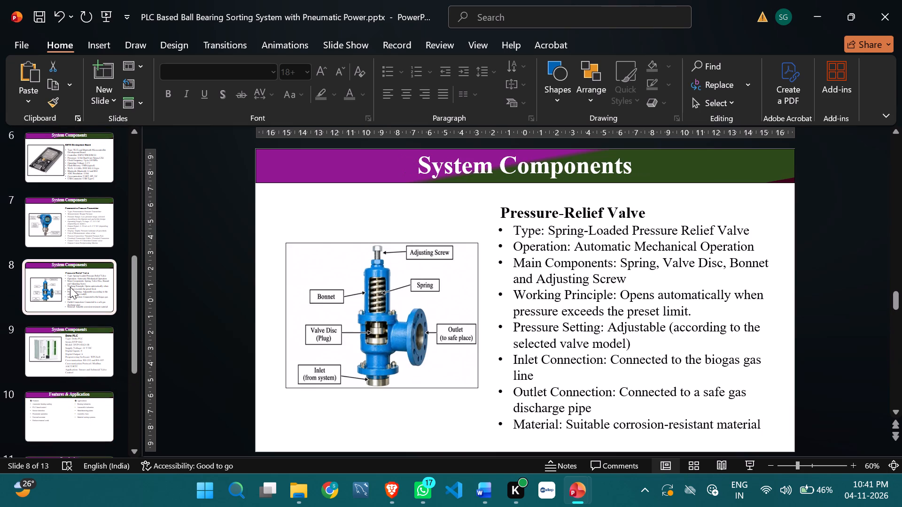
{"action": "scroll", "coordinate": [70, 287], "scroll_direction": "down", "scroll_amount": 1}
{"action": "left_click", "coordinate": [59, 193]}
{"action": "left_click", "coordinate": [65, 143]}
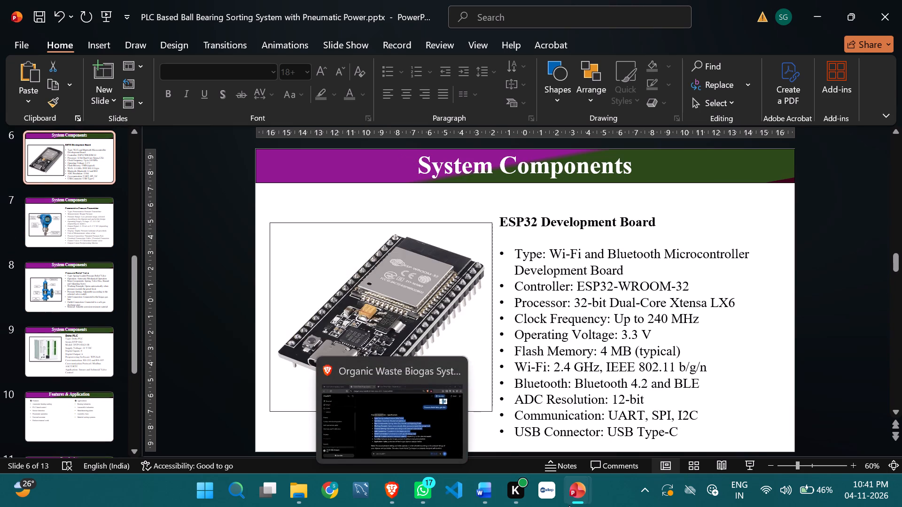
{"action": "left_click", "coordinate": [486, 506]}
{"action": "scroll", "coordinate": [433, 336], "scroll_direction": "down", "scroll_amount": 2}
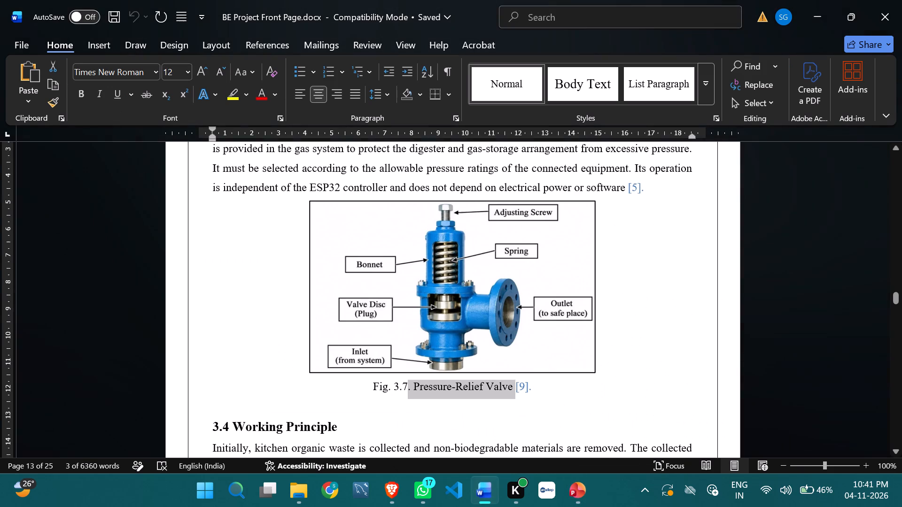
{"action": "scroll", "coordinate": [433, 336], "scroll_direction": "down", "scroll_amount": 20}
{"action": "scroll", "coordinate": [433, 336], "scroll_direction": "down", "scroll_amount": 4}
{"action": "scroll", "coordinate": [433, 335], "scroll_direction": "up", "scroll_amount": 4}
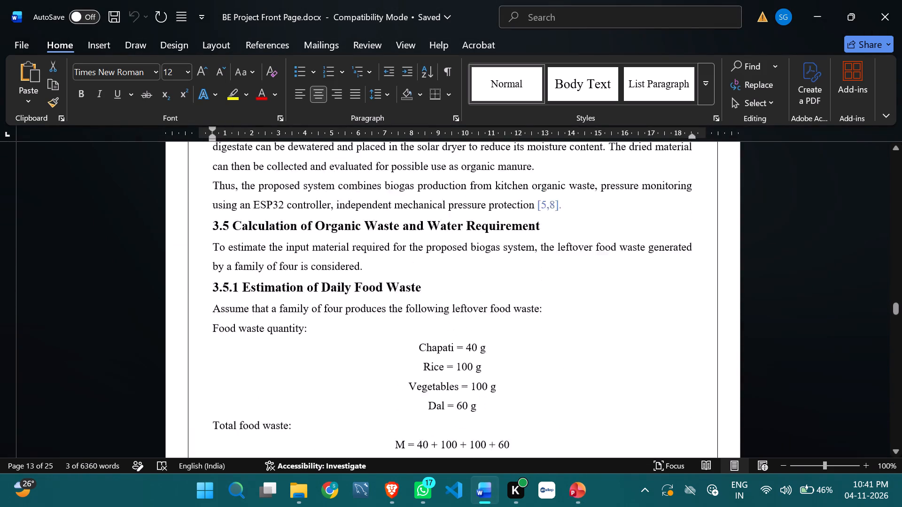
{"action": "scroll", "coordinate": [433, 335], "scroll_direction": "up", "scroll_amount": 20}
{"action": "scroll", "coordinate": [433, 335], "scroll_direction": "up", "scroll_amount": 19}
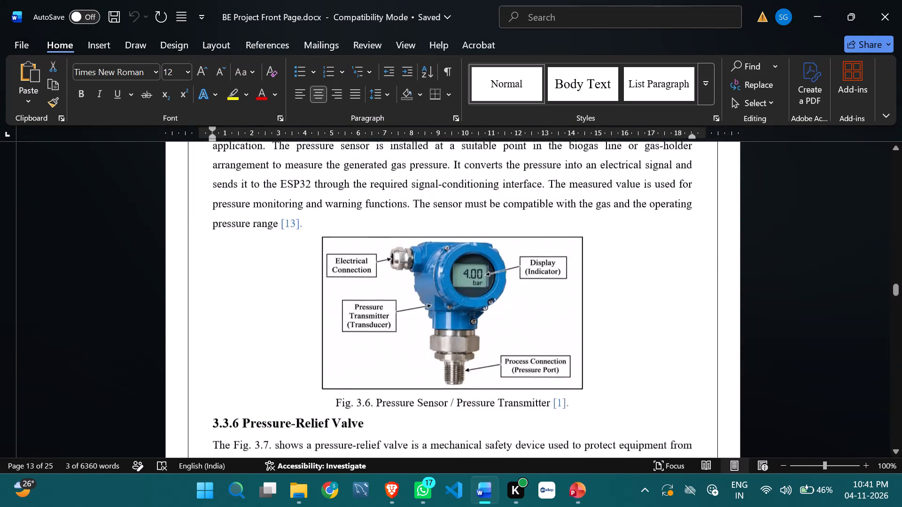
{"action": "scroll", "coordinate": [375, 346], "scroll_direction": "up", "scroll_amount": 11}
{"action": "left_click", "coordinate": [415, 384]}
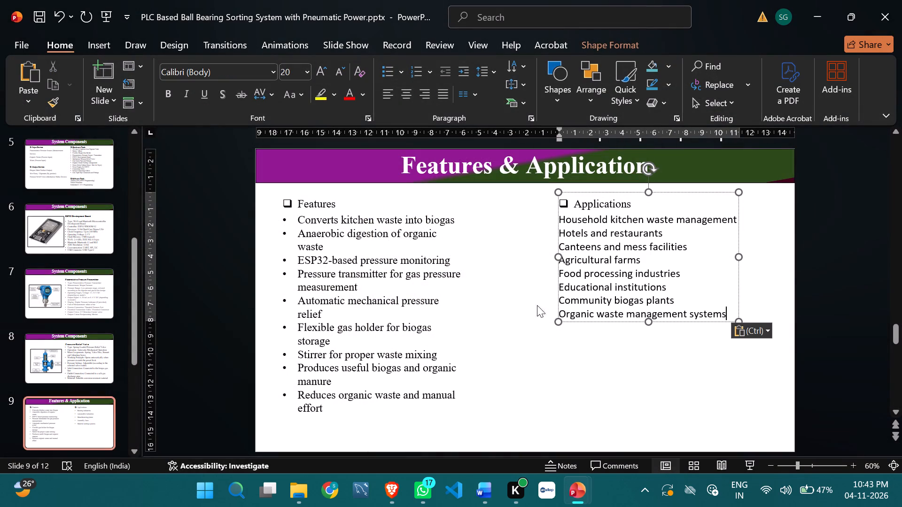
Format the pasted applications on slide 9 as a bulleted list in Times New Roman.
{"action": "left_click_drag", "start_coordinate": [561, 224], "coordinate": [729, 319]}
{"action": "left_click", "coordinate": [393, 70]}
{"action": "left_click", "coordinate": [272, 77]}
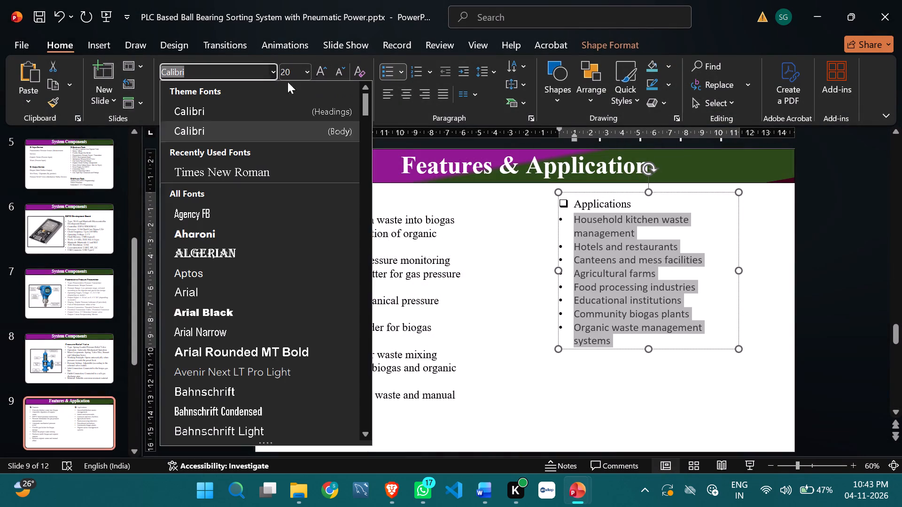
{"action": "left_click", "coordinate": [257, 167]}
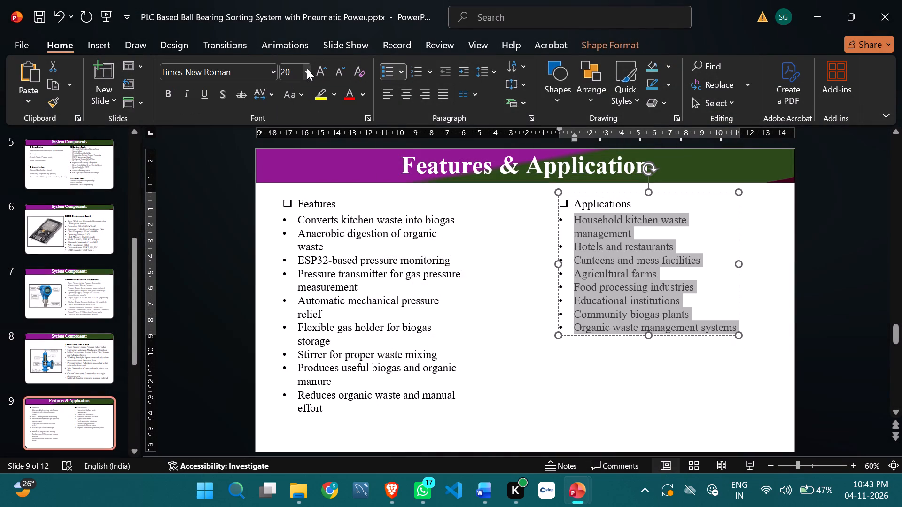
{"action": "left_click", "coordinate": [307, 69]}
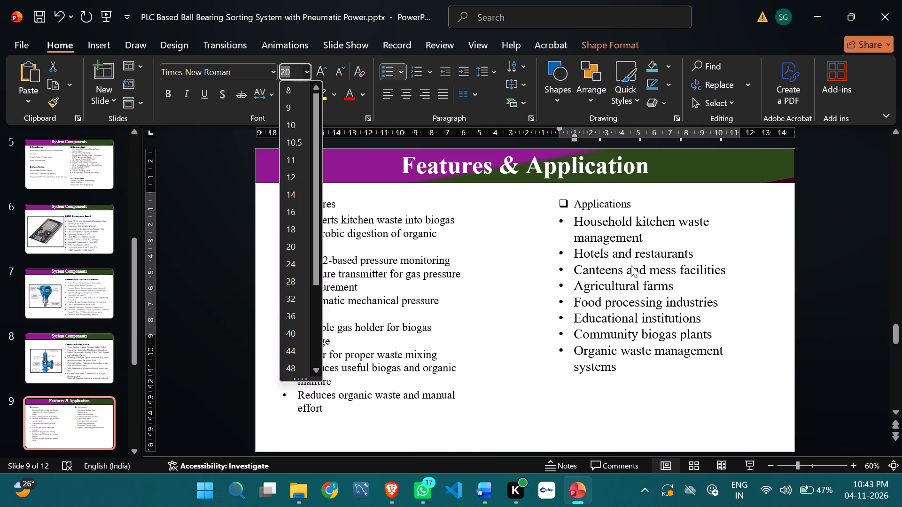
{"action": "left_click_drag", "start_coordinate": [631, 266], "coordinate": [631, 272]}
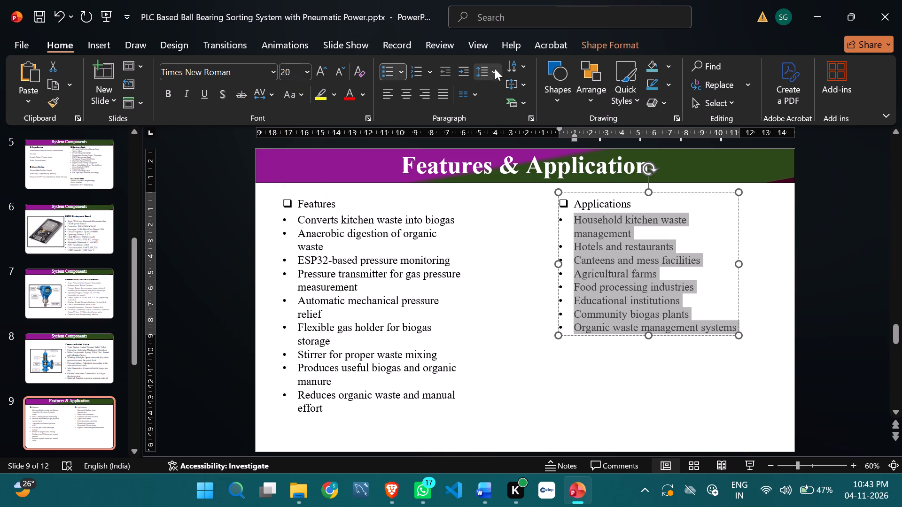
Set the line spacing of the Applications bullets on slide 9 to 1.5.
{"action": "left_click", "coordinate": [488, 72]}
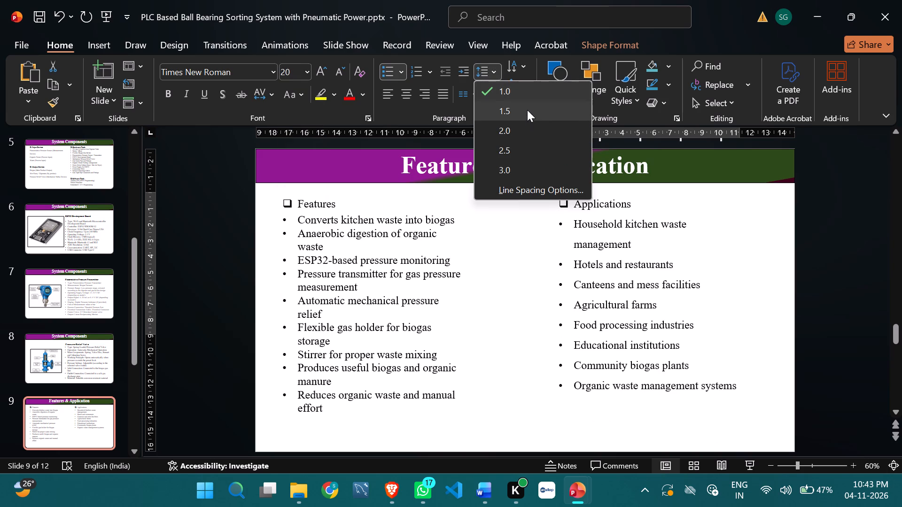
{"action": "left_click_drag", "start_coordinate": [527, 109], "coordinate": [527, 115]}
{"action": "left_click", "coordinate": [569, 269]}
{"action": "left_click", "coordinate": [508, 292]}
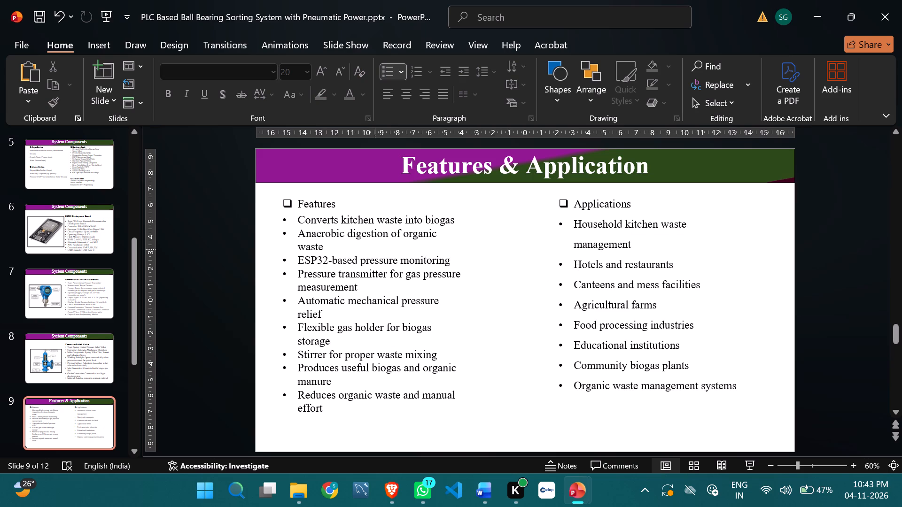
Justify all the bullet items under Features on slide 9.
{"action": "left_click_drag", "start_coordinate": [299, 216], "coordinate": [462, 396]}
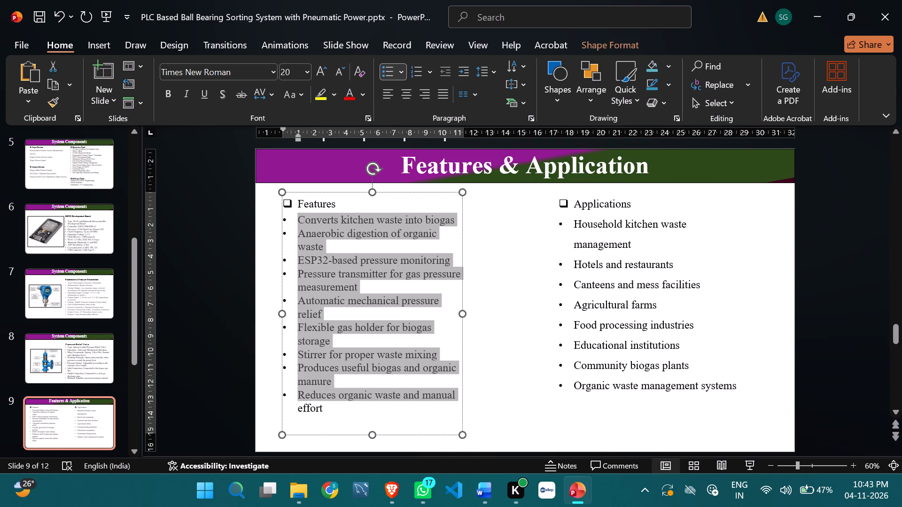
{"action": "left_click", "coordinate": [328, 280]}
{"action": "left_click_drag", "start_coordinate": [300, 219], "coordinate": [369, 396]}
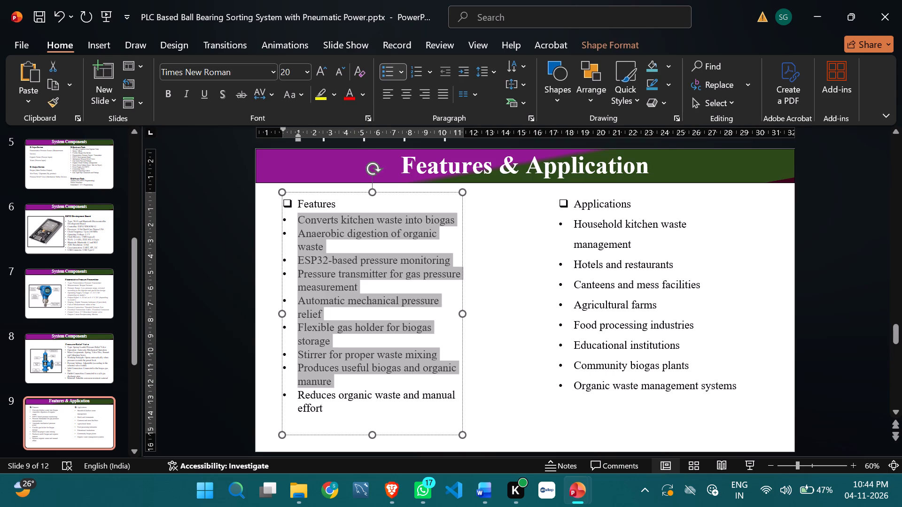
{"action": "left_click_drag", "start_coordinate": [369, 396], "coordinate": [369, 401]}
{"action": "left_click", "coordinate": [439, 93]}
{"action": "left_click", "coordinate": [565, 276]}
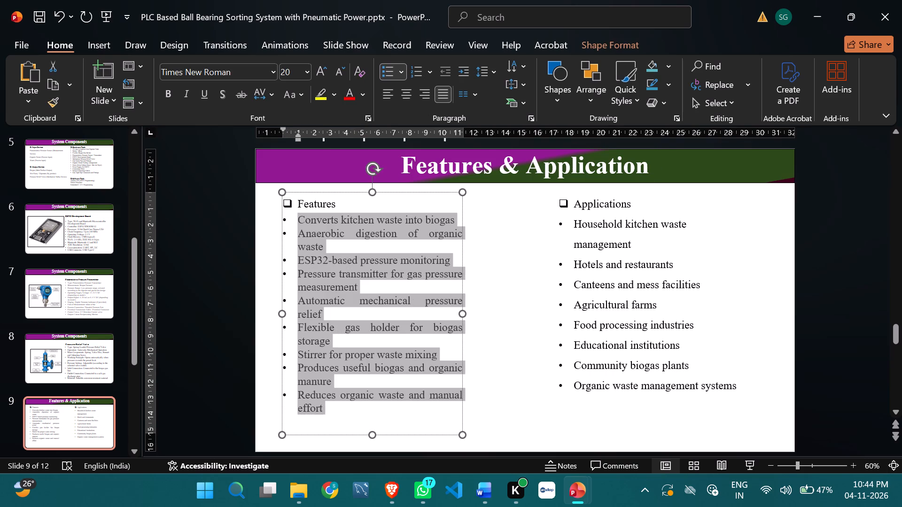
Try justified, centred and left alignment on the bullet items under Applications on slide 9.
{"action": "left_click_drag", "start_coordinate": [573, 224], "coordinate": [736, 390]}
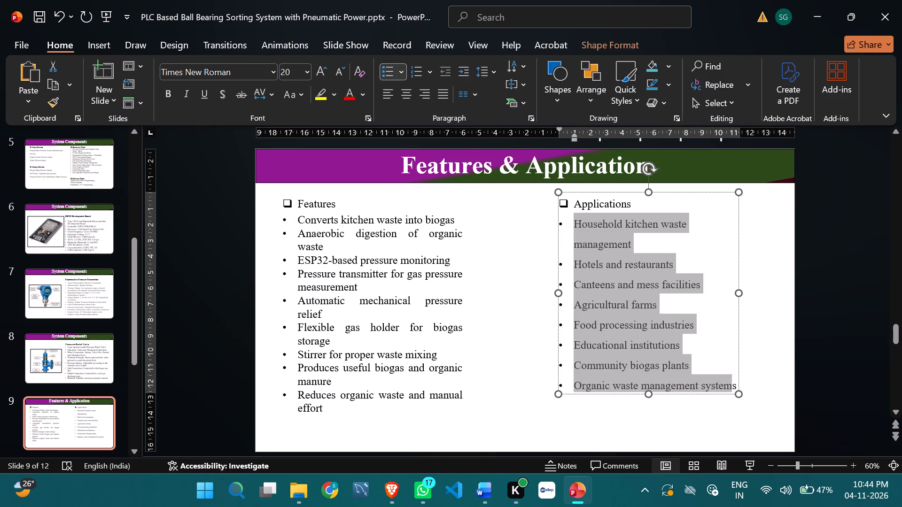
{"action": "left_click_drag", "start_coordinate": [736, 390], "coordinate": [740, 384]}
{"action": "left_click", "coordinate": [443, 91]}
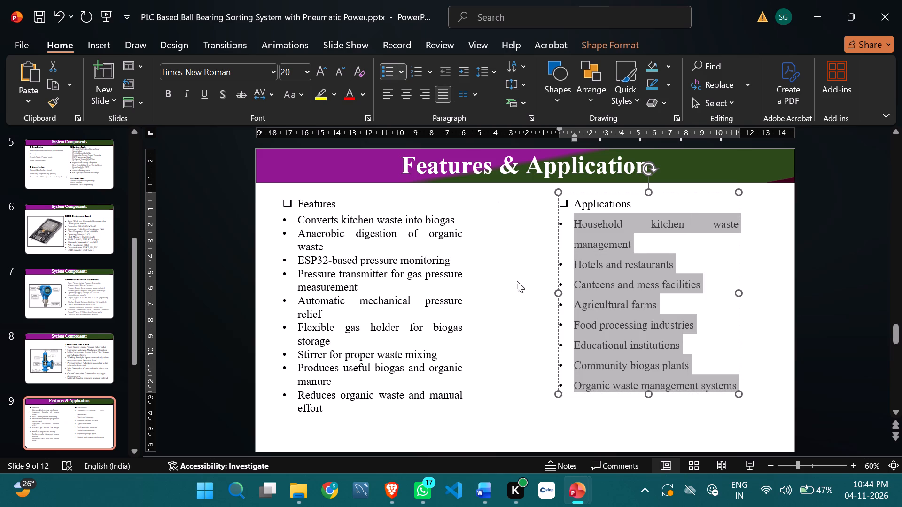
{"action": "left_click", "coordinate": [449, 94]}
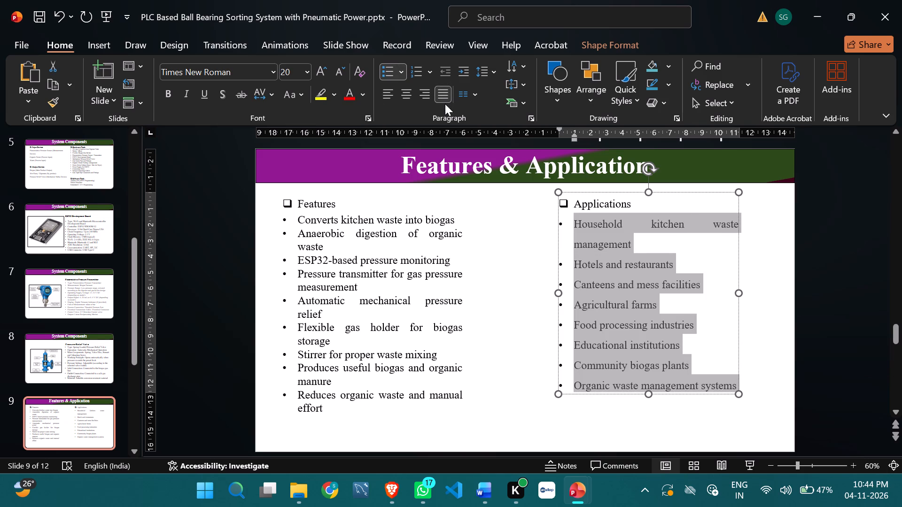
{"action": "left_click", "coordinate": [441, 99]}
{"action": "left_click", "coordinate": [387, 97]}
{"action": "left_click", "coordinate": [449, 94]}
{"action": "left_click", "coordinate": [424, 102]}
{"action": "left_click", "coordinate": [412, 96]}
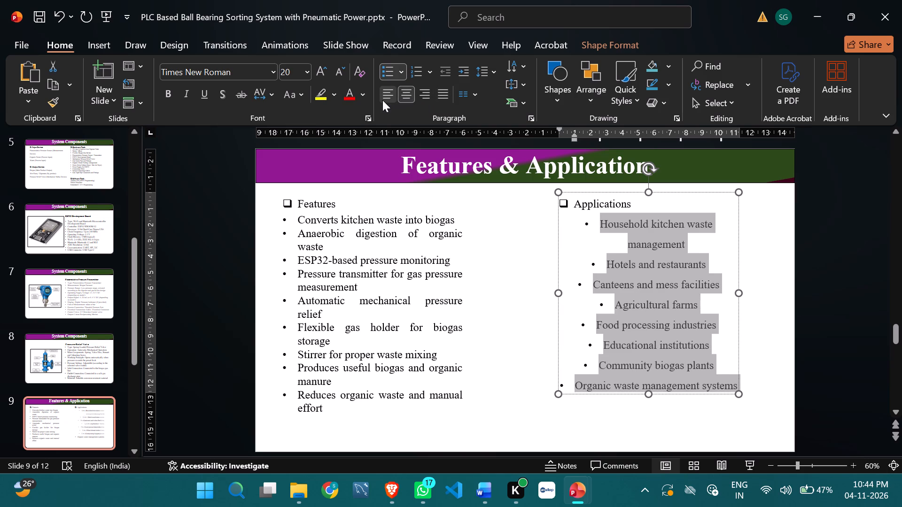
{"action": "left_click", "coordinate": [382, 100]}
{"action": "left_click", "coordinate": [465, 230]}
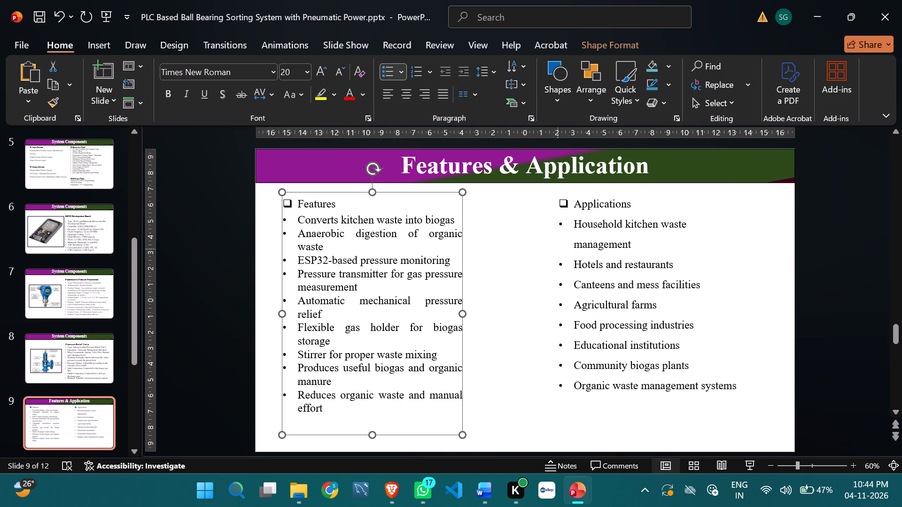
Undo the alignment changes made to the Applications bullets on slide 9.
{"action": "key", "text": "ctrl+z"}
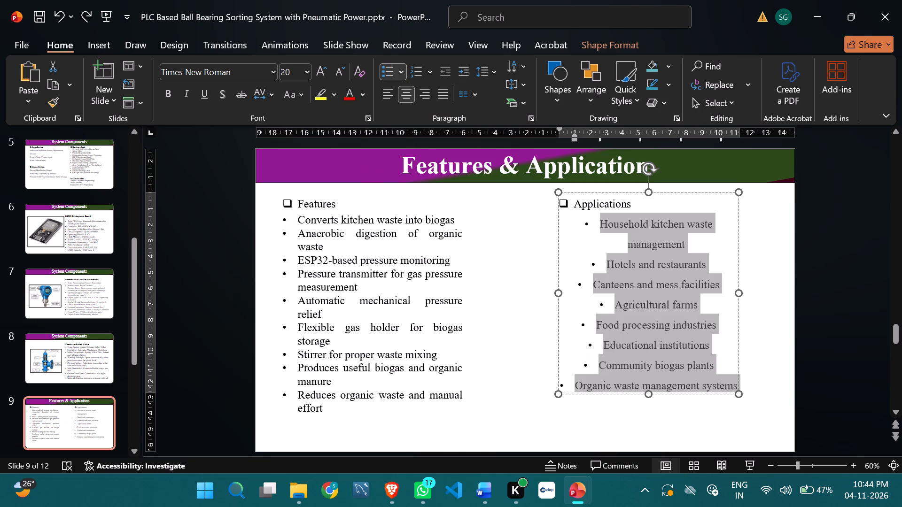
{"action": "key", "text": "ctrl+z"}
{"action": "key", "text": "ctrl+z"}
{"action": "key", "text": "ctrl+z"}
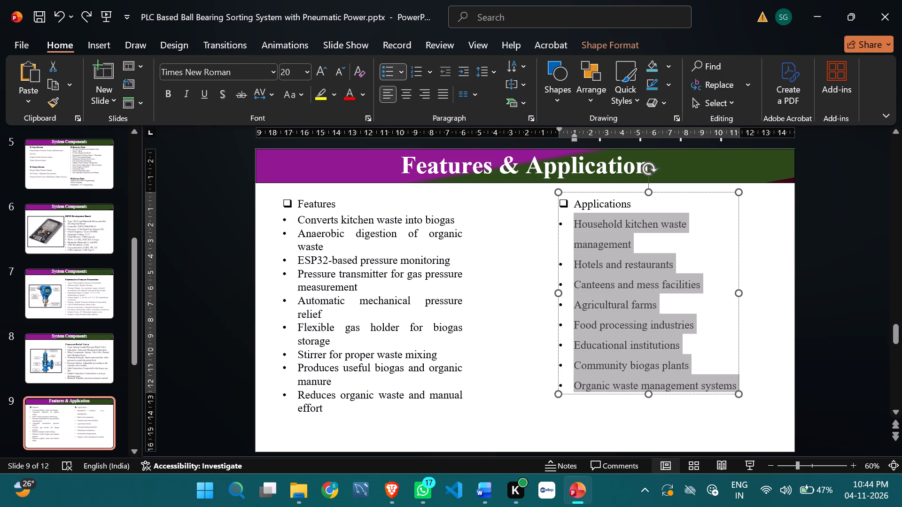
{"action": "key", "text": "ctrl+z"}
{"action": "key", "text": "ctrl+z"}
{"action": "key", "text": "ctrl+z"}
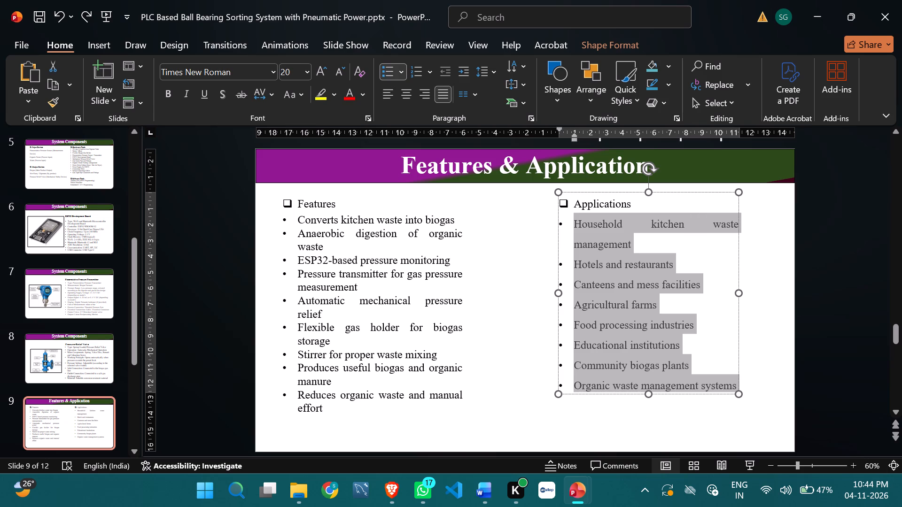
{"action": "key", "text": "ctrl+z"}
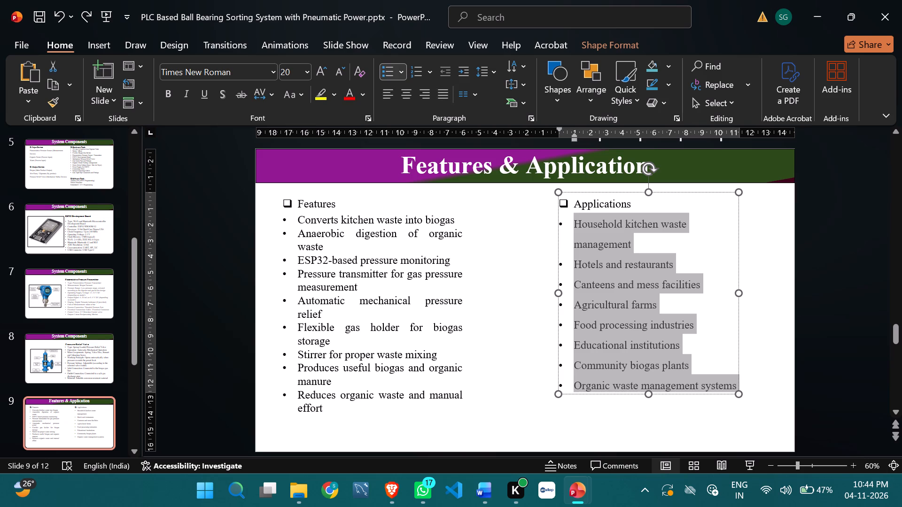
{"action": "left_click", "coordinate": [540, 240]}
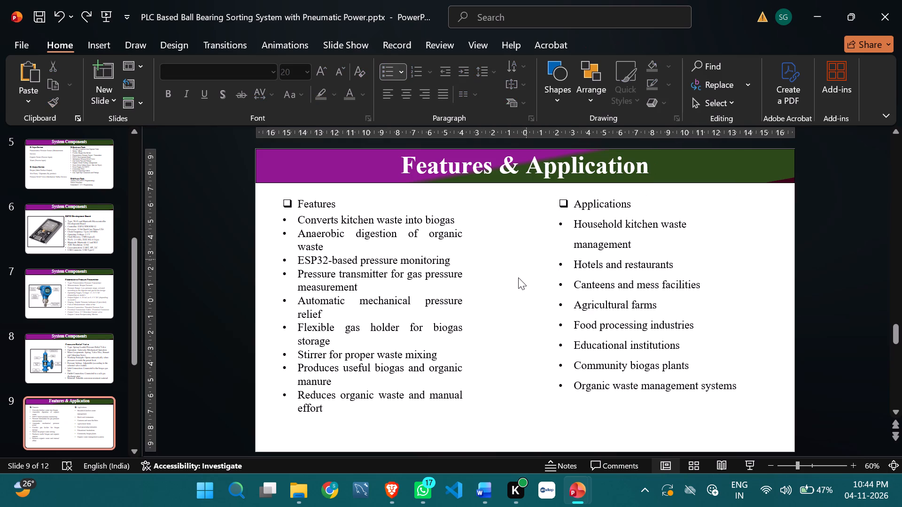
Examine the Conclusion on slide 10 and the Conclusion slide of the SPG selected Project122 presentation.
{"action": "scroll", "coordinate": [83, 369], "scroll_direction": "down", "scroll_amount": 4}
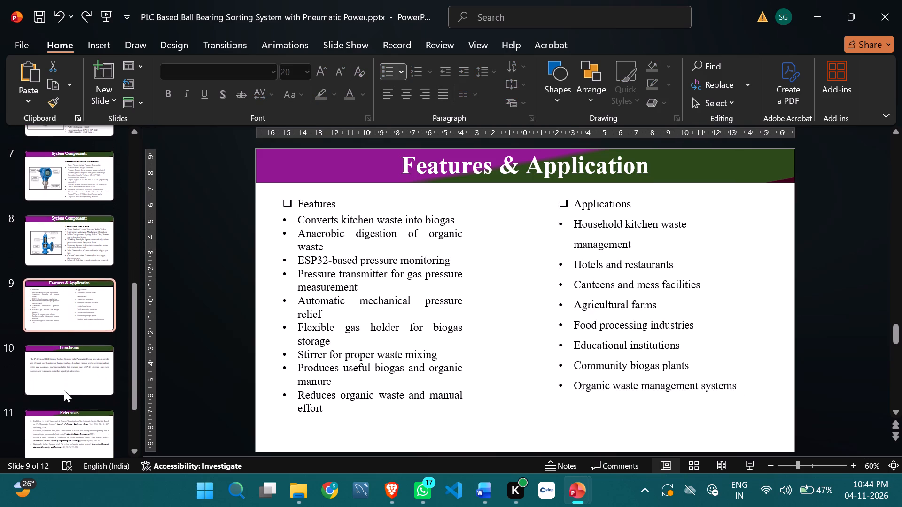
{"action": "left_click", "coordinate": [64, 381]}
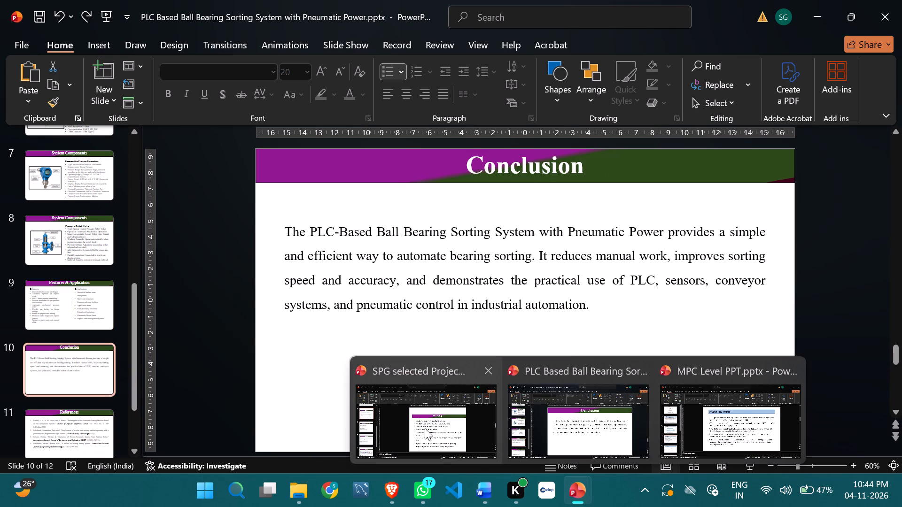
{"action": "left_click", "coordinate": [426, 428]}
{"action": "scroll", "coordinate": [32, 410], "scroll_direction": "down", "scroll_amount": 4}
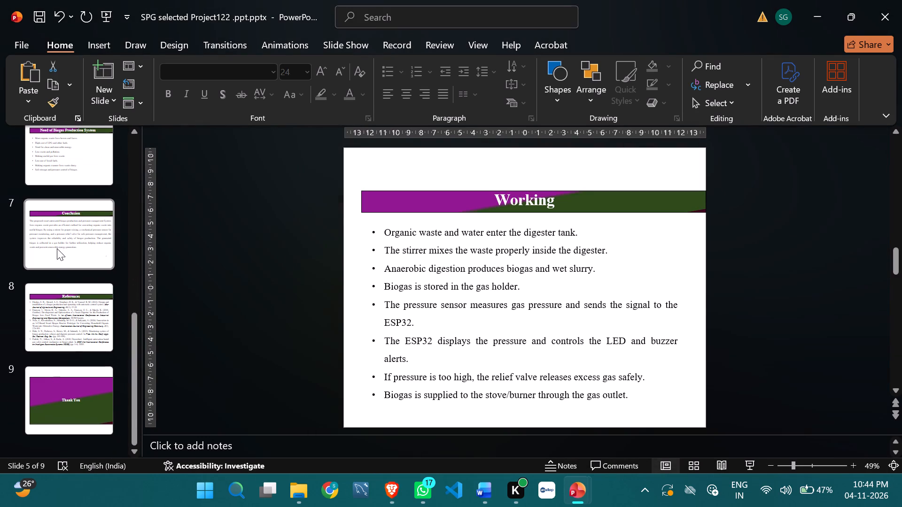
{"action": "left_click", "coordinate": [55, 239]}
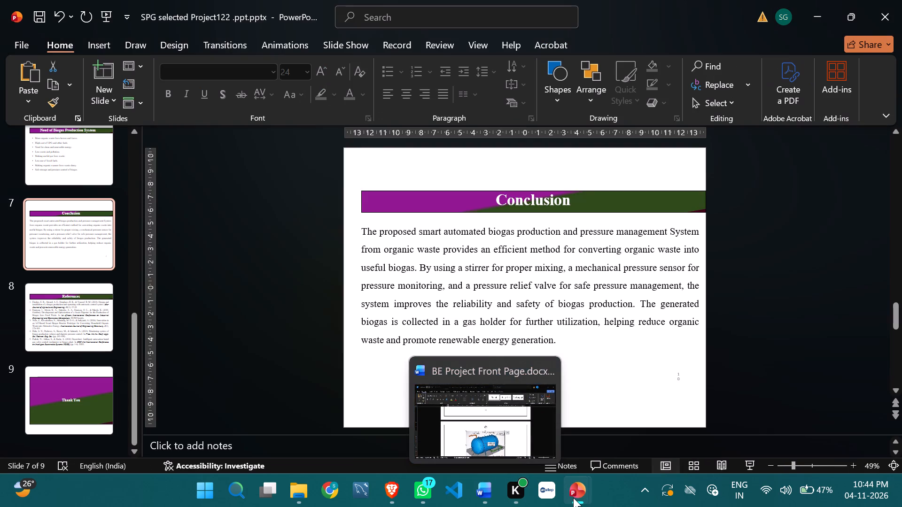
{"action": "left_click", "coordinate": [592, 433]}
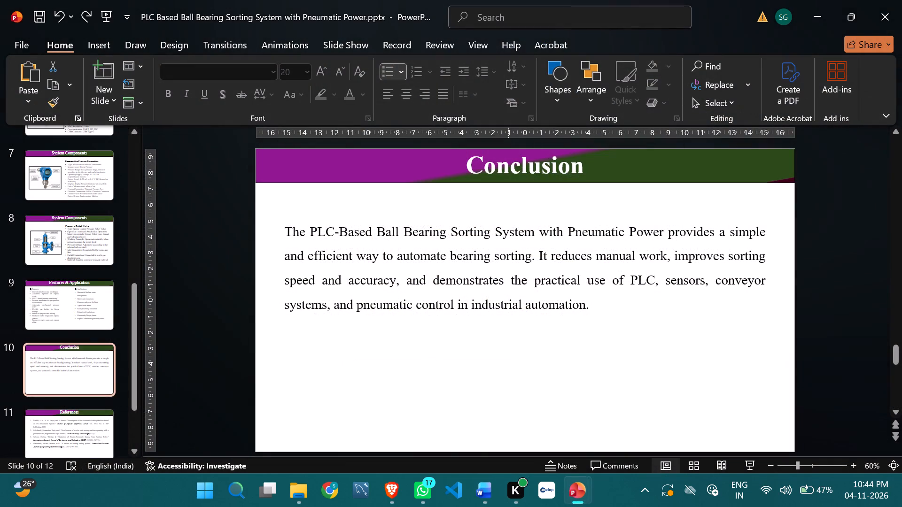
{"action": "left_click_drag", "start_coordinate": [285, 233], "coordinate": [618, 310]}
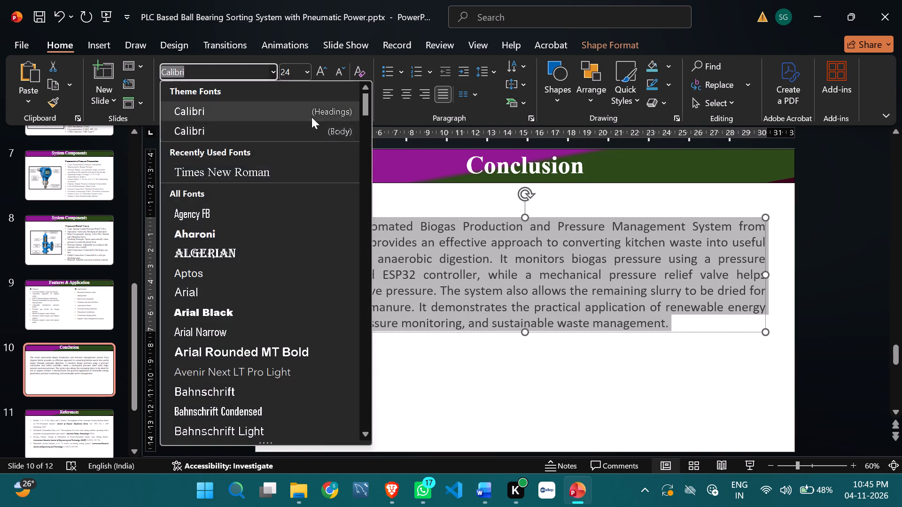
{"action": "left_click", "coordinate": [291, 173]}
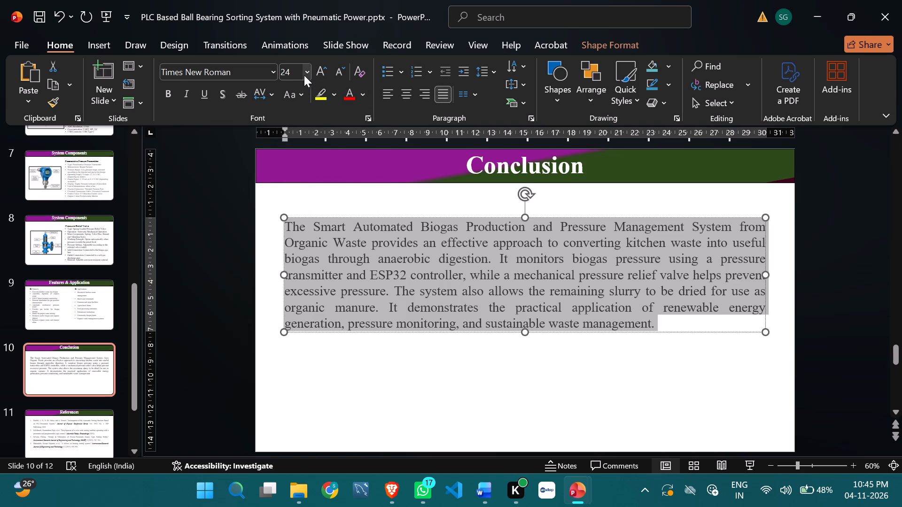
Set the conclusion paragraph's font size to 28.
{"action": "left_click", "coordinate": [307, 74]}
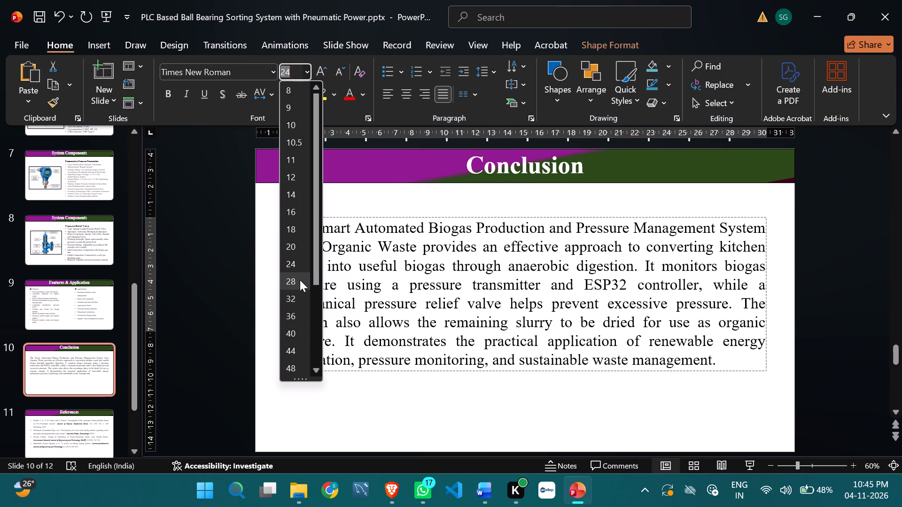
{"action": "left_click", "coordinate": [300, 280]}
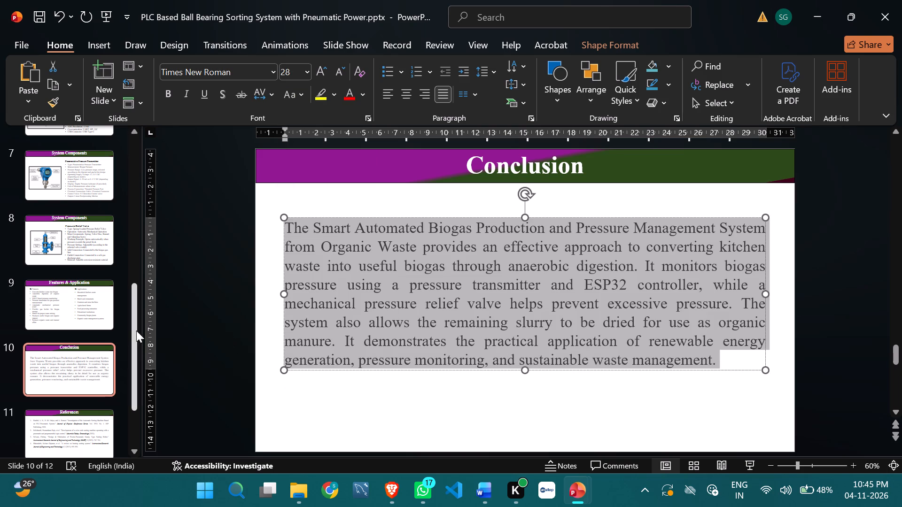
Delete the sentence about drying the remaining slurry for use as organic manure from the conclusion paragraph.
{"action": "scroll", "coordinate": [83, 282], "scroll_direction": "up", "scroll_amount": 1}
{"action": "scroll", "coordinate": [81, 227], "scroll_direction": "up", "scroll_amount": 4}
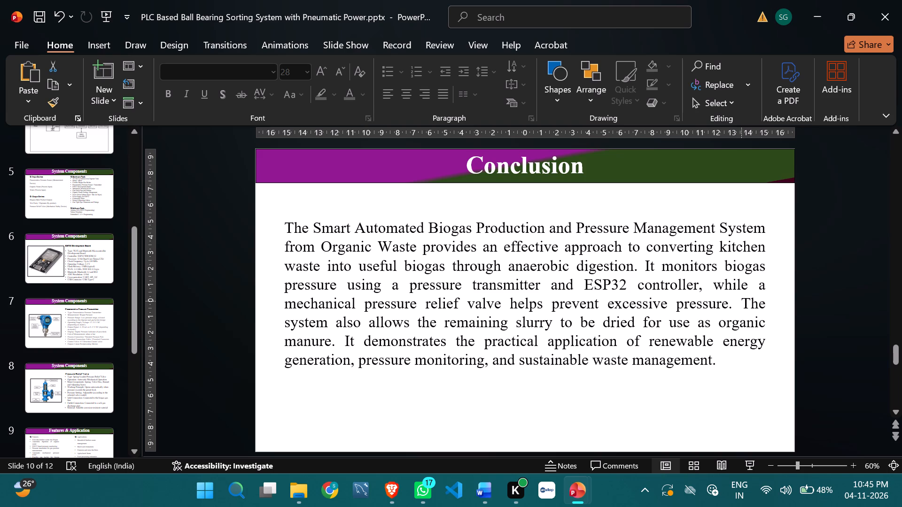
{"action": "left_click_drag", "start_coordinate": [741, 302], "coordinate": [351, 338]}
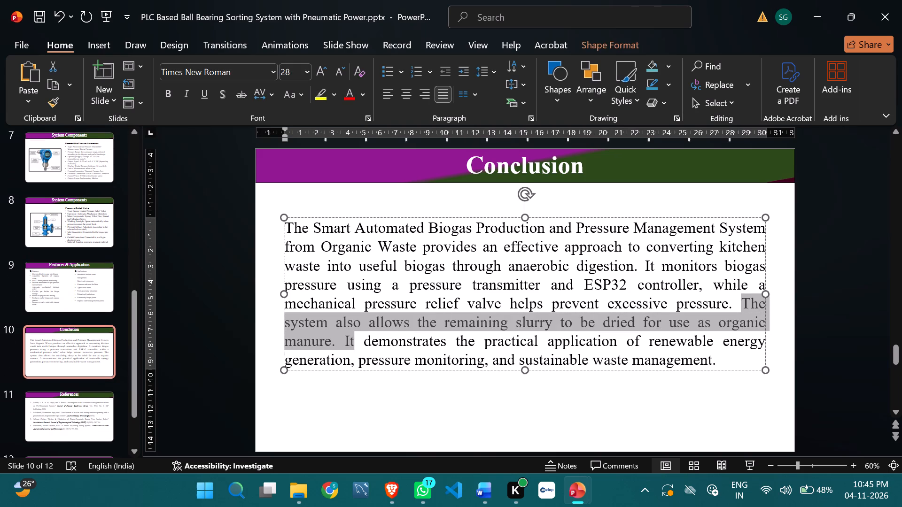
{"action": "left_click_drag", "start_coordinate": [351, 338], "coordinate": [336, 338]}
{"action": "key", "text": "BackSpace"}
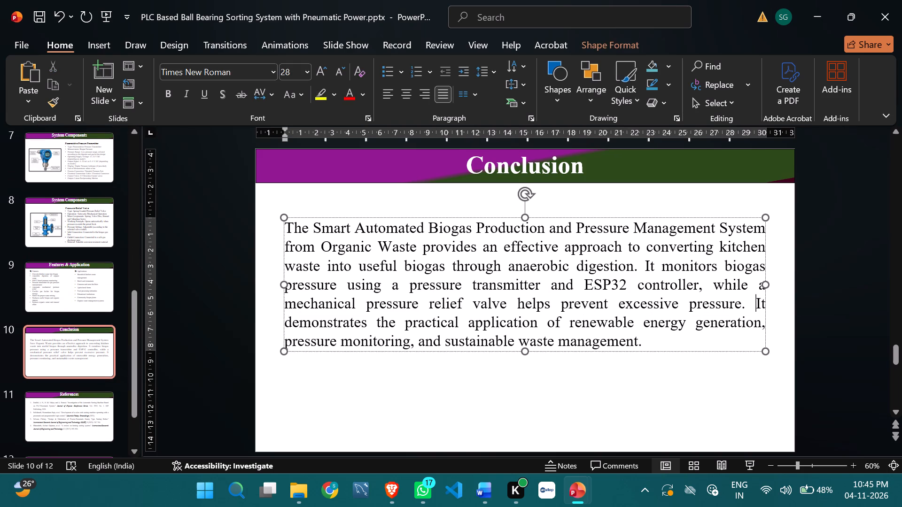
Review the earlier slides from the System Components slides back to the title slide.
{"action": "left_click", "coordinate": [60, 166]}
{"action": "scroll", "coordinate": [58, 165], "scroll_direction": "up", "scroll_amount": 4}
{"action": "left_click", "coordinate": [69, 164]}
{"action": "scroll", "coordinate": [69, 164], "scroll_direction": "up", "scroll_amount": 4}
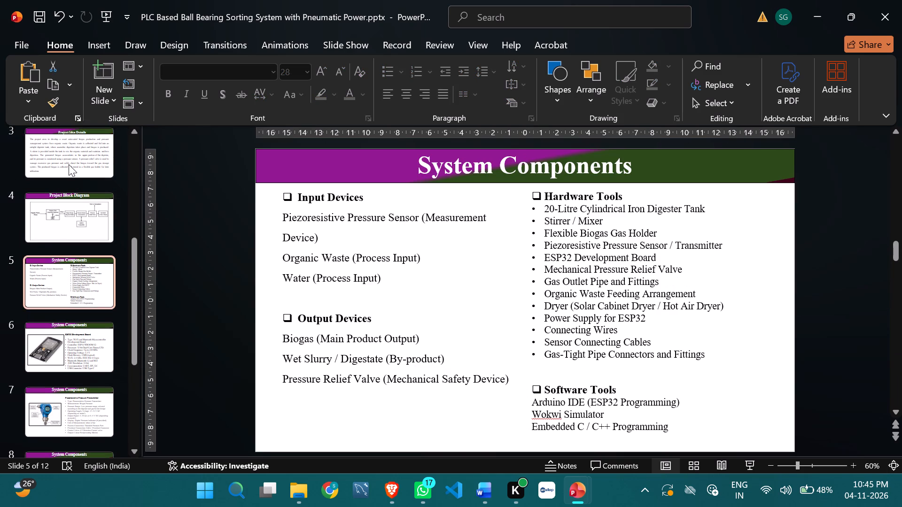
{"action": "left_click", "coordinate": [69, 164]}
{"action": "scroll", "coordinate": [69, 164], "scroll_direction": "up", "scroll_amount": 2}
{"action": "left_click", "coordinate": [69, 164]}
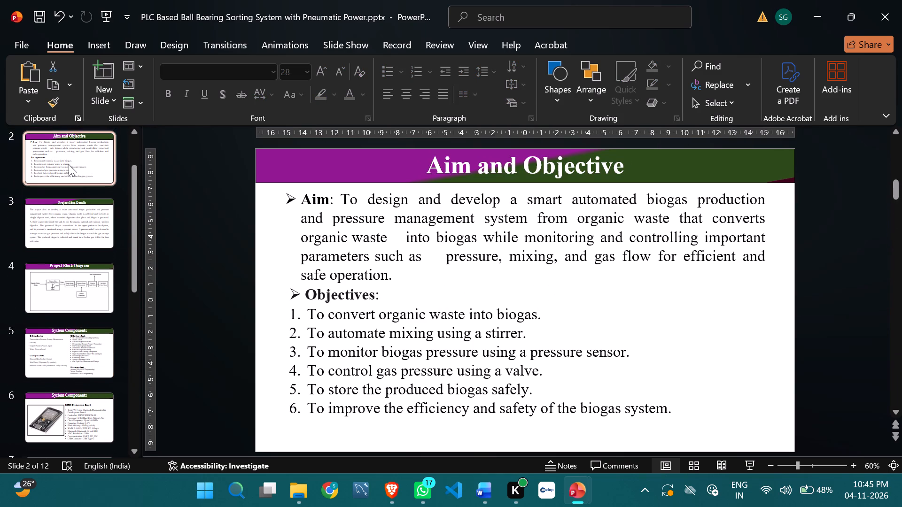
{"action": "scroll", "coordinate": [69, 164], "scroll_direction": "up", "scroll_amount": 3}
{"action": "left_click", "coordinate": [69, 164]}
{"action": "scroll", "coordinate": [69, 164], "scroll_direction": "down", "scroll_amount": 8}
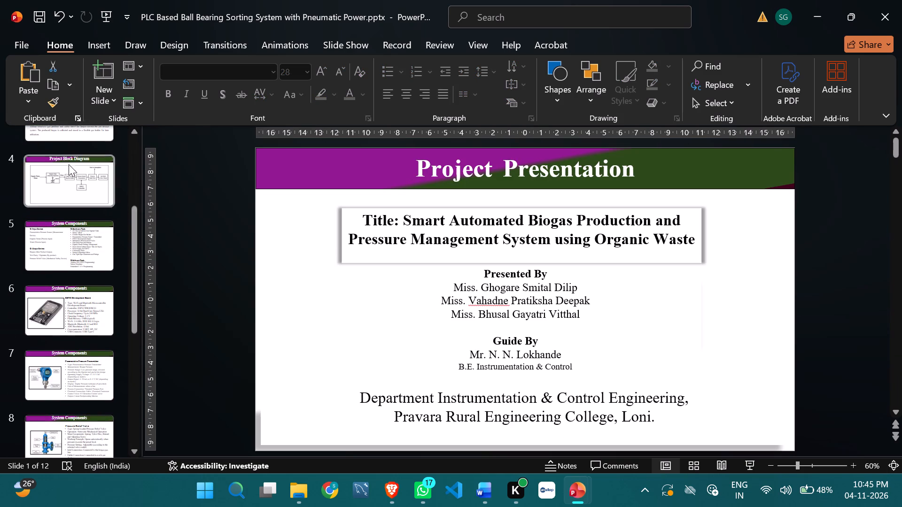
{"action": "scroll", "coordinate": [69, 164], "scroll_direction": "down", "scroll_amount": 9}
Set the whole conclusion paragraph on slide 10 to font size 24.
{"action": "left_click", "coordinate": [70, 279]}
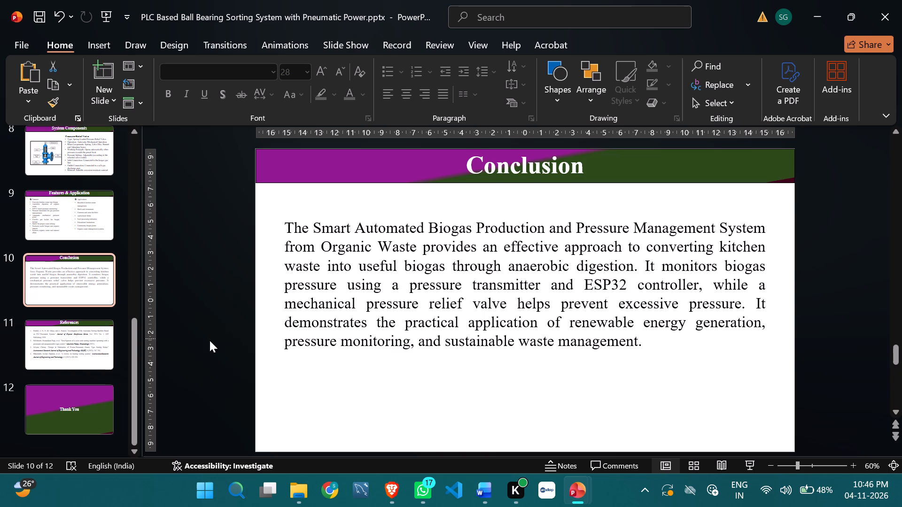
{"action": "left_click_drag", "start_coordinate": [288, 229], "coordinate": [743, 340]}
{"action": "left_click", "coordinate": [302, 71]}
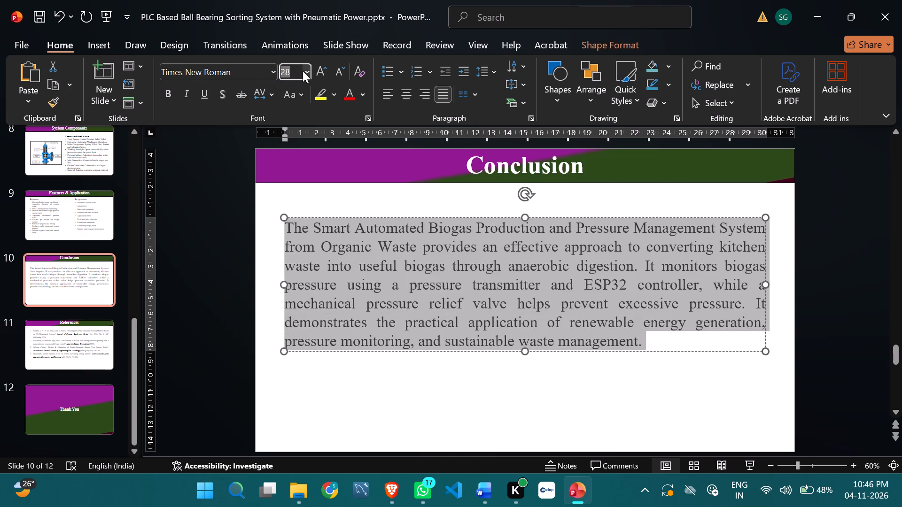
{"action": "left_click", "coordinate": [304, 71]}
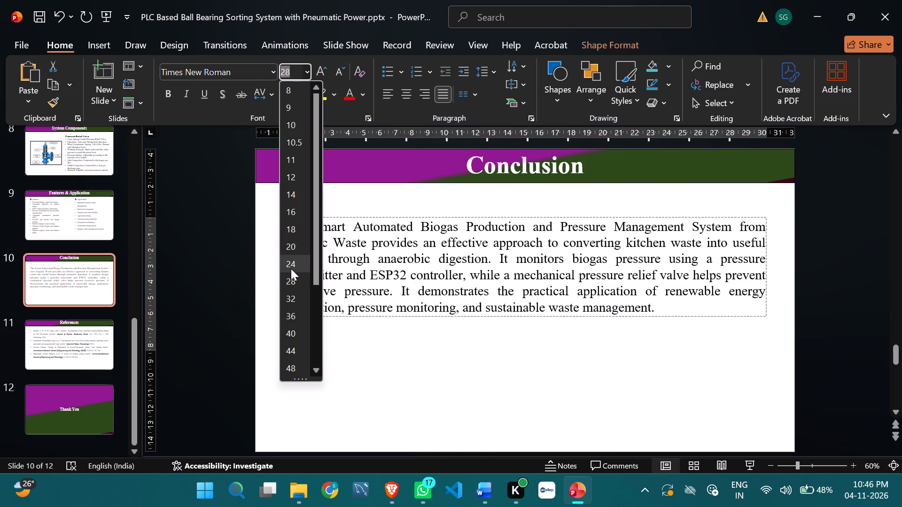
{"action": "left_click", "coordinate": [291, 269]}
{"action": "left_click", "coordinate": [271, 345]}
Replace the reference list on slide 11 with the biogas references copied from slide 8 of the SPG selected Project122 presentation.
{"action": "left_click", "coordinate": [73, 342]}
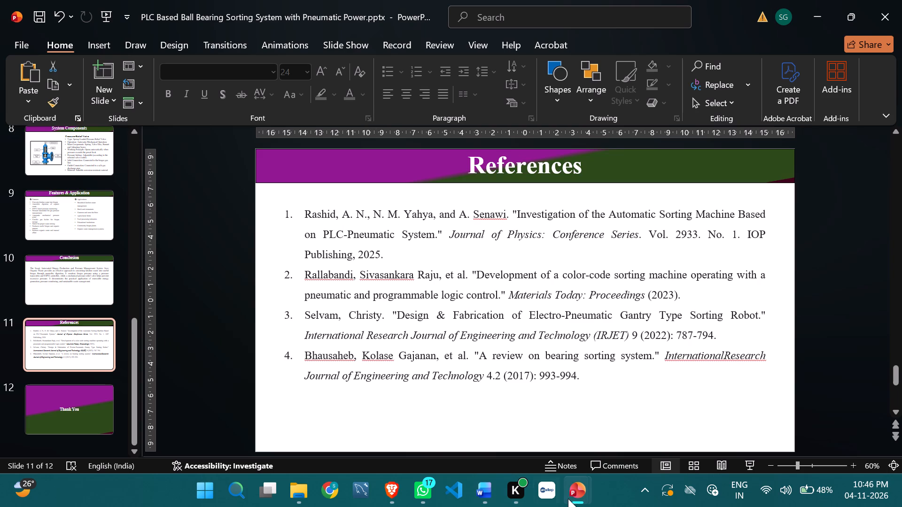
{"action": "left_click", "coordinate": [450, 444]}
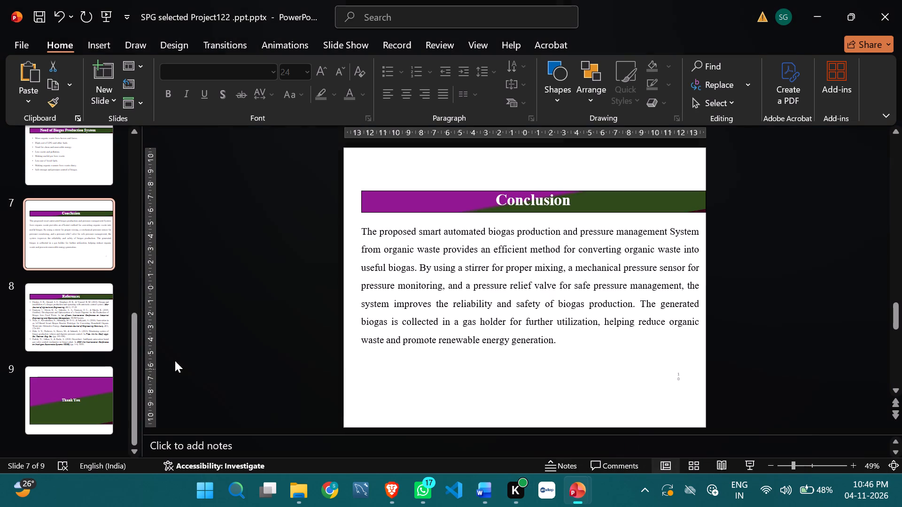
{"action": "left_click", "coordinate": [67, 320]}
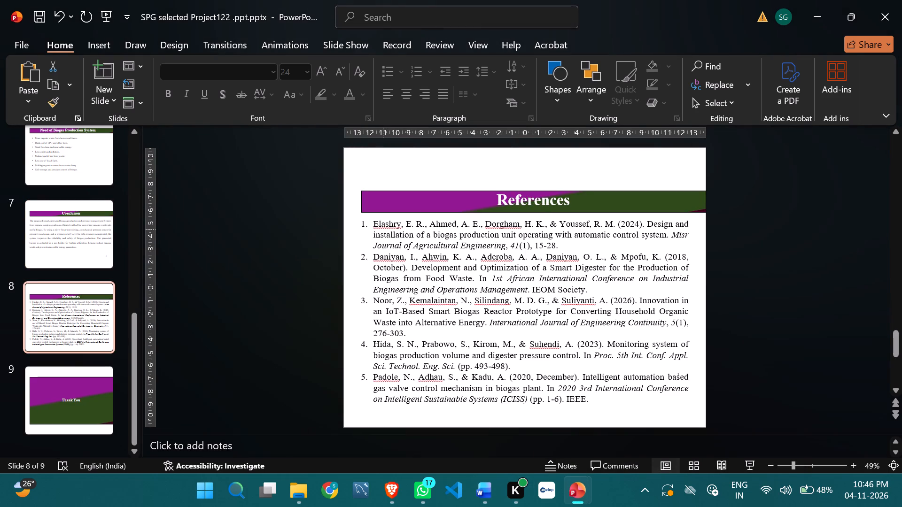
{"action": "left_click_drag", "start_coordinate": [370, 224], "coordinate": [414, 227]}
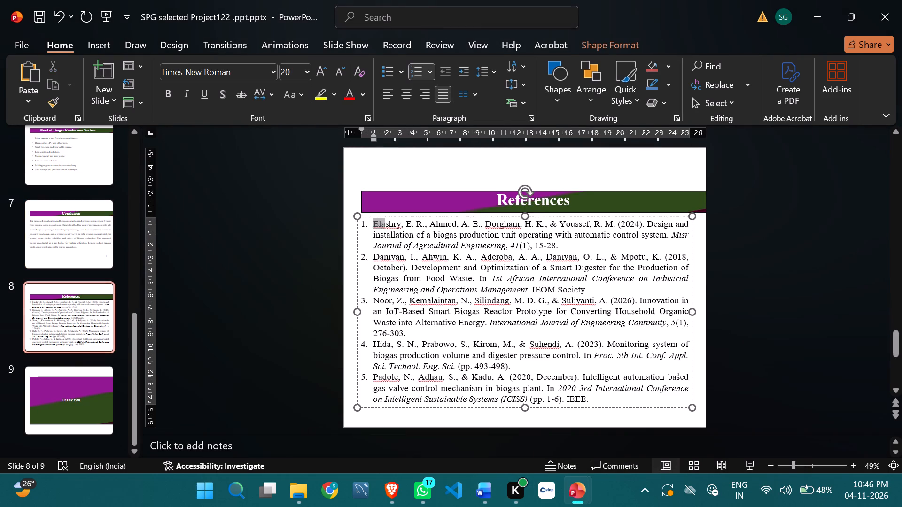
{"action": "left_click_drag", "start_coordinate": [414, 227], "coordinate": [610, 403]}
{"action": "key", "text": "ctrl+c"}
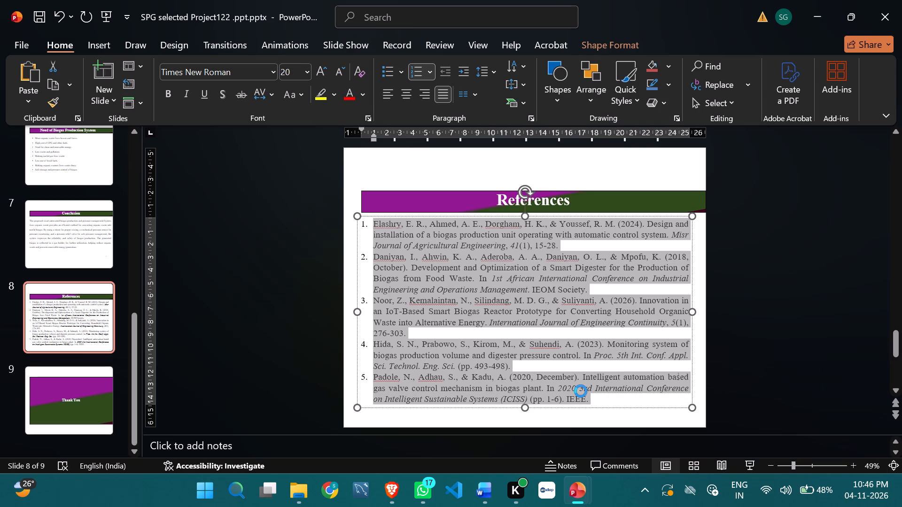
{"action": "left_click", "coordinate": [583, 437]}
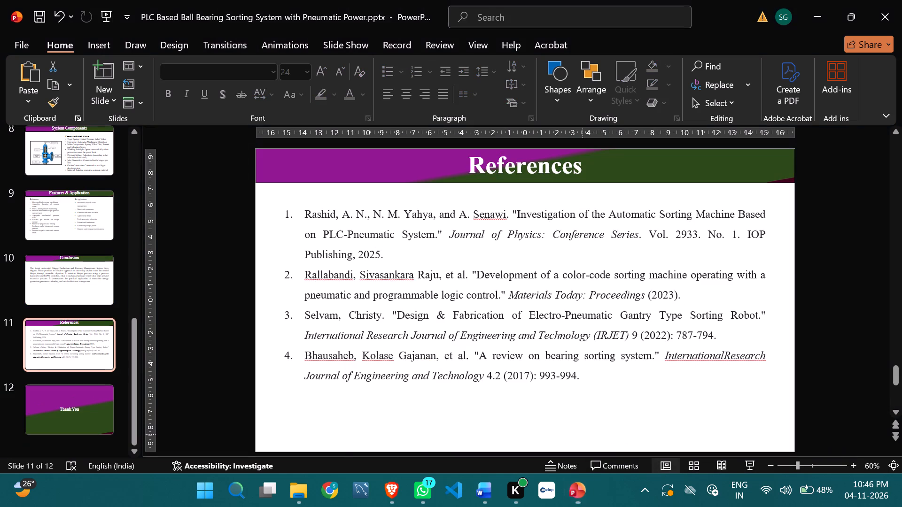
{"action": "left_click_drag", "start_coordinate": [299, 213], "coordinate": [619, 371]}
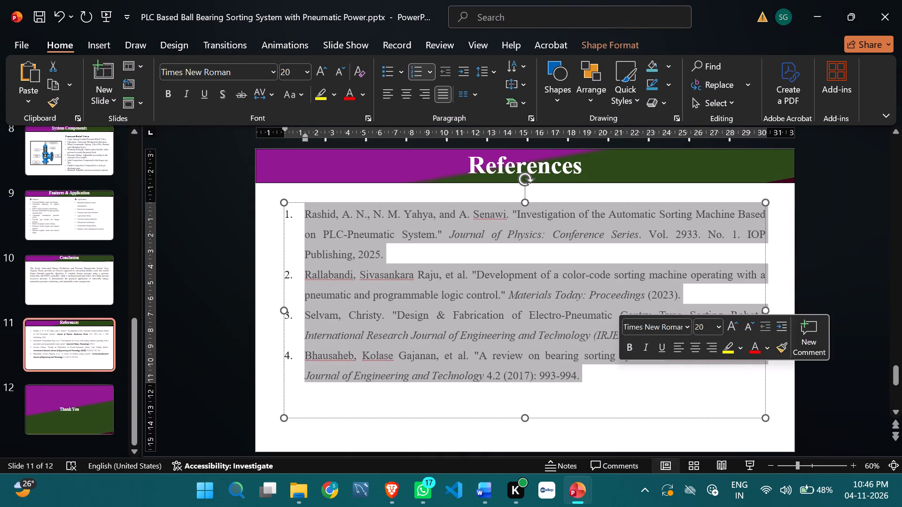
{"action": "key", "text": "ctrl+v"}
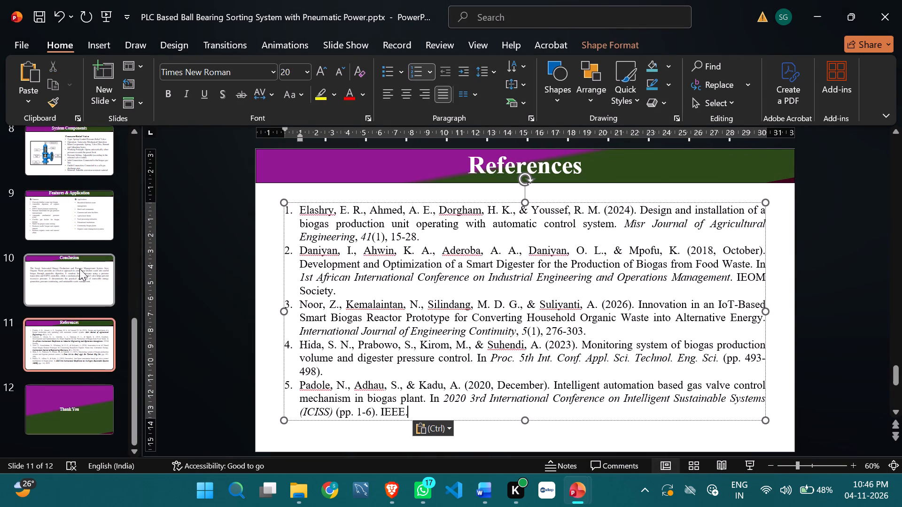
Review the slides in reverse order from the Conclusion slide back to the title slide.
{"action": "left_click", "coordinate": [70, 259]}
{"action": "left_click", "coordinate": [64, 222]}
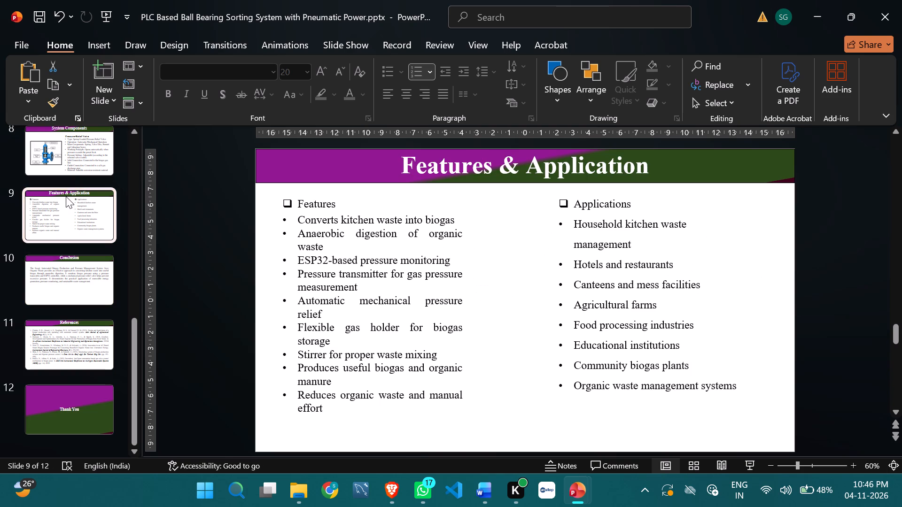
{"action": "left_click", "coordinate": [66, 196]}
{"action": "left_click", "coordinate": [74, 162]}
{"action": "scroll", "coordinate": [74, 162], "scroll_direction": "up", "scroll_amount": 2}
{"action": "left_click", "coordinate": [74, 162]}
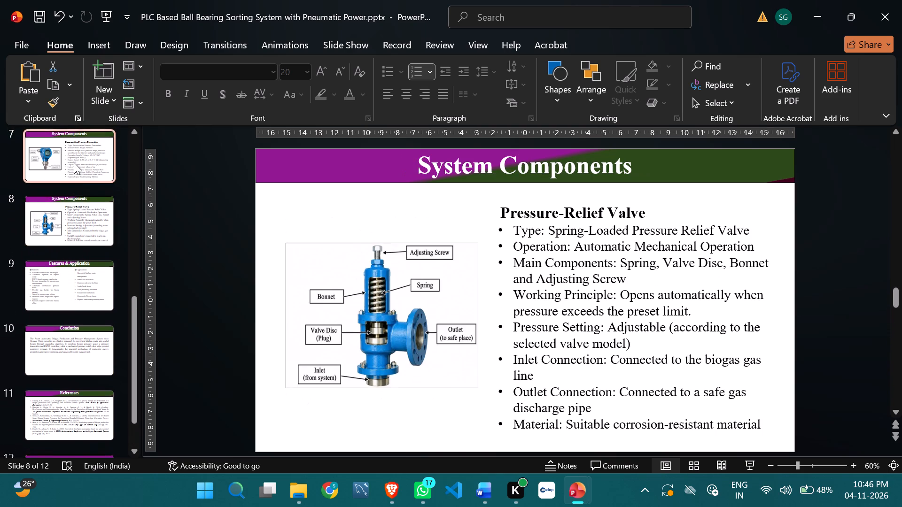
{"action": "scroll", "coordinate": [74, 162], "scroll_direction": "up", "scroll_amount": 2}
{"action": "left_click", "coordinate": [74, 162]}
{"action": "scroll", "coordinate": [73, 163], "scroll_direction": "up", "scroll_amount": 2}
{"action": "left_click", "coordinate": [73, 163]}
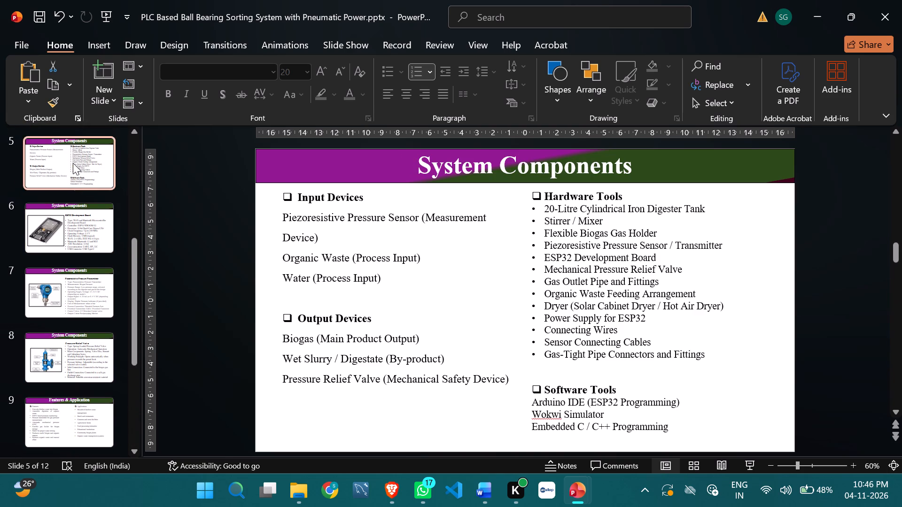
{"action": "scroll", "coordinate": [73, 163], "scroll_direction": "up", "scroll_amount": 2}
{"action": "left_click", "coordinate": [72, 163]}
{"action": "scroll", "coordinate": [72, 163], "scroll_direction": "up", "scroll_amount": 2}
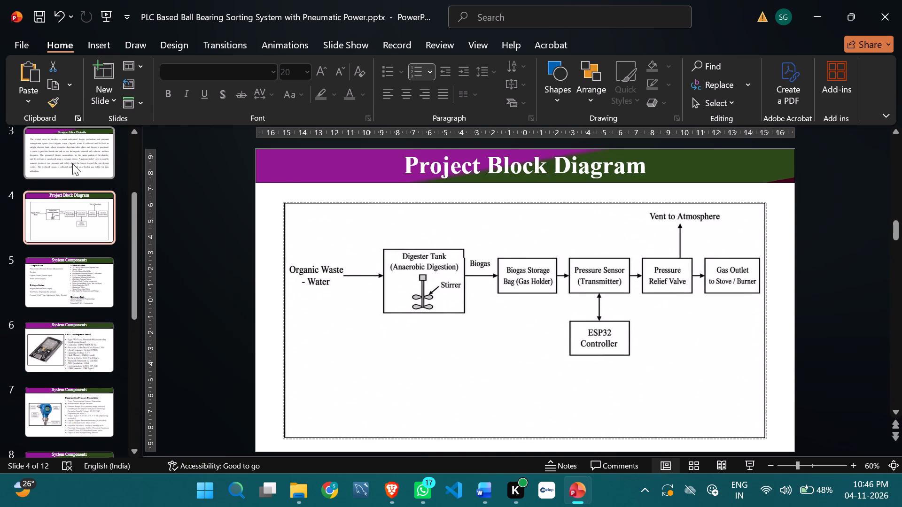
{"action": "left_click", "coordinate": [72, 163]}
{"action": "scroll", "coordinate": [72, 163], "scroll_direction": "up", "scroll_amount": 2}
{"action": "left_click", "coordinate": [72, 163]}
{"action": "scroll", "coordinate": [72, 163], "scroll_direction": "up", "scroll_amount": 1}
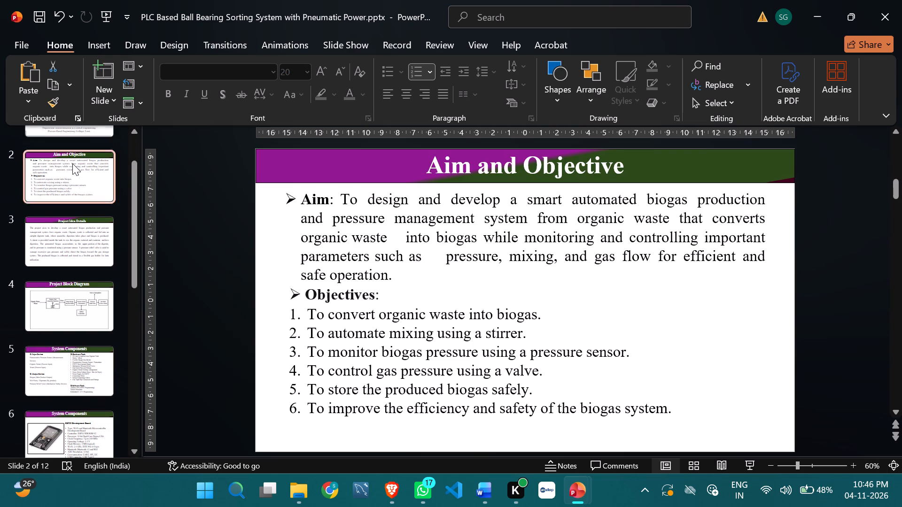
{"action": "scroll", "coordinate": [72, 163], "scroll_direction": "up", "scroll_amount": 1}
{"action": "left_click", "coordinate": [72, 163]}
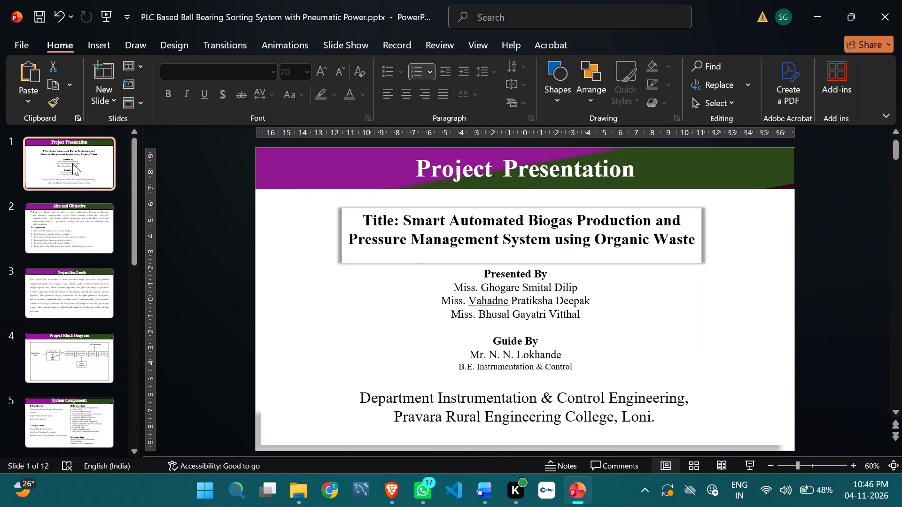
{"action": "scroll", "coordinate": [72, 163], "scroll_direction": "up", "scroll_amount": 1}
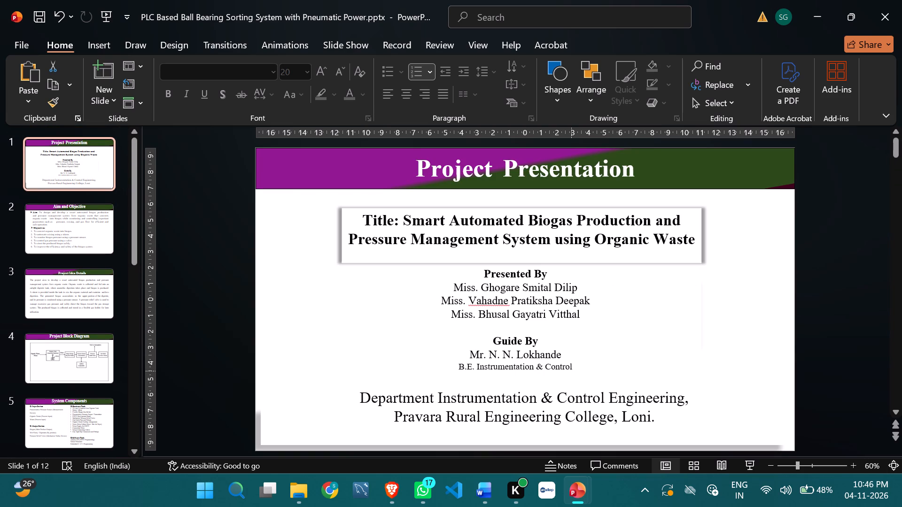
Save the changes to the current presentation file.
{"action": "key", "text": "ctrl+s"}
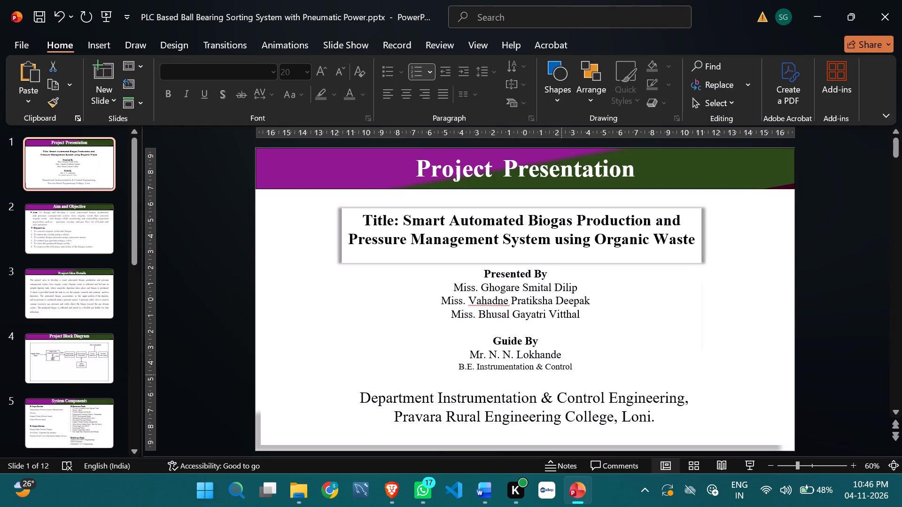
Start saving a copy of the presentation under the file name Project Stage-1 PPT.
{"action": "left_click", "coordinate": [19, 42]}
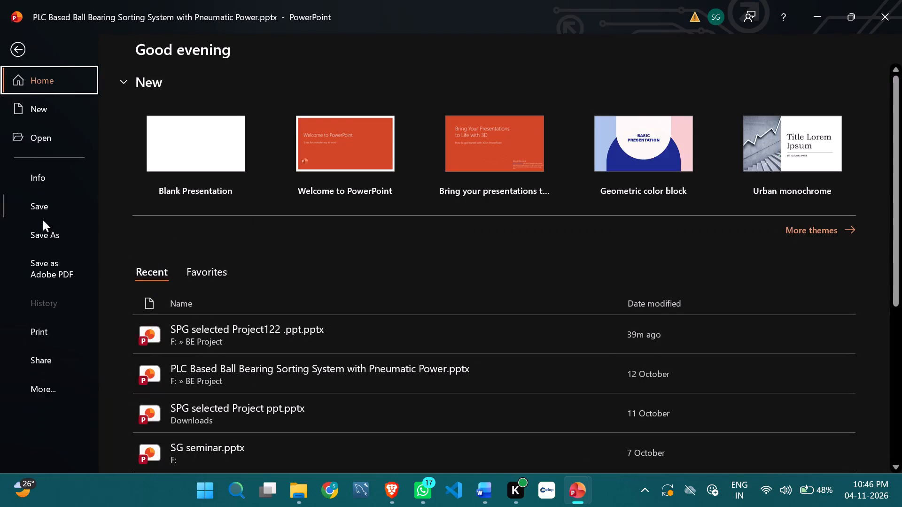
{"action": "left_click", "coordinate": [39, 233]}
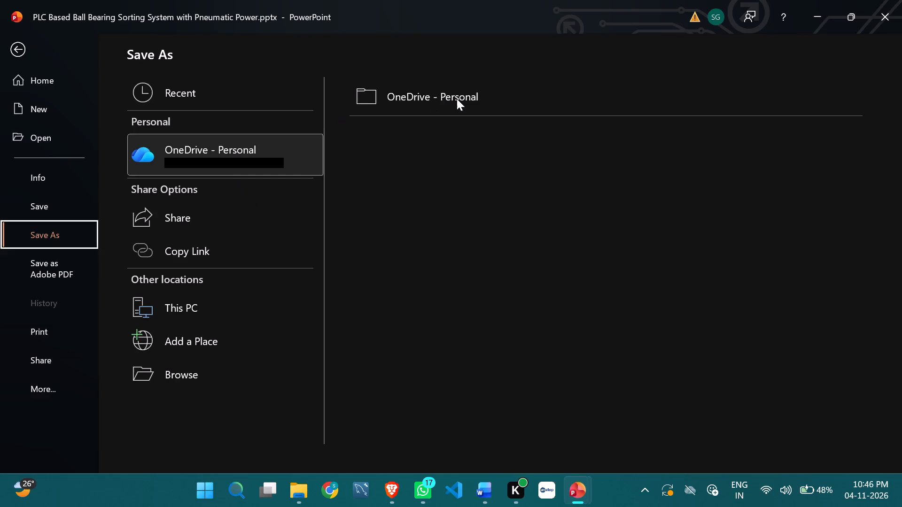
{"action": "left_click", "coordinate": [458, 100]}
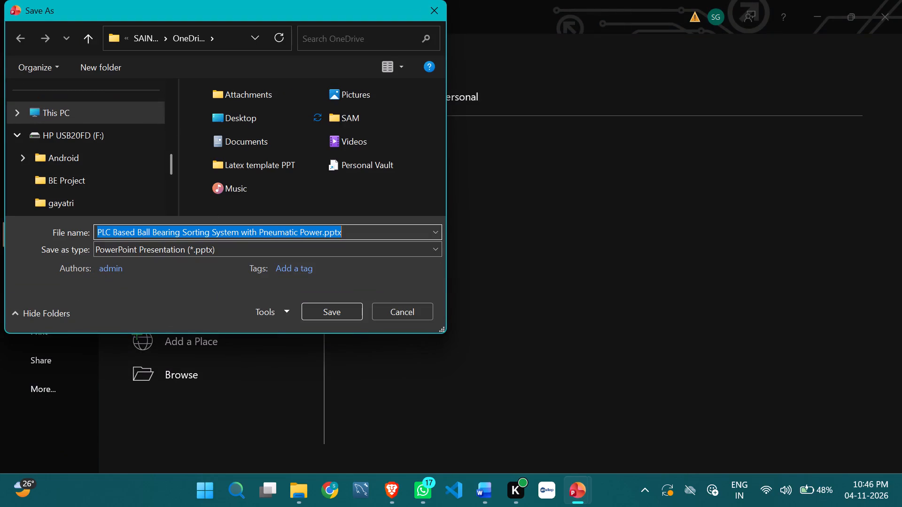
{"action": "key", "text": "shift+s"}
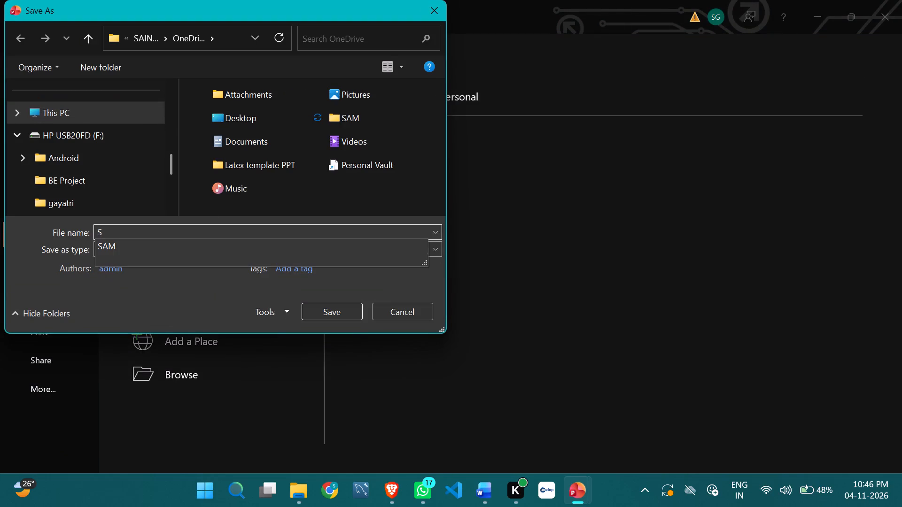
{"action": "key", "text": "BackSpace"}
{"action": "type", "text": "Project"}
{"action": "key", "text": "space"}
{"action": "type", "text": "Stage-`"}
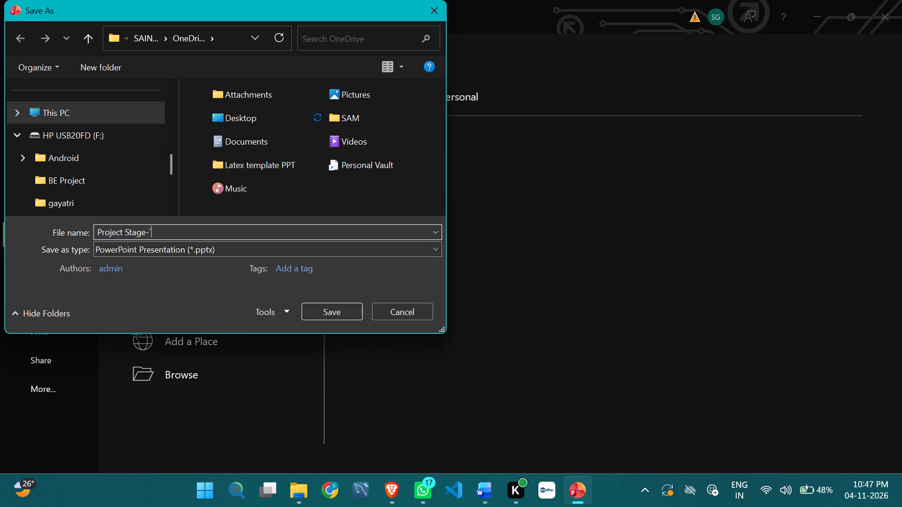
{"action": "key", "text": "BackSpace"}
{"action": "type", "text": "1 PPT"}
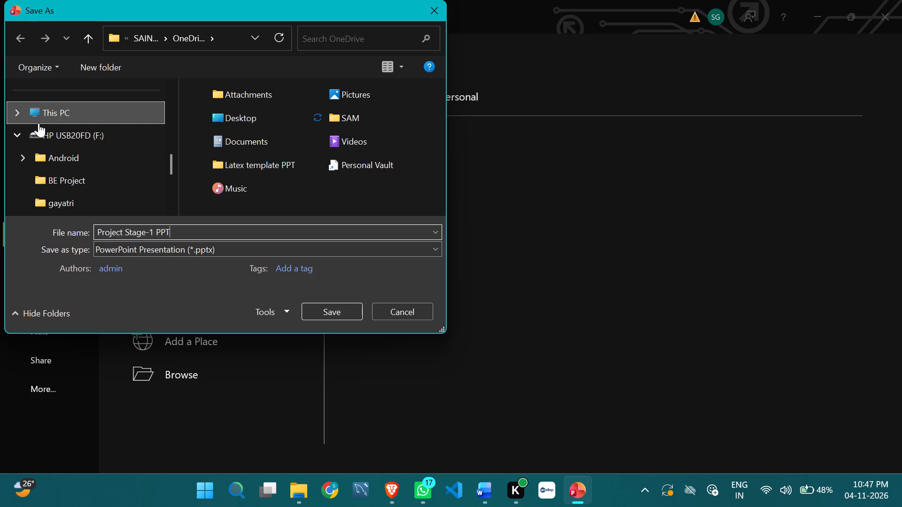
Choose the Final Year Projcet folder on the Desktop as the location and save the copy there.
{"action": "scroll", "coordinate": [39, 123], "scroll_direction": "up", "scroll_amount": 6}
{"action": "left_click", "coordinate": [60, 92]}
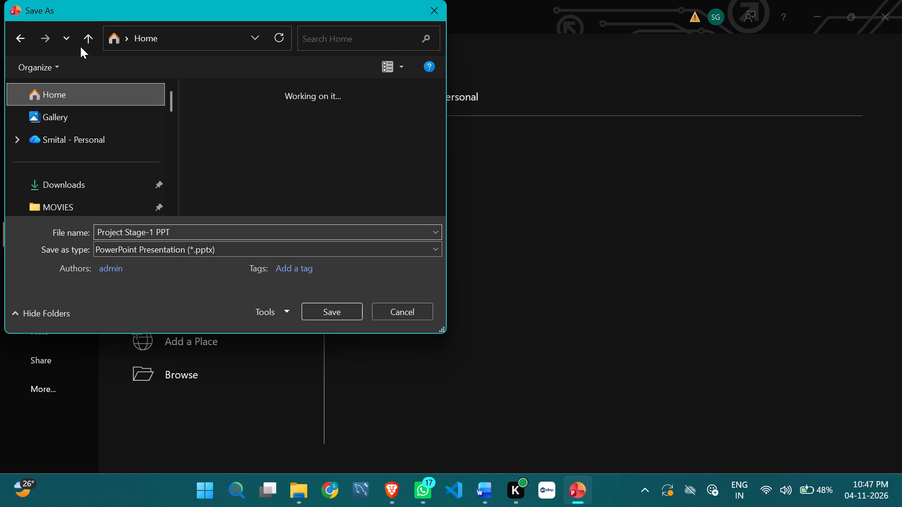
{"action": "left_click", "coordinate": [85, 43]}
{"action": "scroll", "coordinate": [222, 134], "scroll_direction": "down", "scroll_amount": 7}
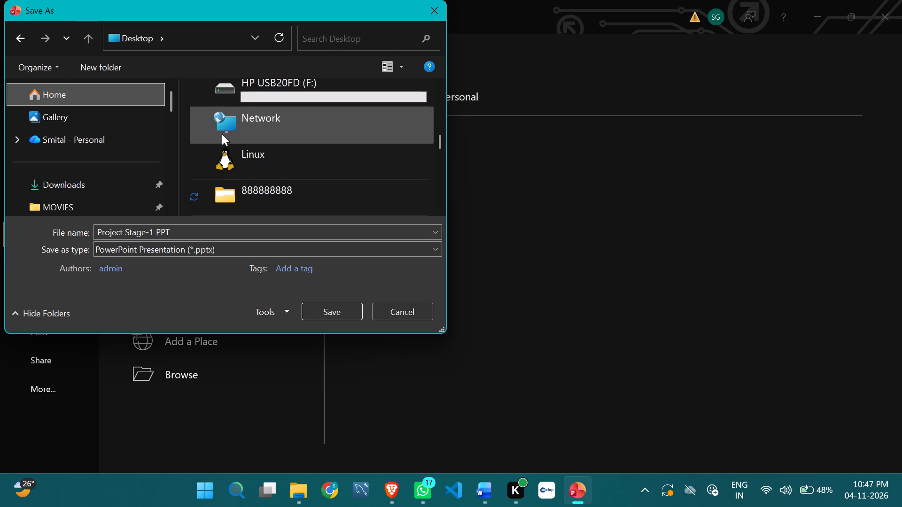
{"action": "scroll", "coordinate": [222, 134], "scroll_direction": "up", "scroll_amount": 3}
{"action": "scroll", "coordinate": [222, 134], "scroll_direction": "down", "scroll_amount": 5}
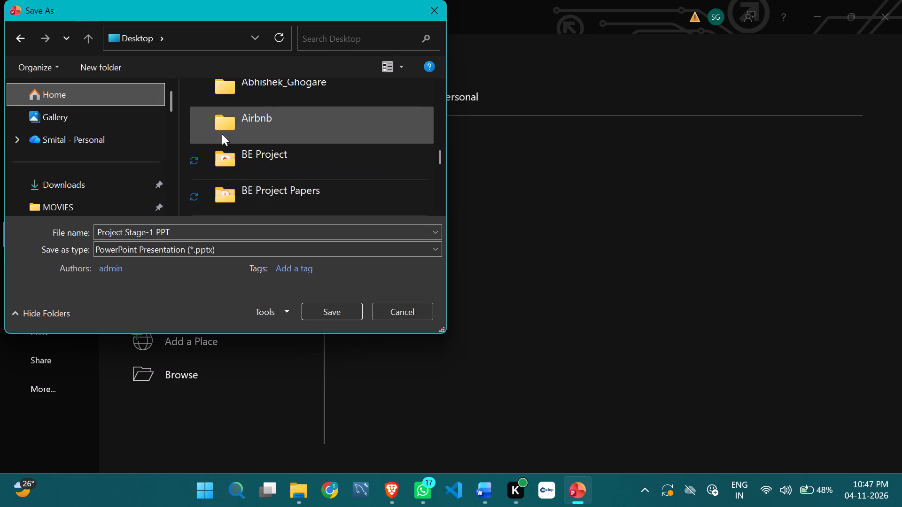
{"action": "scroll", "coordinate": [249, 127], "scroll_direction": "down", "scroll_amount": 3}
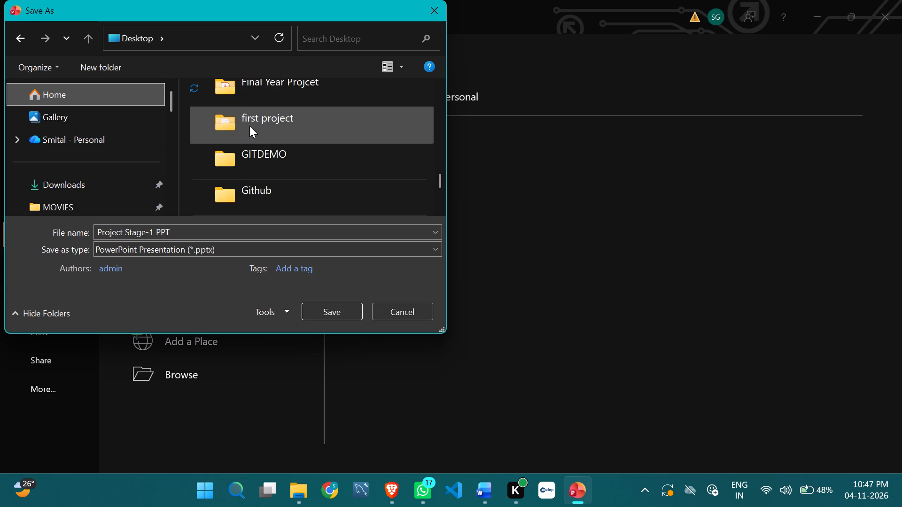
{"action": "scroll", "coordinate": [249, 126], "scroll_direction": "up", "scroll_amount": 1}
{"action": "left_click", "coordinate": [252, 130]}
{"action": "left_click", "coordinate": [252, 130]}
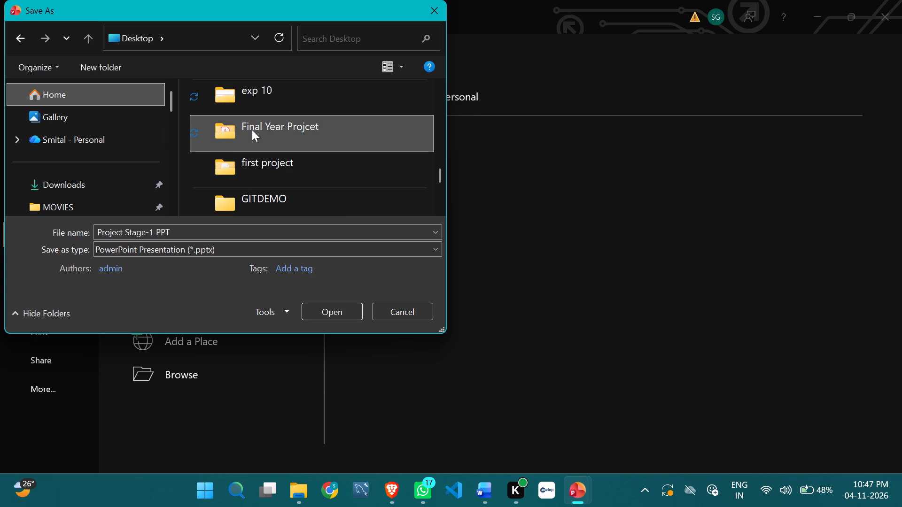
{"action": "left_click", "coordinate": [252, 130]}
{"action": "left_click", "coordinate": [366, 144]}
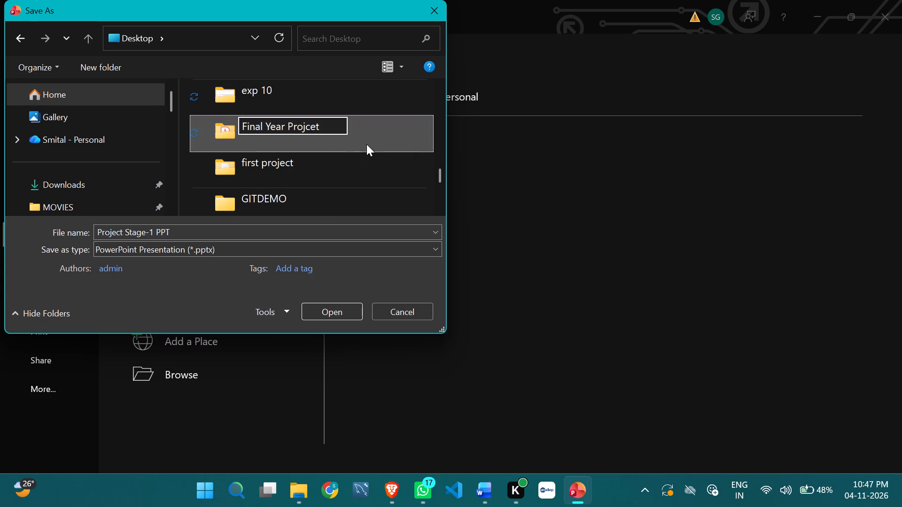
{"action": "double_click", "coordinate": [366, 129]}
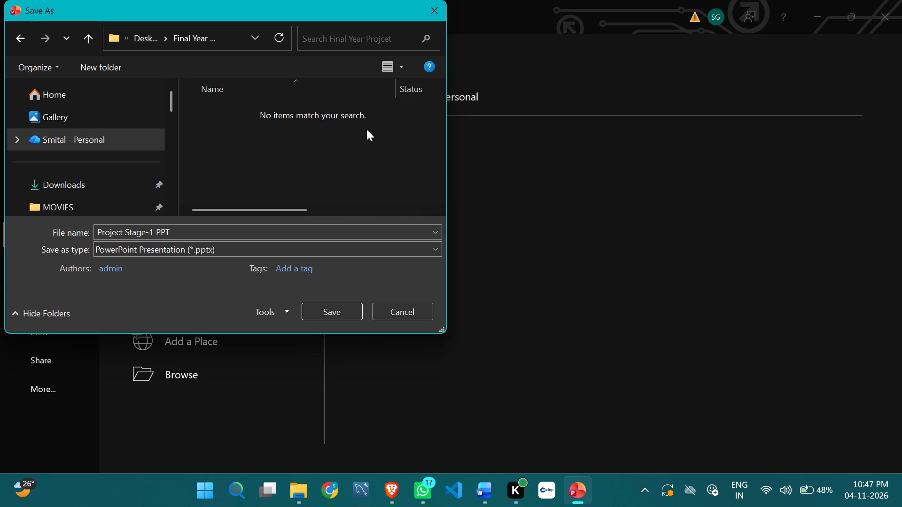
{"action": "left_click", "coordinate": [315, 310]}
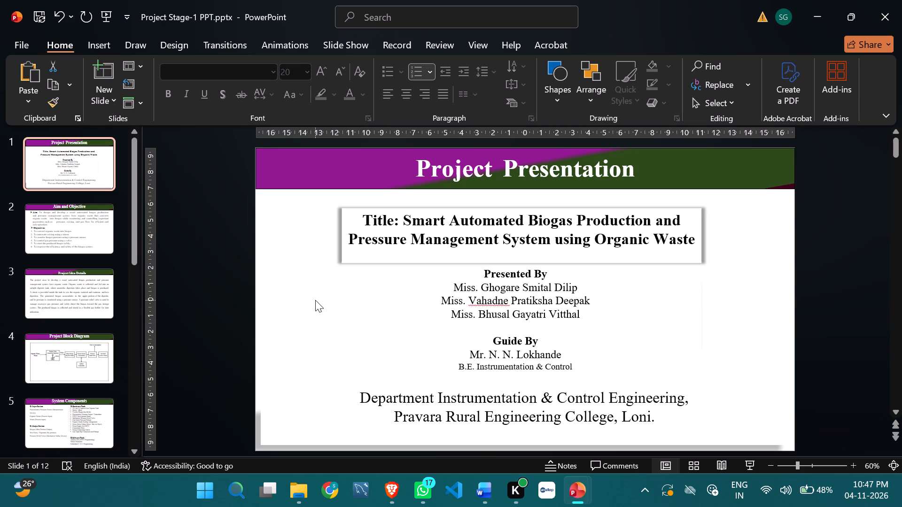
Check the slides from Aim and Objective through the System Components overview for missing content.
{"action": "left_click", "coordinate": [108, 226]}
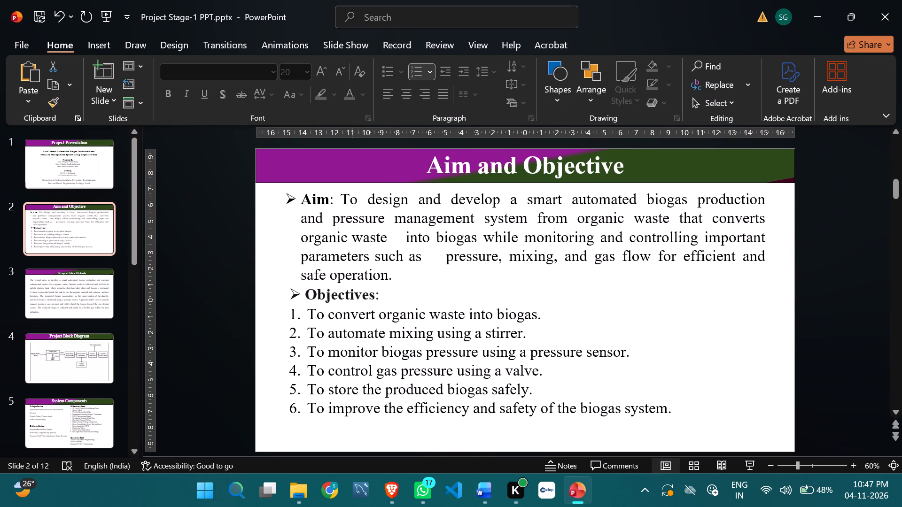
{"action": "left_click", "coordinate": [39, 284]}
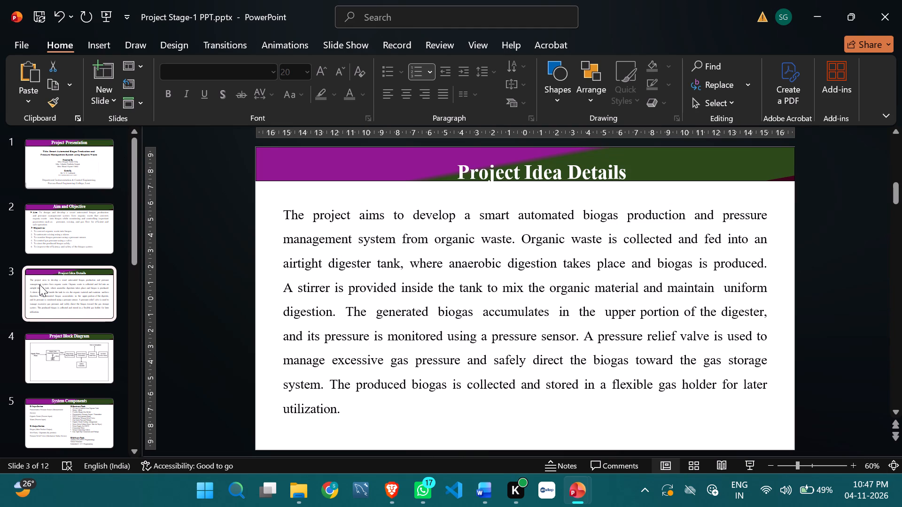
{"action": "left_click", "coordinate": [44, 341]}
{"action": "scroll", "coordinate": [44, 341], "scroll_direction": "down", "scroll_amount": 2}
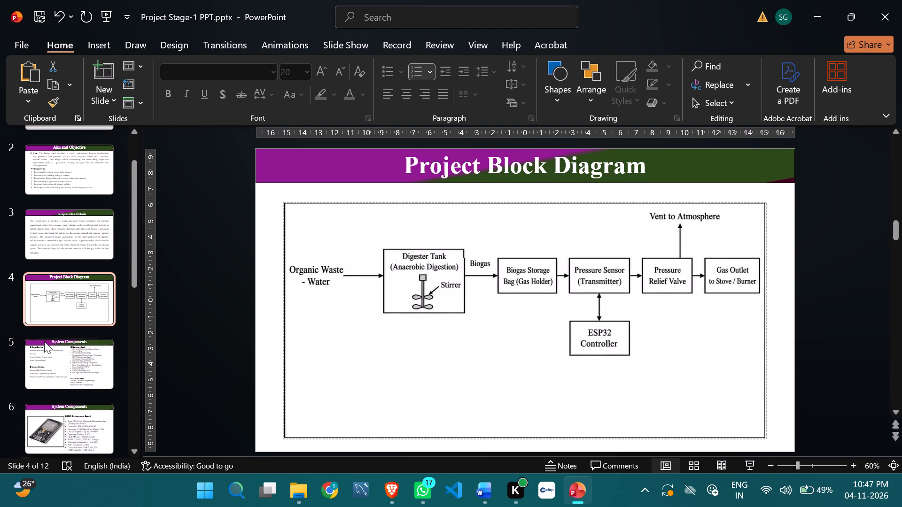
{"action": "left_click", "coordinate": [49, 345]}
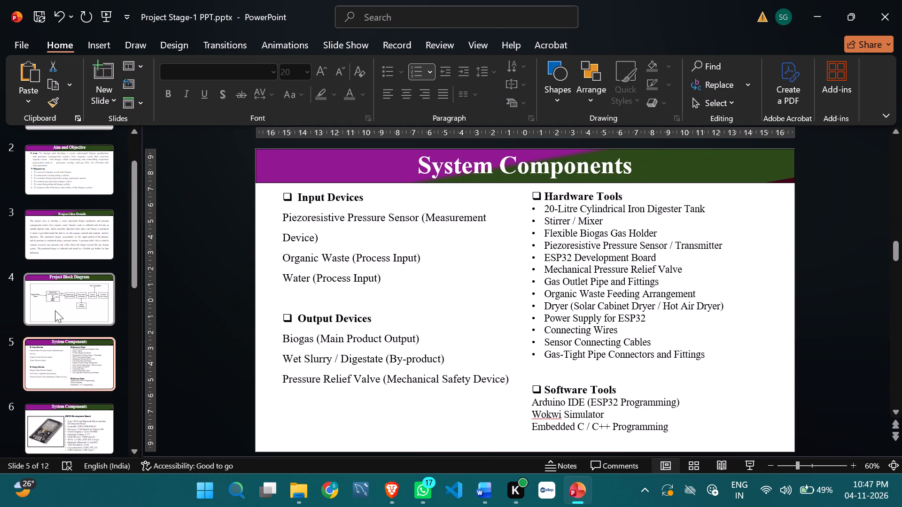
{"action": "left_click", "coordinate": [55, 310]}
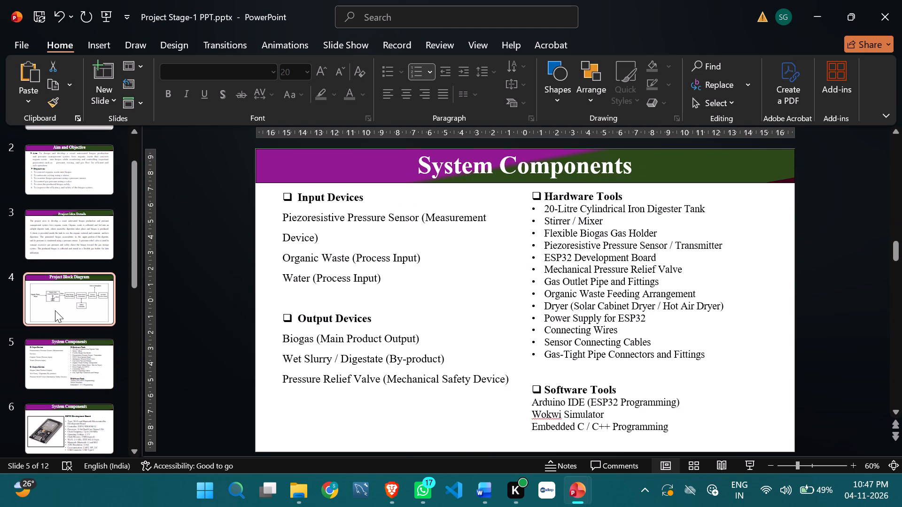
{"action": "scroll", "coordinate": [55, 310], "scroll_direction": "down", "scroll_amount": 1}
{"action": "left_click", "coordinate": [62, 324]}
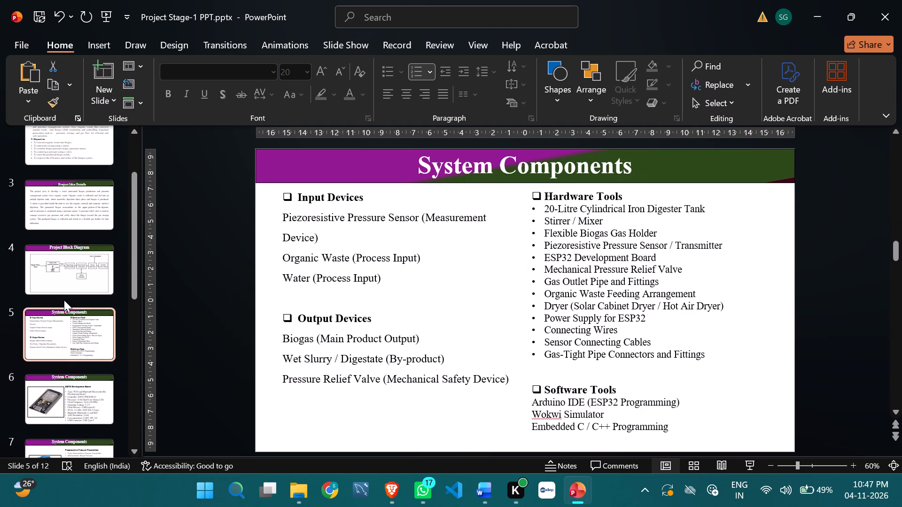
Insert a new blank title-and-text slide directly after the Project Block Diagram slide.
{"action": "left_click", "coordinate": [64, 300]}
{"action": "left_click", "coordinate": [70, 283]}
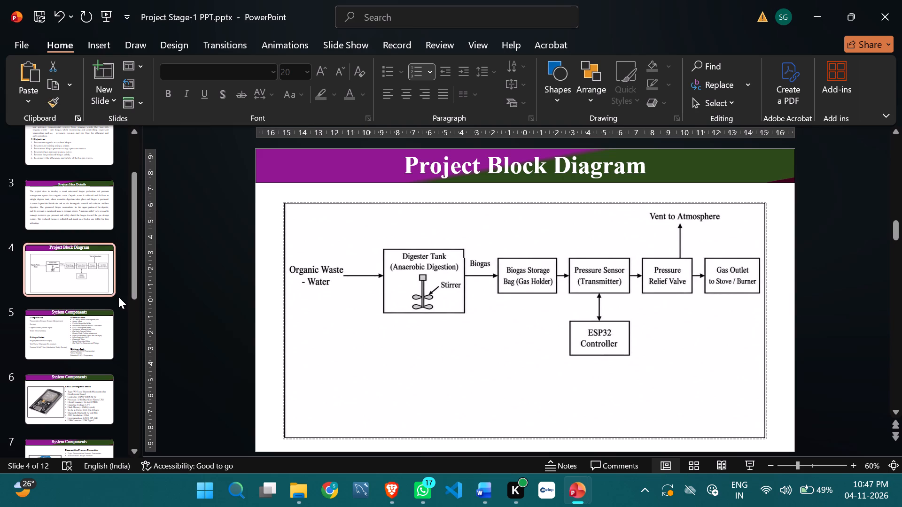
{"action": "left_click", "coordinate": [100, 74]}
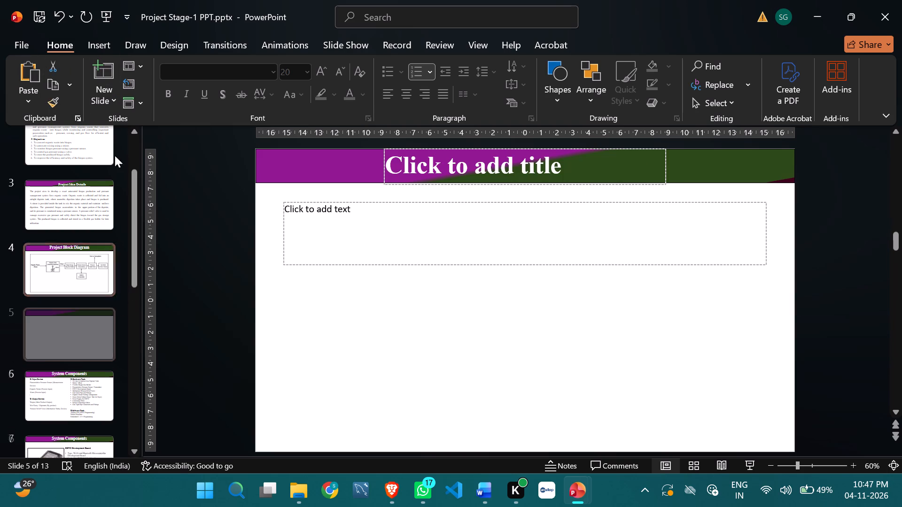
{"action": "left_click", "coordinate": [60, 326]}
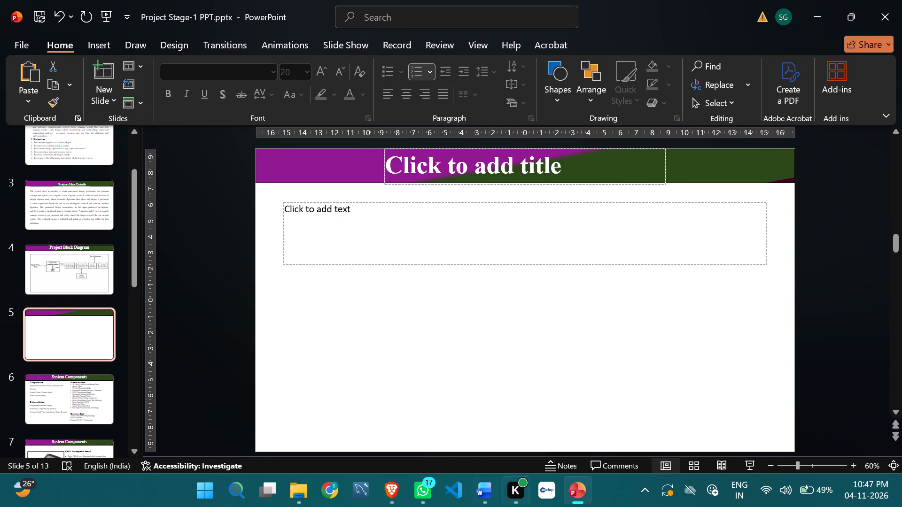
Copy the title "Working" from the Project122 presentation into the new slide's title in Project Stage-1 PPT and centre it.
{"action": "left_click", "coordinate": [472, 437]}
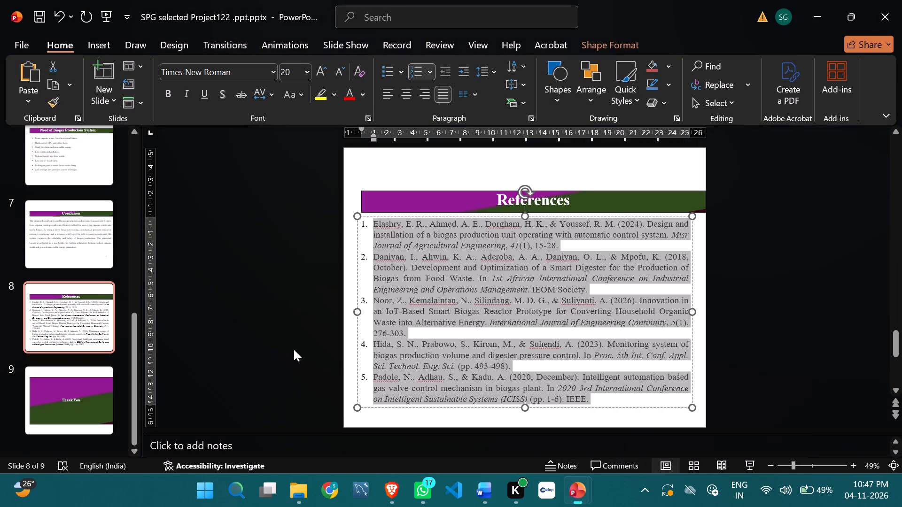
{"action": "scroll", "coordinate": [101, 228], "scroll_direction": "up", "scroll_amount": 6}
{"action": "left_click", "coordinate": [85, 301]}
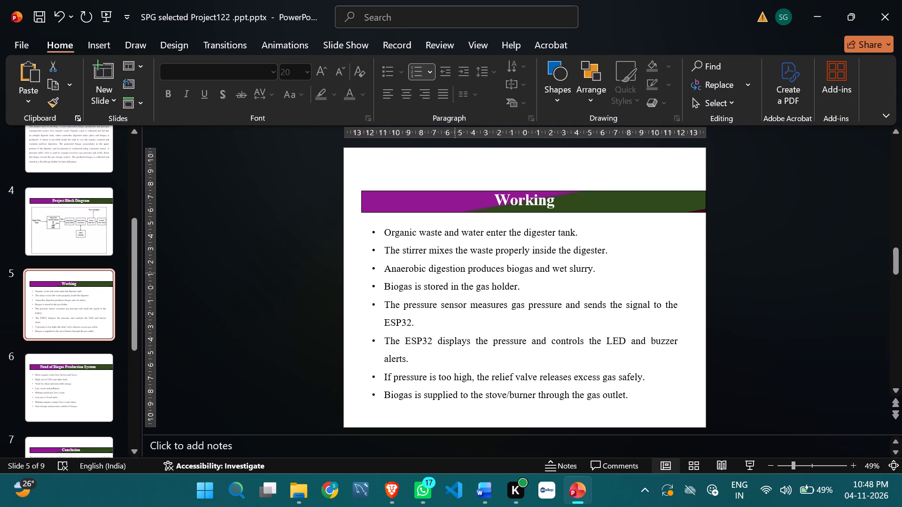
{"action": "left_click_drag", "start_coordinate": [493, 200], "coordinate": [594, 207]}
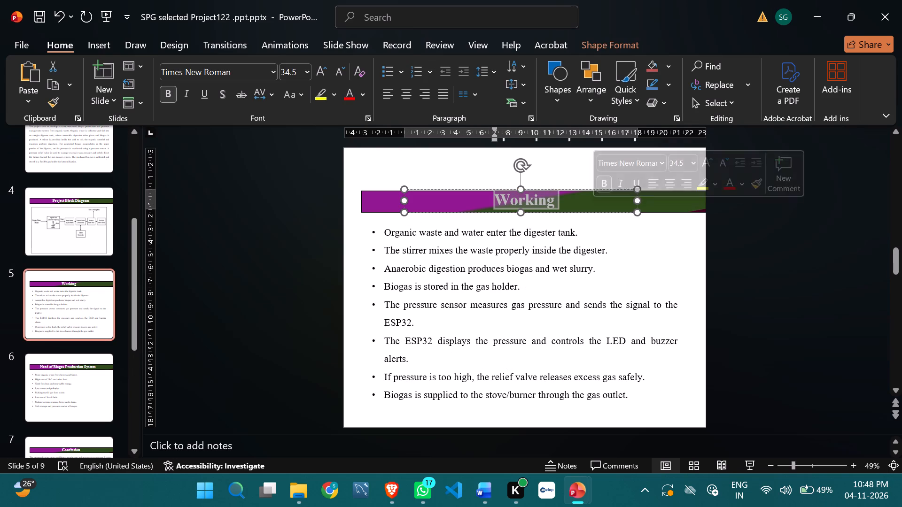
{"action": "key", "text": "ctrl+c"}
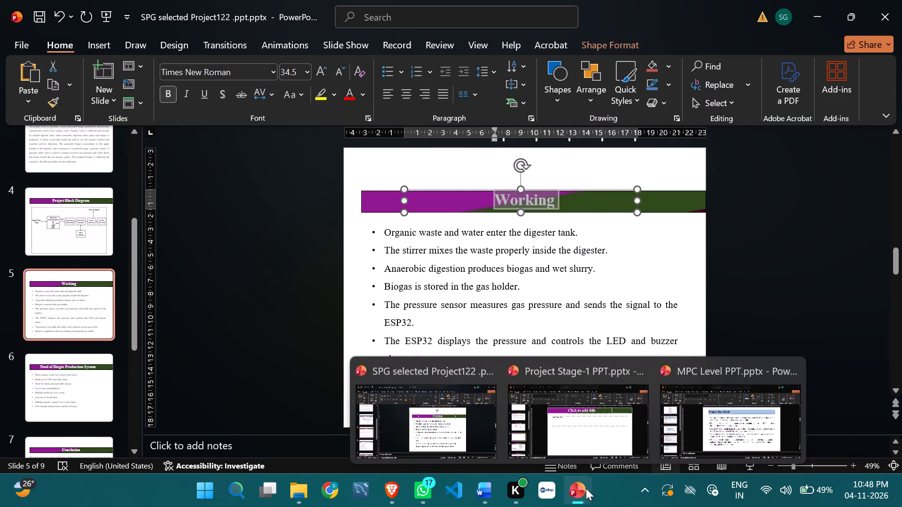
{"action": "left_click", "coordinate": [565, 430]}
{"action": "left_click", "coordinate": [525, 158]}
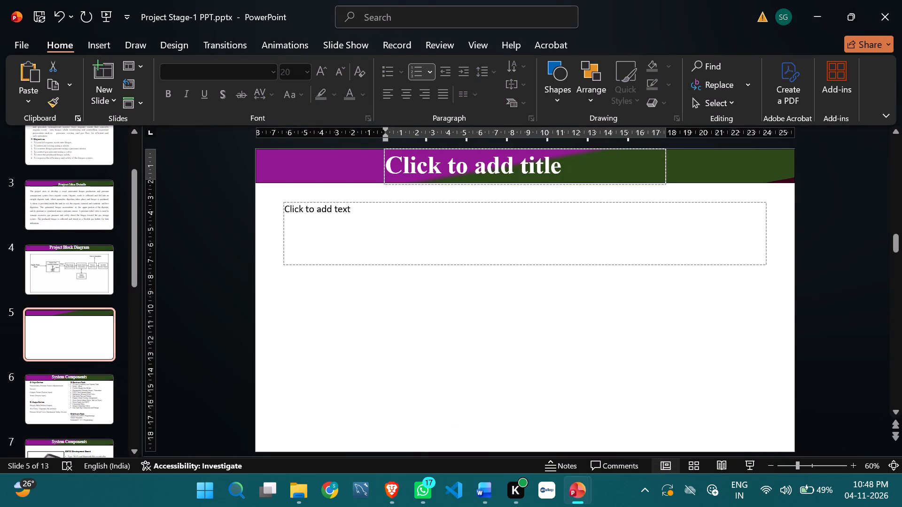
{"action": "key", "text": "ctrl+v"}
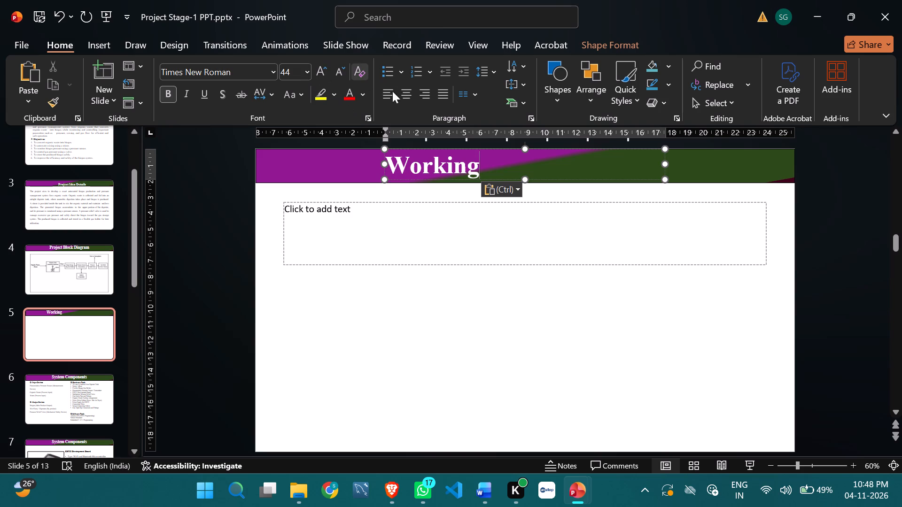
{"action": "left_click", "coordinate": [404, 97]}
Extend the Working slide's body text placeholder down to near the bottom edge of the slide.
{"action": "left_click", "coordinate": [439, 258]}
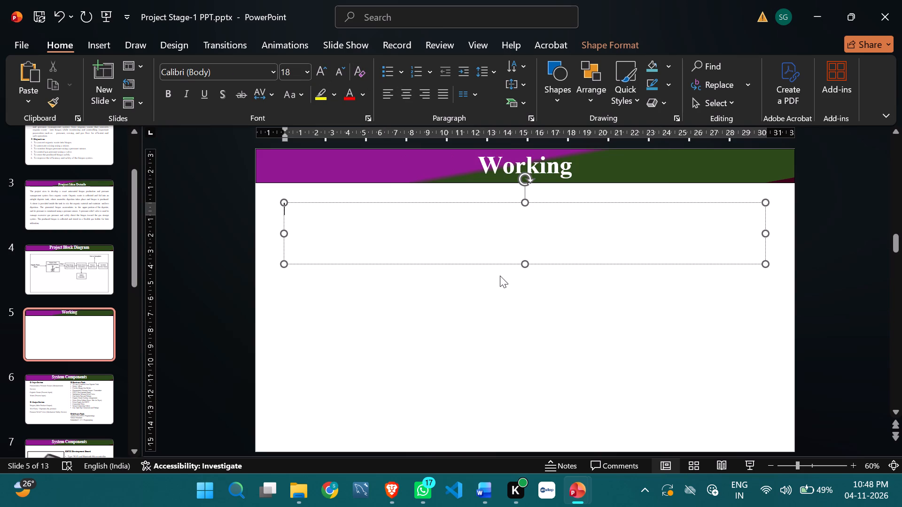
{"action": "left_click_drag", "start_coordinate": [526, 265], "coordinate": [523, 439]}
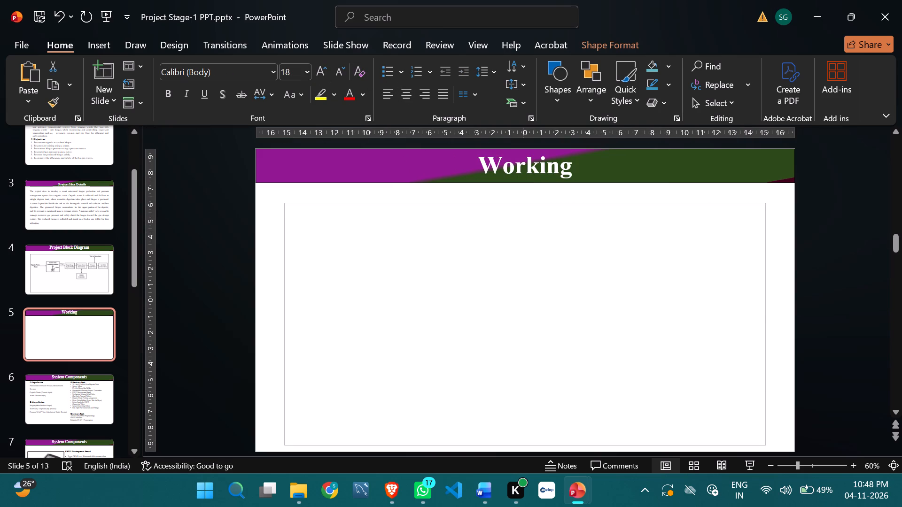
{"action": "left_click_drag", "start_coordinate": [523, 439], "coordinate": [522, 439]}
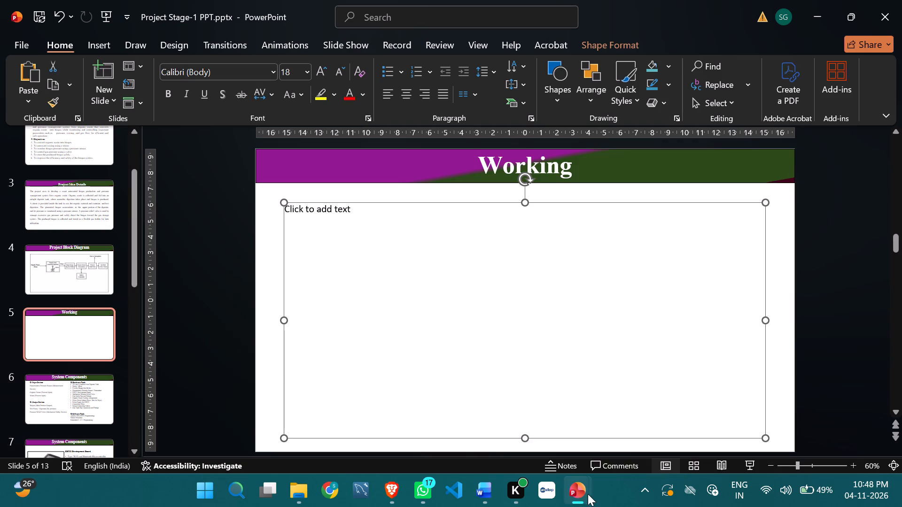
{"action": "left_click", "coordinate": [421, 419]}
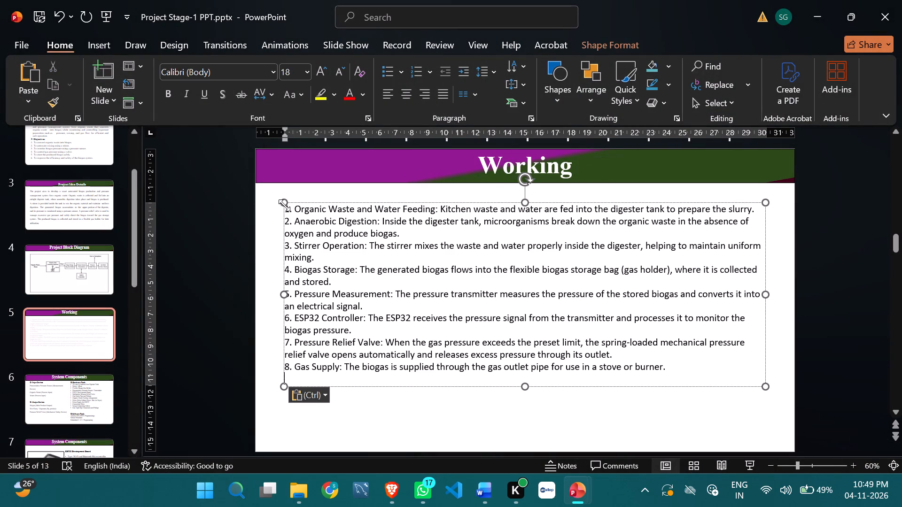
Format all eight working points on the slide in Times New Roman at font size 20.
{"action": "left_click_drag", "start_coordinate": [287, 209], "coordinate": [692, 382]}
{"action": "left_click_drag", "start_coordinate": [509, 356], "coordinate": [500, 345]}
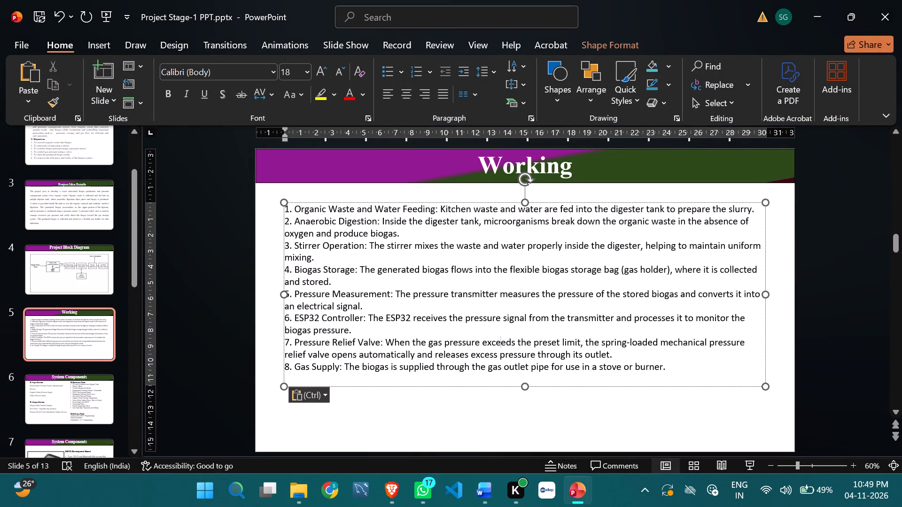
{"action": "left_click_drag", "start_coordinate": [286, 208], "coordinate": [665, 377]}
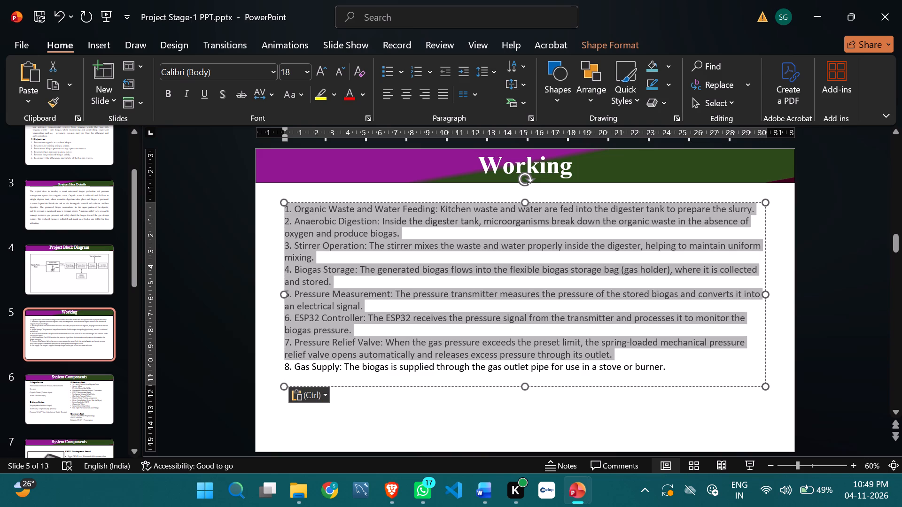
{"action": "left_click_drag", "start_coordinate": [665, 377], "coordinate": [669, 378]}
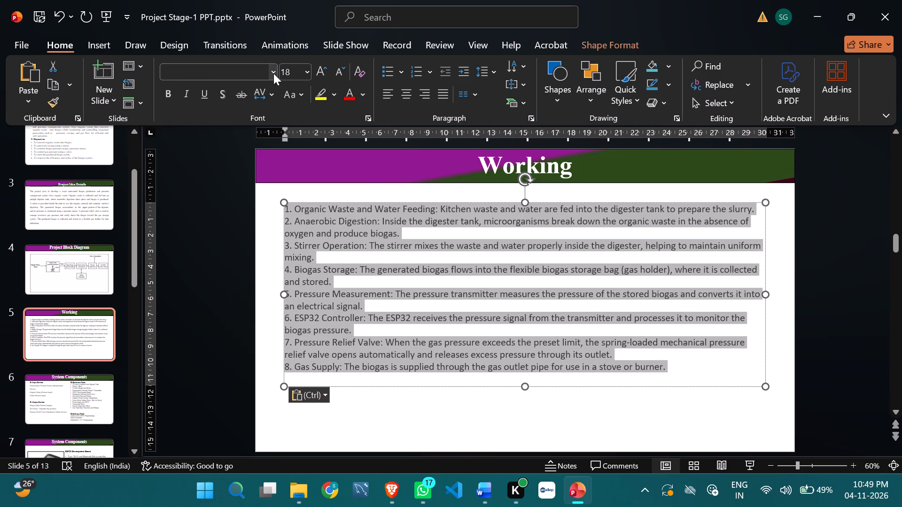
{"action": "left_click", "coordinate": [273, 73]}
{"action": "left_click", "coordinate": [220, 172]}
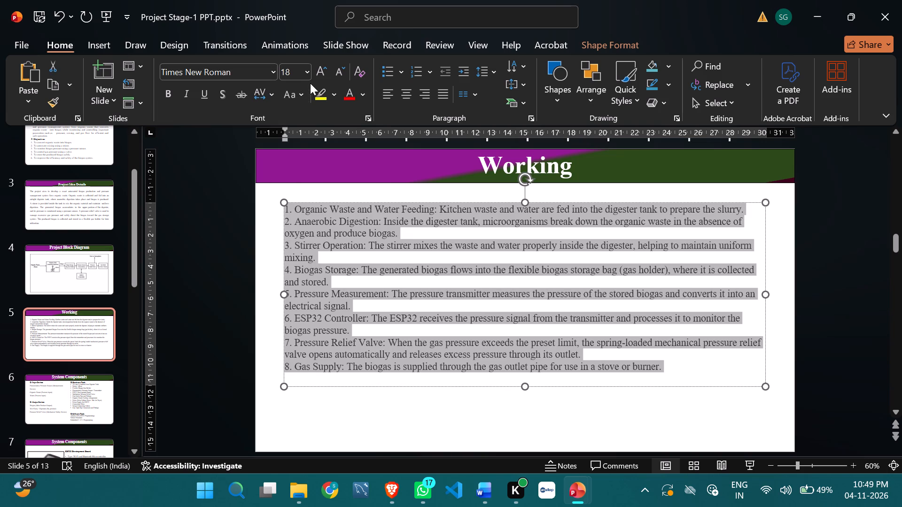
{"action": "left_click", "coordinate": [305, 69]}
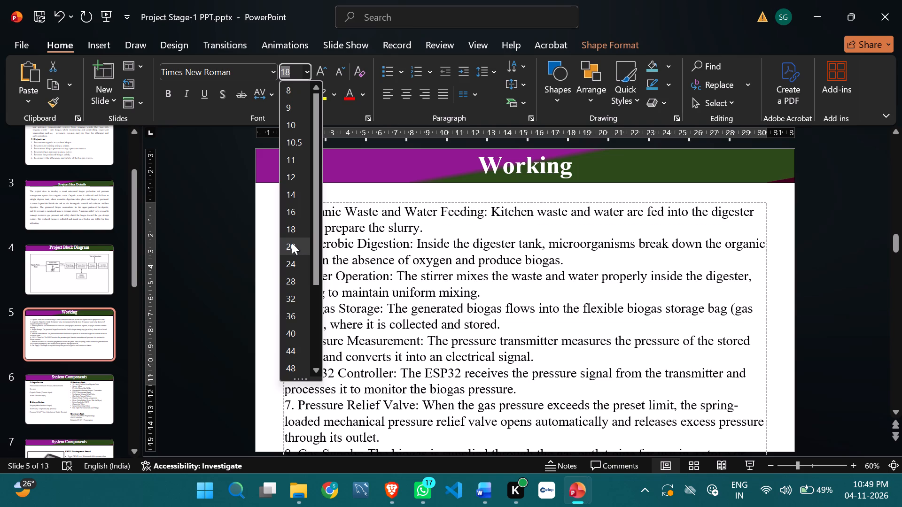
{"action": "left_click", "coordinate": [292, 246]}
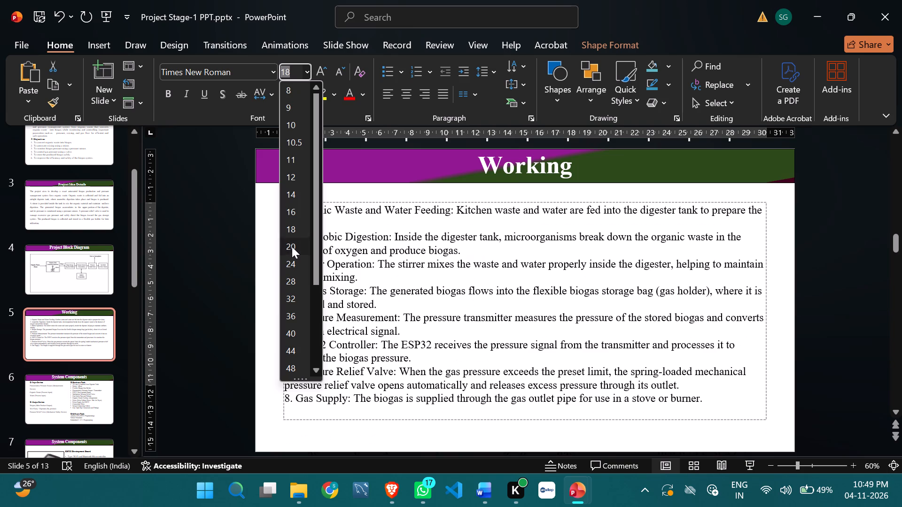
Justify all eight working points in the Working slide's body.
{"action": "left_click", "coordinate": [495, 77]}
{"action": "left_click", "coordinate": [489, 92]}
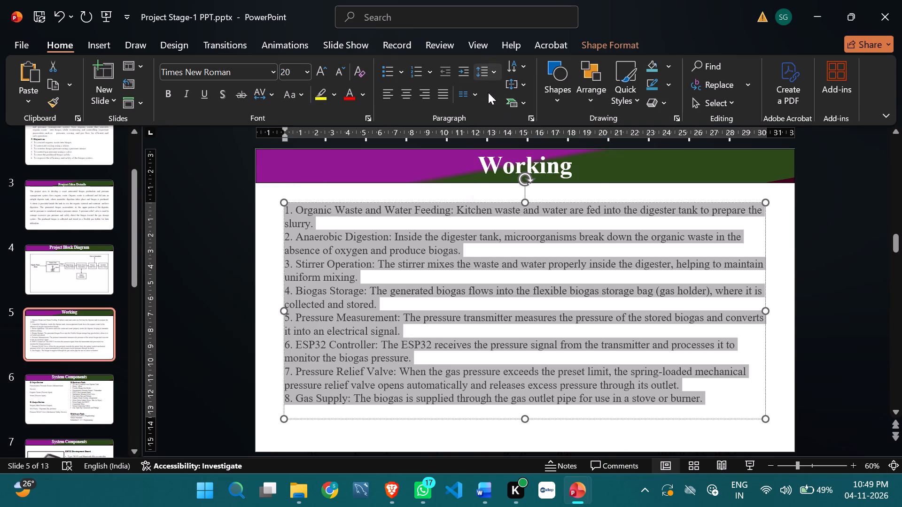
{"action": "left_click", "coordinate": [442, 100]}
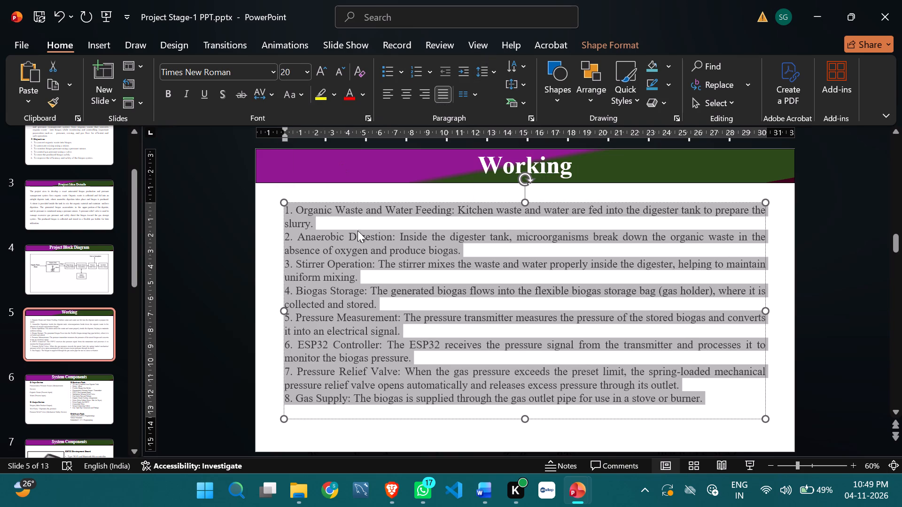
{"action": "left_click", "coordinate": [387, 280]}
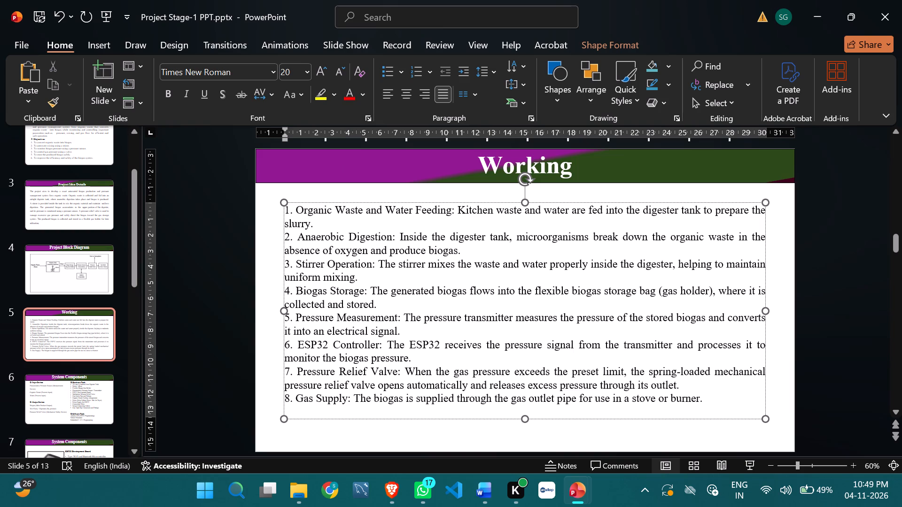
Remove the typed numbers 1 to 3 from the Organic Waste and Water Feeding, Anaerobic Digestion and Stirrer Operation points.
{"action": "left_click", "coordinate": [297, 210]}
{"action": "key", "text": "BackSpace"}
{"action": "key", "text": "BackSpace"}
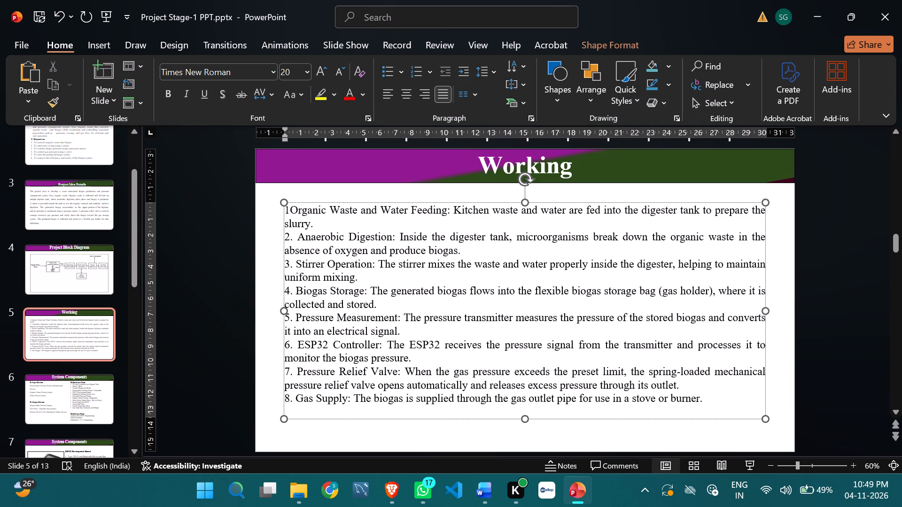
{"action": "key", "text": "BackSpace"}
{"action": "left_click", "coordinate": [299, 238]}
{"action": "key", "text": "BackSpace"}
{"action": "key", "text": "BackSpace"}
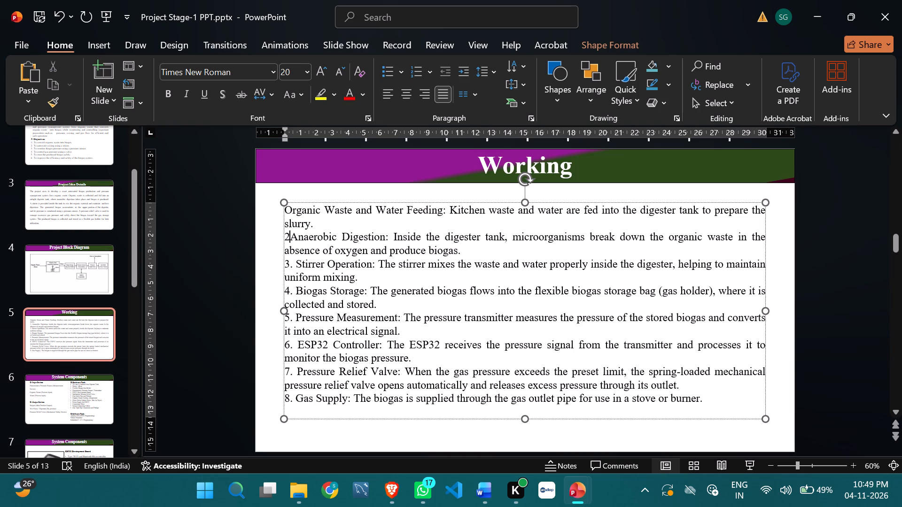
{"action": "key", "text": "BackSpace"}
{"action": "left_click", "coordinate": [298, 263]}
{"action": "key", "text": "BackSpace"}
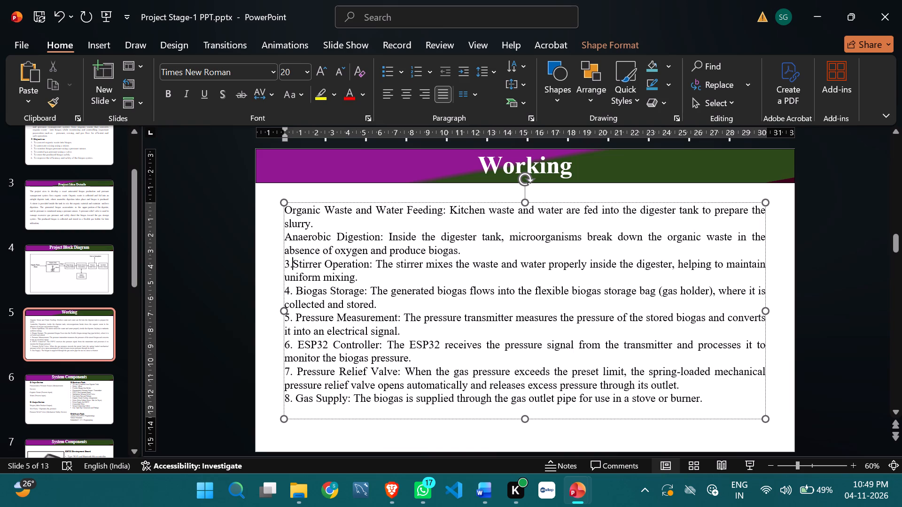
{"action": "key", "text": "BackSpace"}
{"action": "key", "text": "BackSpace"}
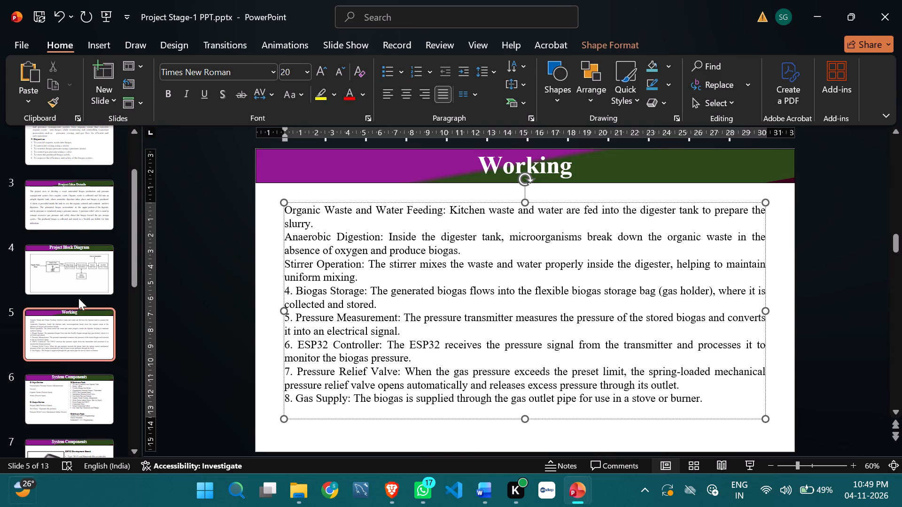
Remove the typed numbers 4 to 6 from the Biogas Storage, Pressure Measurement and ESP32 Controller points.
{"action": "left_click", "coordinate": [299, 294]}
{"action": "key", "text": "BackSpace"}
{"action": "key", "text": "BackSpace"}
{"action": "key", "text": "BackSpace"}
{"action": "left_click", "coordinate": [298, 316]}
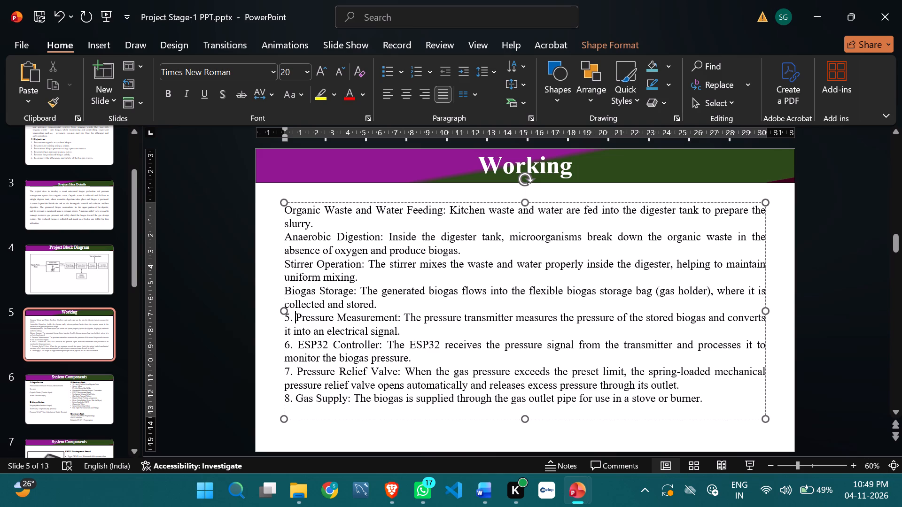
{"action": "key", "text": "BackSpace"}
{"action": "key", "text": "BackSpace"}
{"action": "key", "text": "BackSpace"}
{"action": "left_click", "coordinate": [298, 347]}
{"action": "key", "text": "BackSpace"}
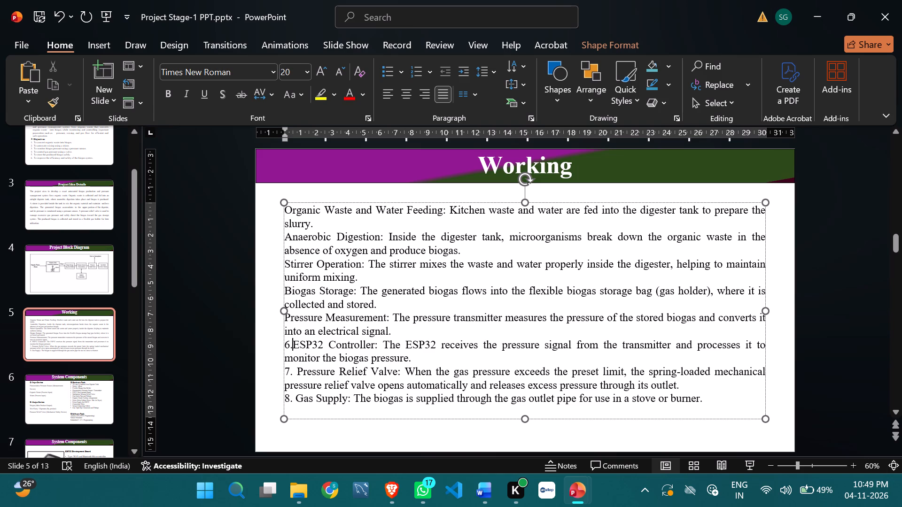
{"action": "key", "text": "BackSpace"}
{"action": "key", "text": "BackSpace"}
Remove the typed numbers 7 and 8 from the Pressure Relief Valve and Gas Supply points, keeping their heading words intact.
{"action": "left_click", "coordinate": [299, 371]}
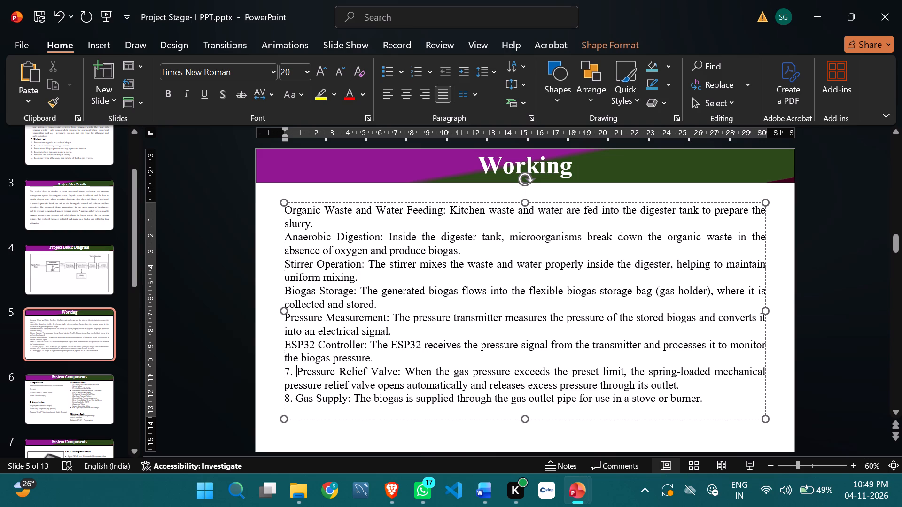
{"action": "key", "text": "BackSpace"}
{"action": "left_click", "coordinate": [299, 371]}
{"action": "key", "text": "BackSpace"}
{"action": "key", "text": "BackSpace"}
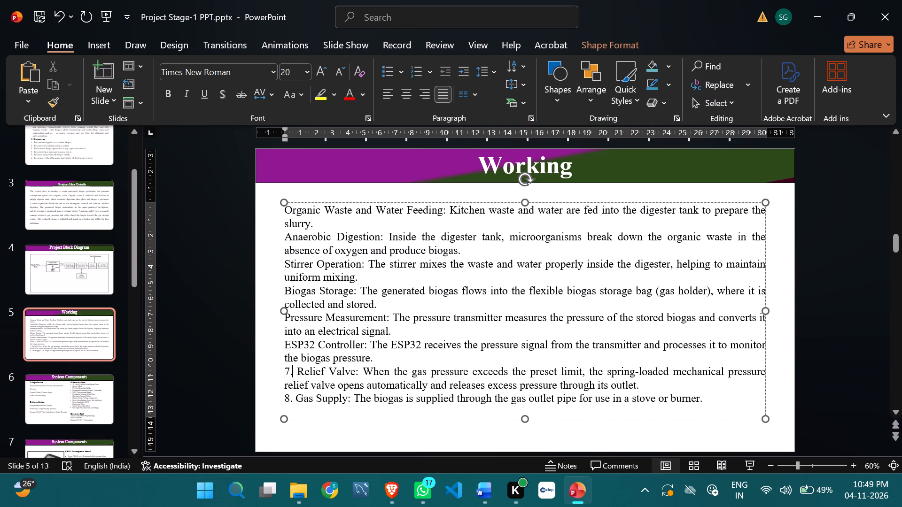
{"action": "key", "text": "ctrl+z"}
{"action": "key", "text": "BackSpace"}
{"action": "key", "text": "BackSpace"}
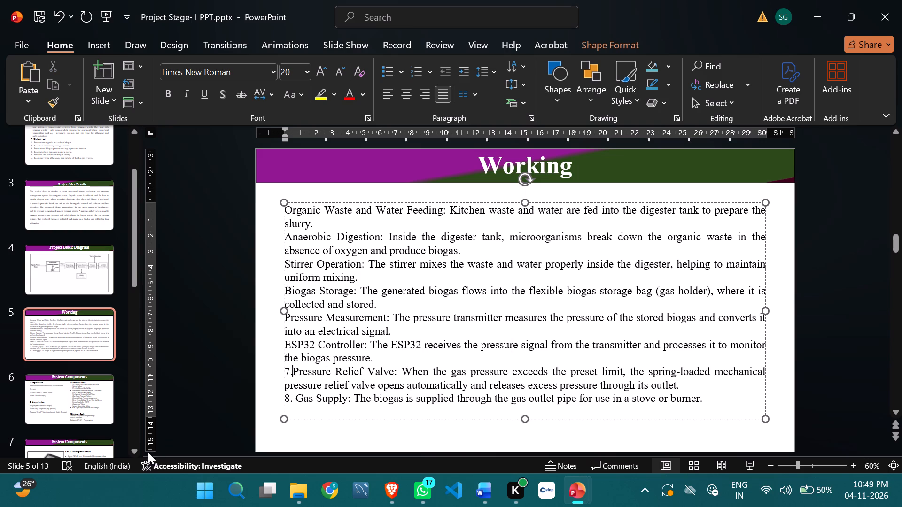
{"action": "key", "text": "BackSpace"}
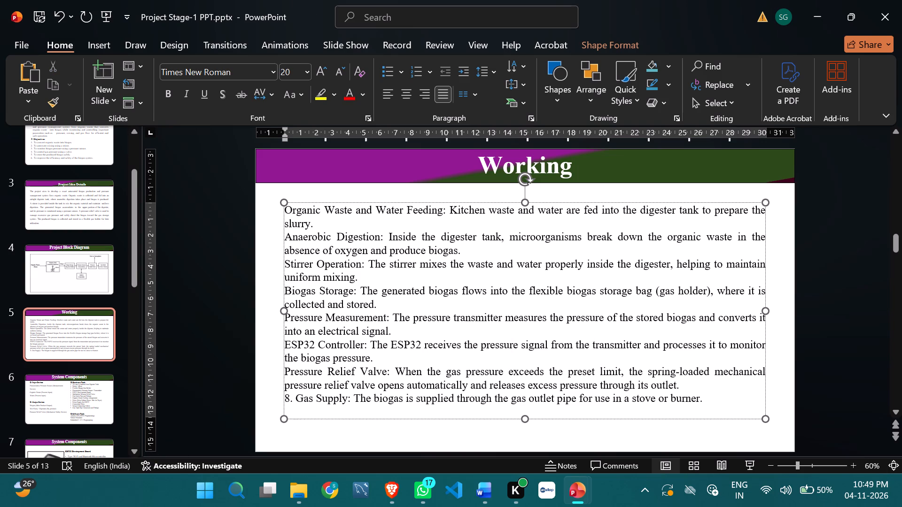
{"action": "left_click", "coordinate": [295, 395]}
{"action": "key", "text": "BackSpace"}
{"action": "key", "text": "BackSpace"}
{"action": "key", "text": "BackSpace"}
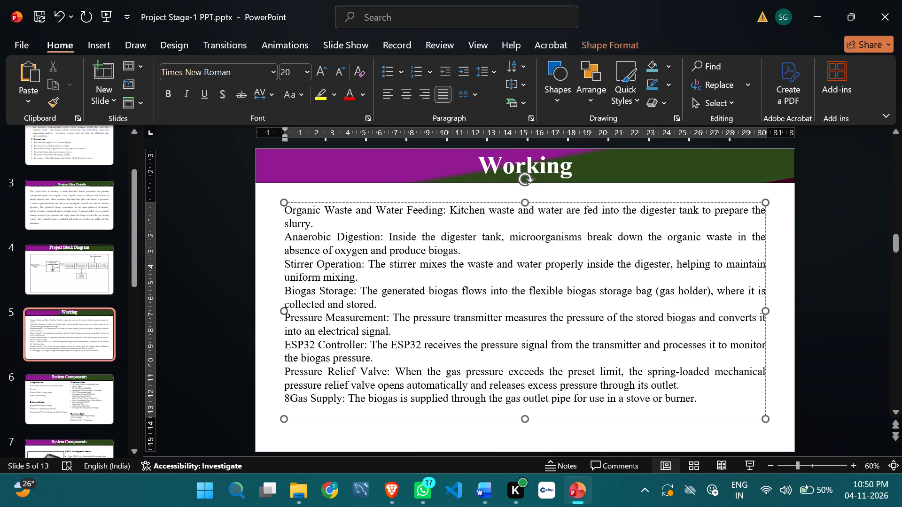
Turn all eight working points into a bulleted list with round bullets, leaving the text unbolded.
{"action": "left_click_drag", "start_coordinate": [288, 210], "coordinate": [667, 413]}
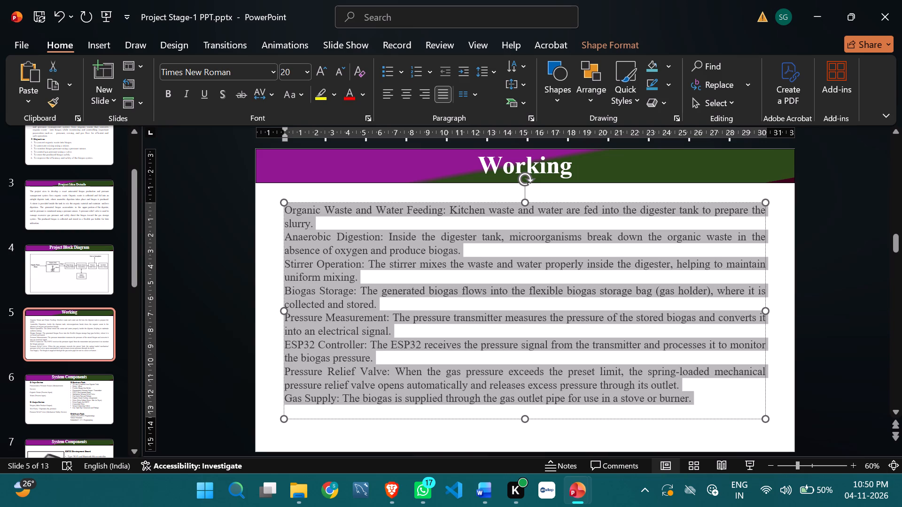
{"action": "left_click_drag", "start_coordinate": [667, 413], "coordinate": [668, 412]}
{"action": "left_click", "coordinate": [163, 90]}
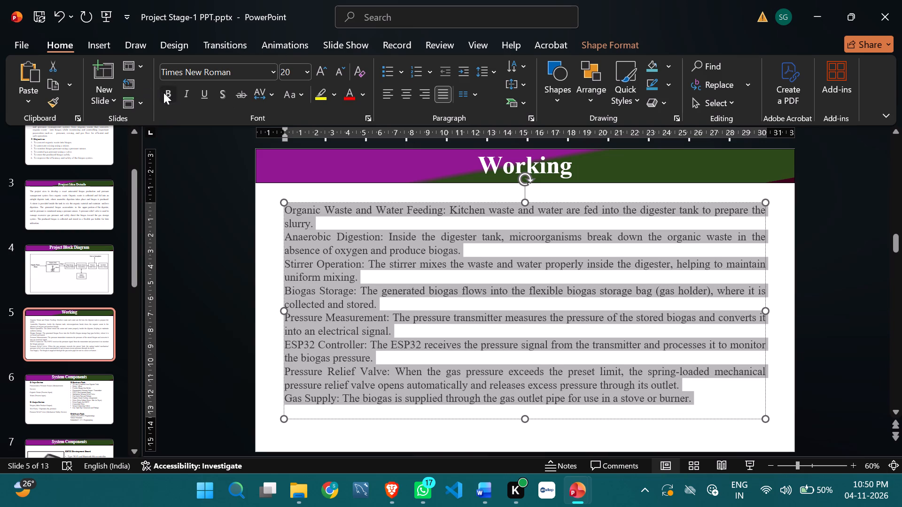
{"action": "left_click", "coordinate": [164, 91]}
{"action": "left_click", "coordinate": [384, 71]}
{"action": "left_click", "coordinate": [359, 271]}
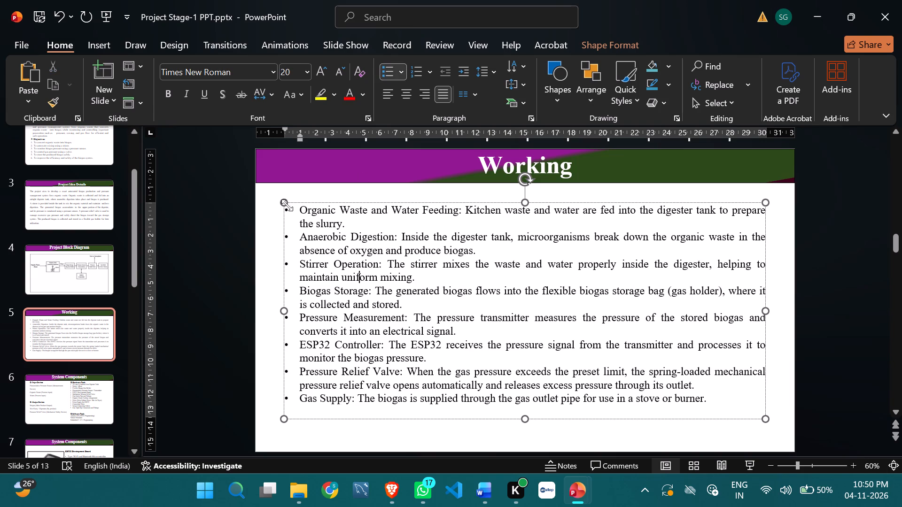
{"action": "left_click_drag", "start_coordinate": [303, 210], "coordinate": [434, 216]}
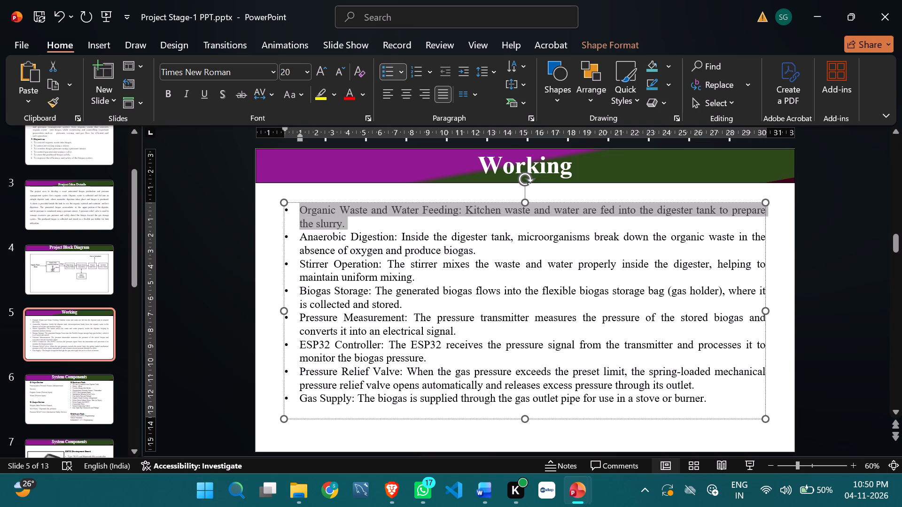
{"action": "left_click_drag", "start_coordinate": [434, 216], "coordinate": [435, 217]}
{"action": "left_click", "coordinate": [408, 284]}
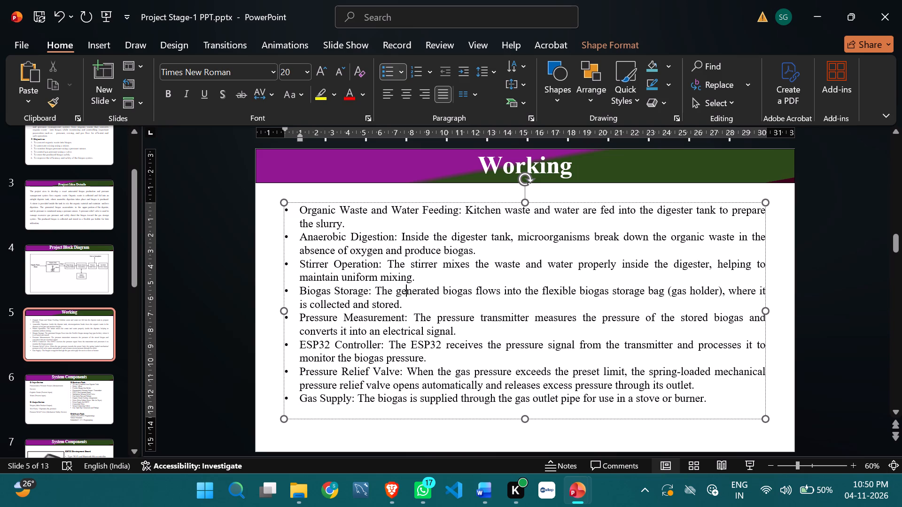
Review the other slides, from System Components to Features & Application and back to the Project Presentation title slide.
{"action": "scroll", "coordinate": [66, 336], "scroll_direction": "down", "scroll_amount": 2}
{"action": "left_click", "coordinate": [67, 337]}
{"action": "scroll", "coordinate": [69, 335], "scroll_direction": "down", "scroll_amount": 3}
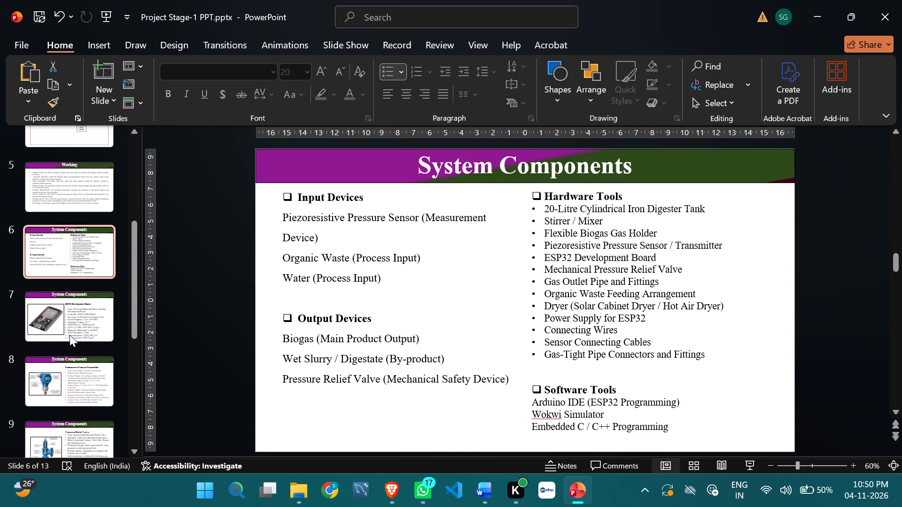
{"action": "left_click", "coordinate": [74, 335]}
{"action": "scroll", "coordinate": [75, 330], "scroll_direction": "down", "scroll_amount": 5}
{"action": "left_click", "coordinate": [77, 342]}
{"action": "scroll", "coordinate": [79, 337], "scroll_direction": "down", "scroll_amount": 3}
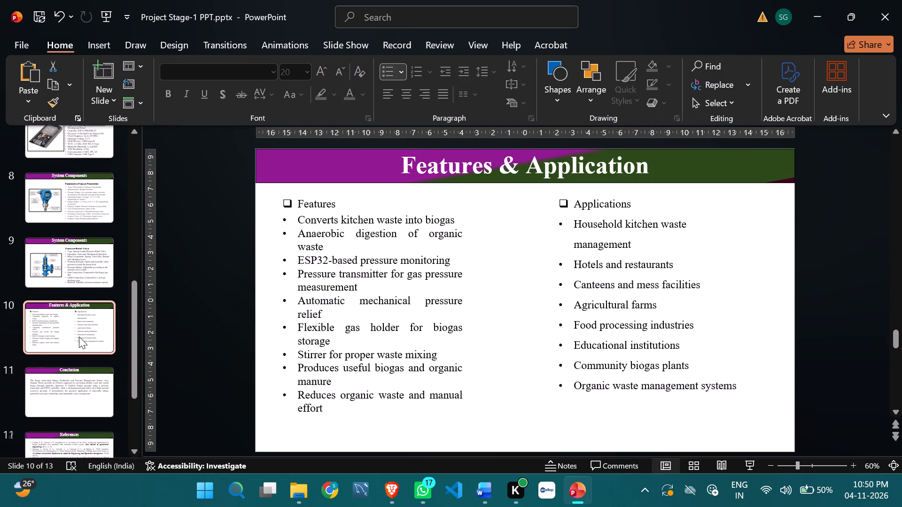
{"action": "scroll", "coordinate": [81, 321], "scroll_direction": "up", "scroll_amount": 11}
{"action": "left_click", "coordinate": [77, 205]}
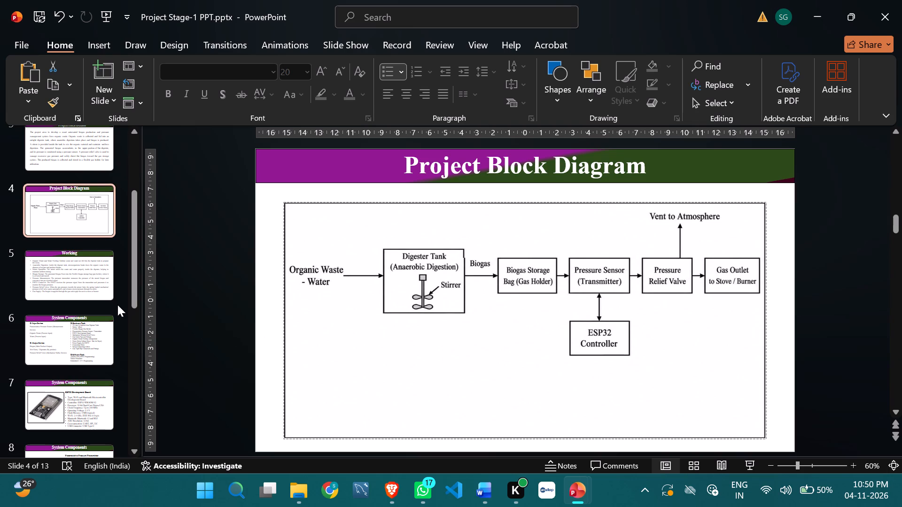
{"action": "scroll", "coordinate": [116, 302], "scroll_direction": "up", "scroll_amount": 3}
{"action": "scroll", "coordinate": [55, 253], "scroll_direction": "up", "scroll_amount": 4}
{"action": "left_click", "coordinate": [65, 239]}
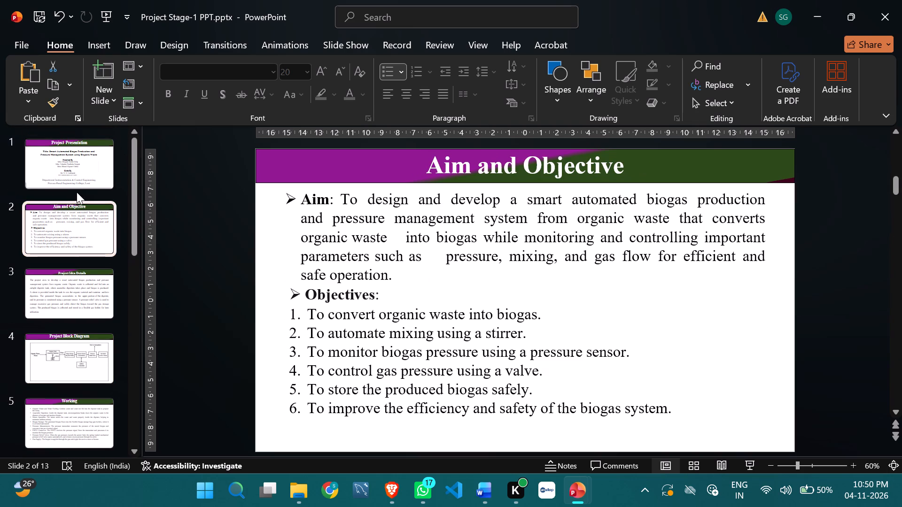
{"action": "left_click", "coordinate": [81, 186]}
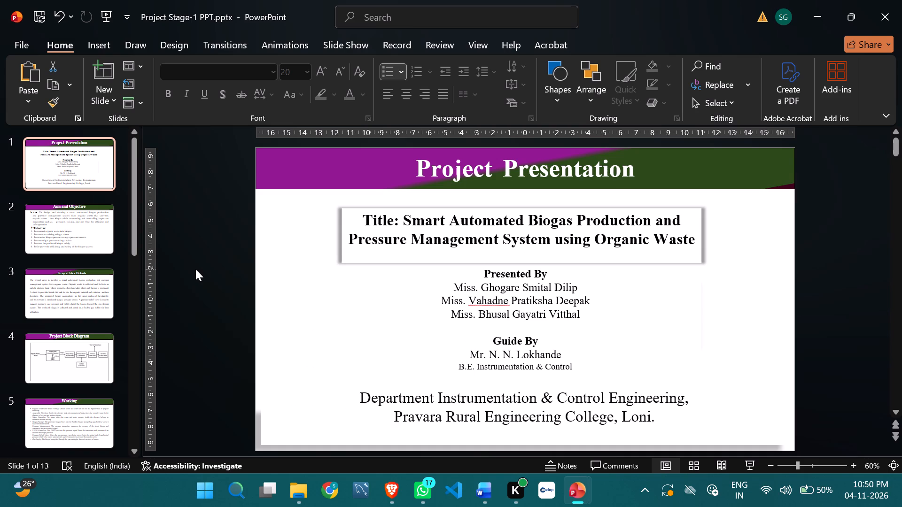
Save the Project Stage-1 PPT presentation.
{"action": "key", "text": "ctrl+s"}
{"action": "key", "text": "ctrl+s"}
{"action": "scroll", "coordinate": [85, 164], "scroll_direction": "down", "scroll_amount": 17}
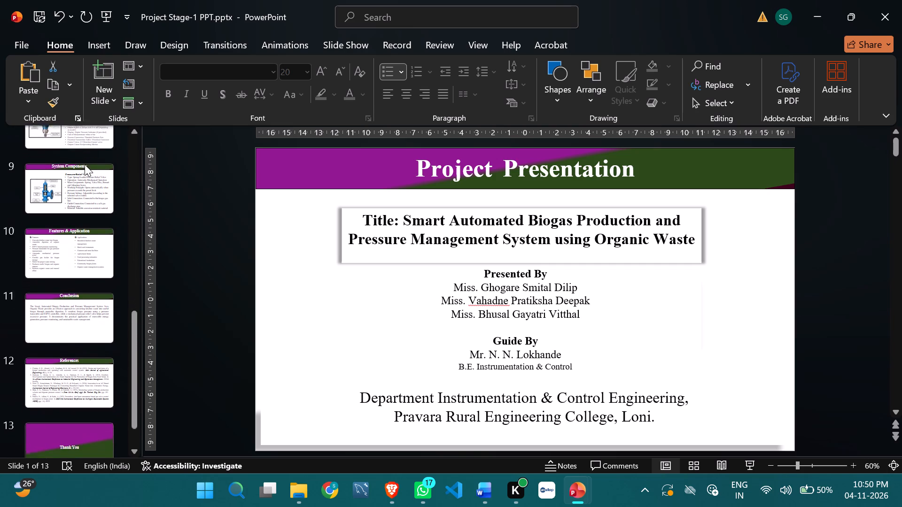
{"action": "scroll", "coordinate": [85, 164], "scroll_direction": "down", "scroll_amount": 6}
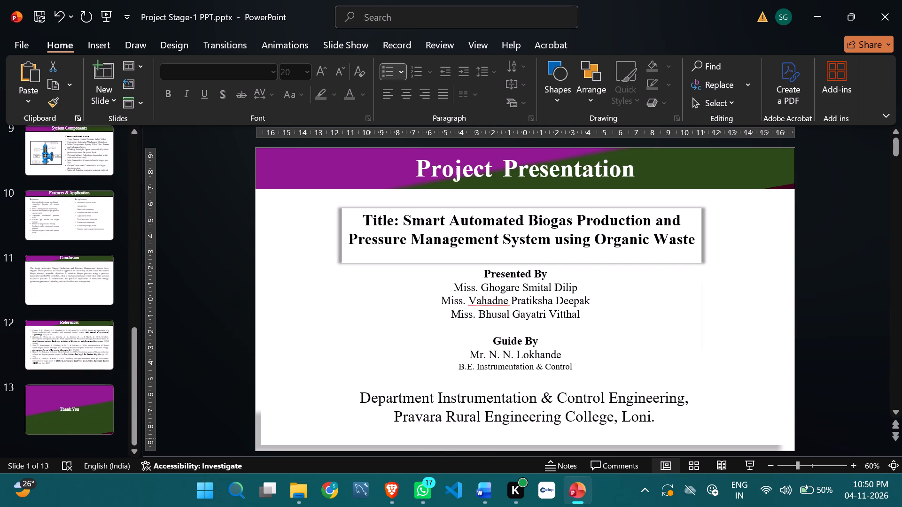
In File Explorer, try to permanently delete all four presentation files from the USB drive's BE Project folder.
{"action": "left_click", "coordinate": [294, 506]}
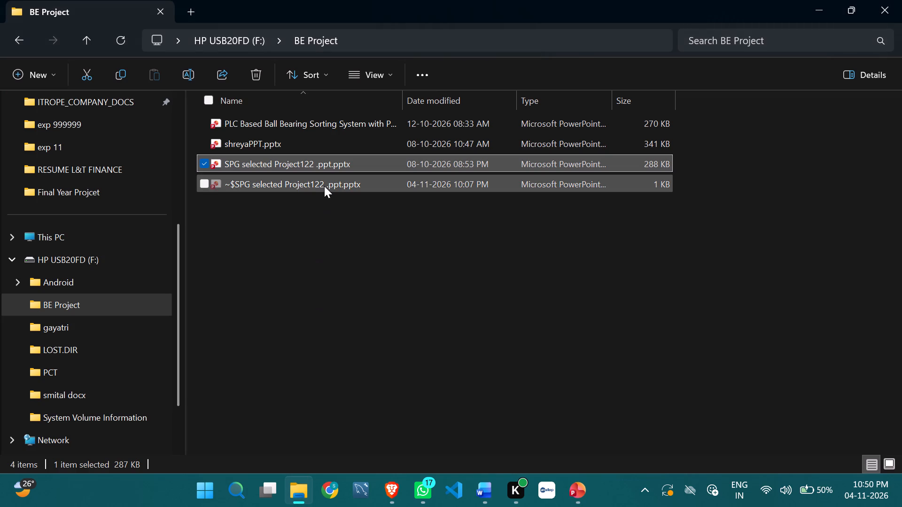
{"action": "left_click", "coordinate": [246, 125], "text": "ctrl"}
{"action": "left_click", "coordinate": [247, 144], "text": "ctrl"}
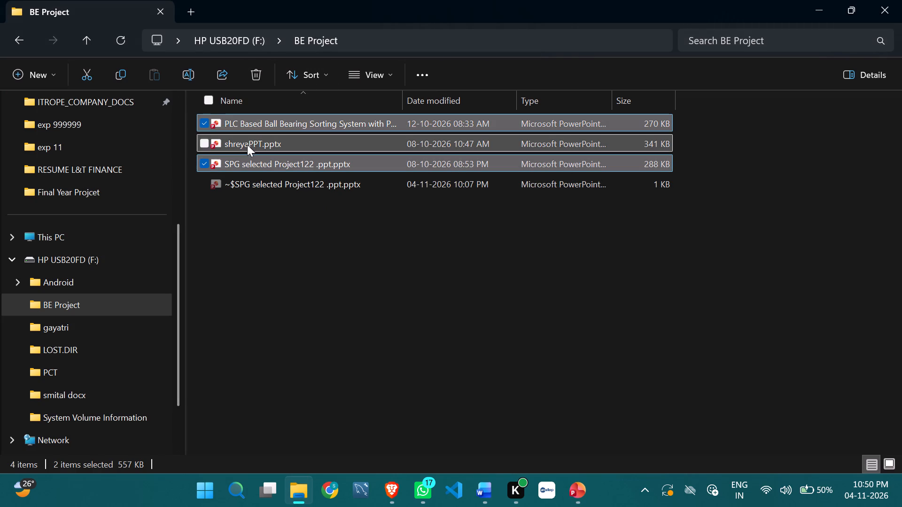
{"action": "left_click", "coordinate": [256, 190], "text": "ctrl"}
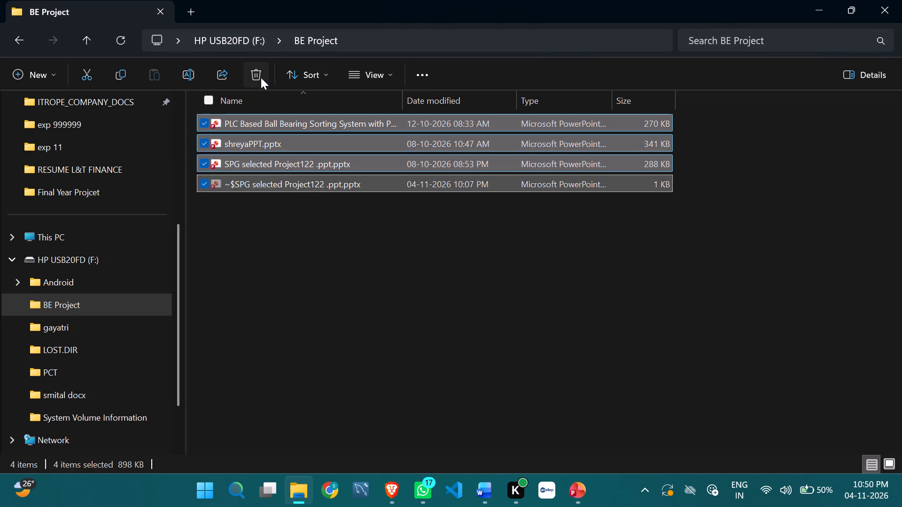
{"action": "left_click", "coordinate": [261, 77]}
{"action": "left_click", "coordinate": [513, 262]}
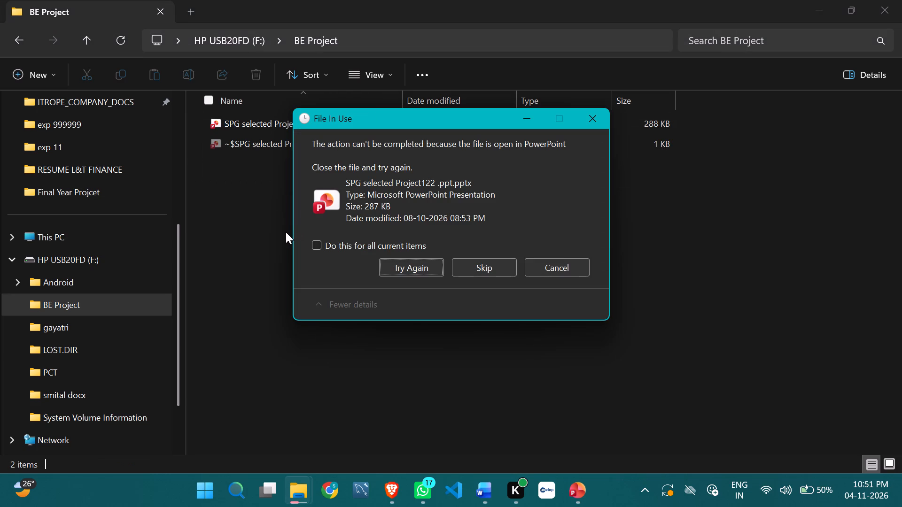
{"action": "left_click", "coordinate": [417, 266]}
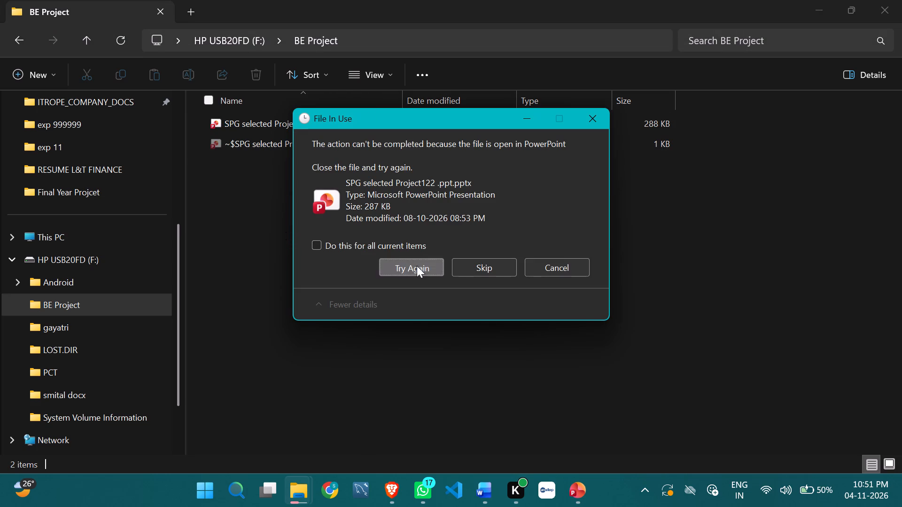
{"action": "left_click", "coordinate": [400, 269]}
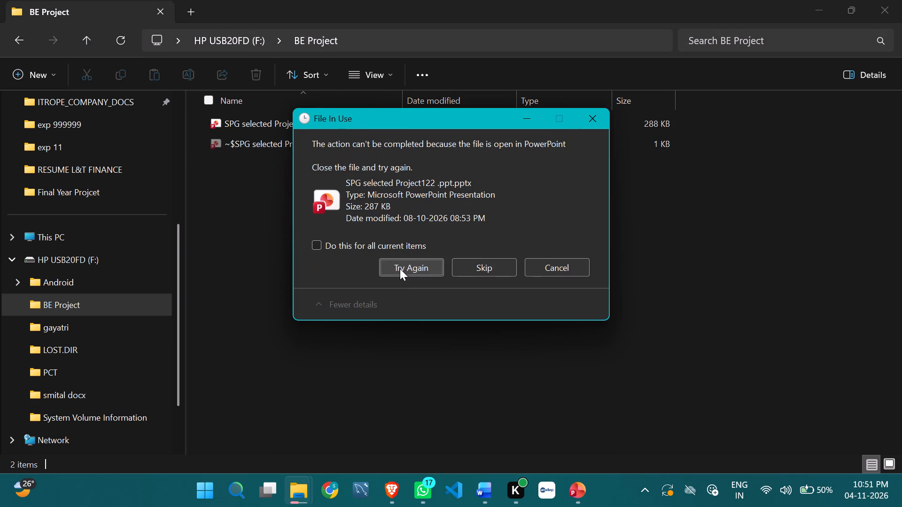
{"action": "left_click", "coordinate": [598, 120]}
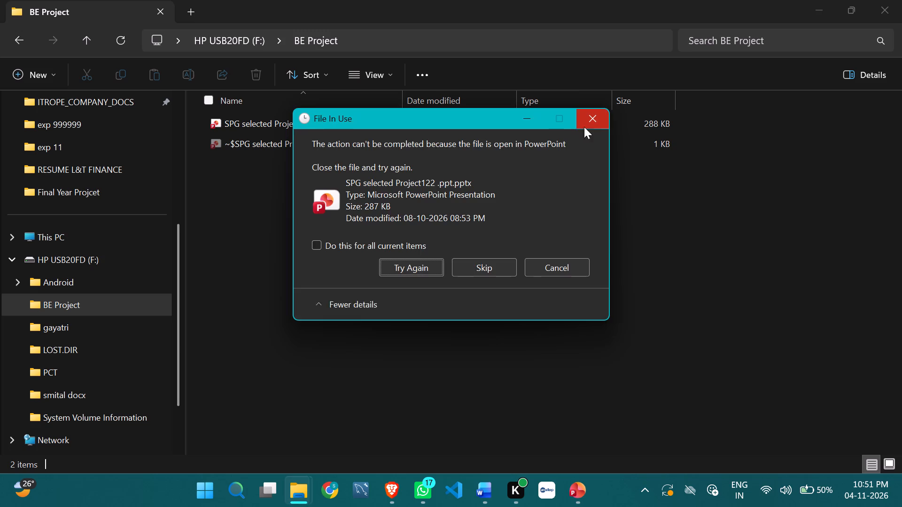
{"action": "left_click", "coordinate": [425, 270]}
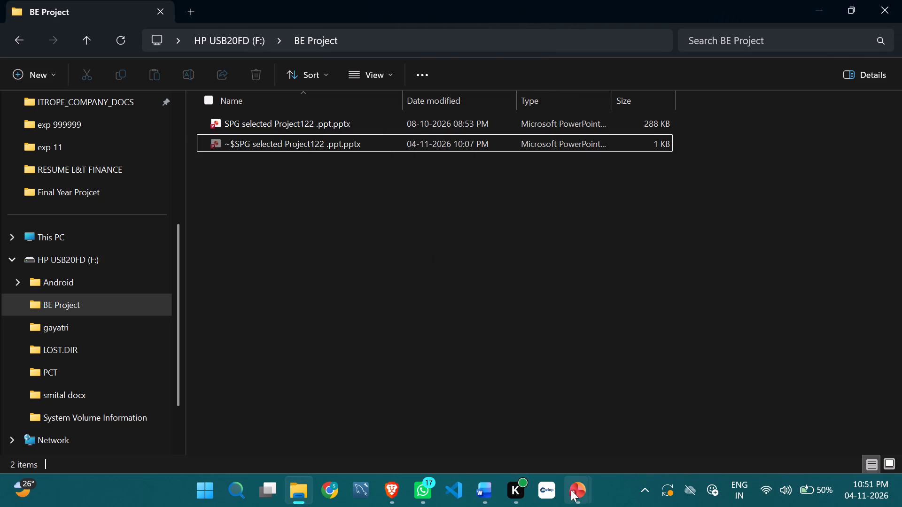
Switch to PowerPoint and save the Project Stage-1 PPT presentation again.
{"action": "left_click", "coordinate": [572, 429]}
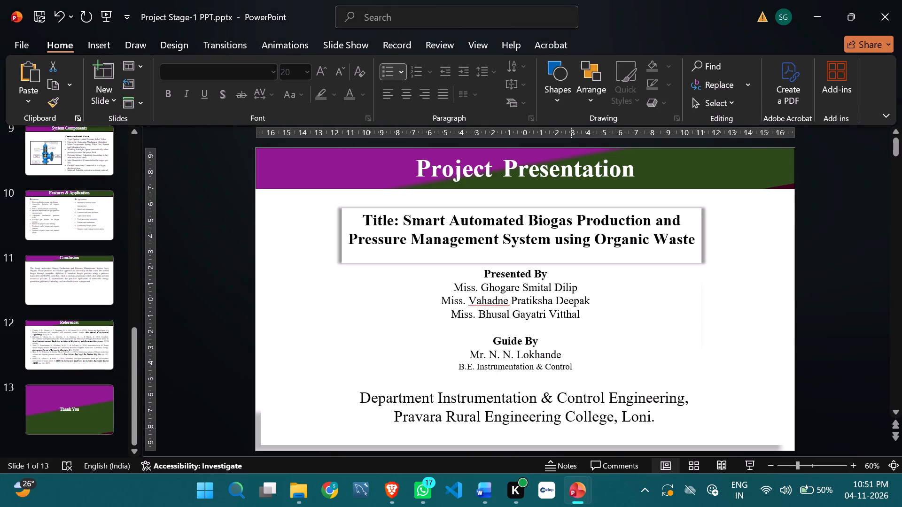
{"action": "key", "text": "ctrl+s"}
Review the Project Stage-1 PPT slides from Aim and Objective through Working, System Components and References to Thank You.
{"action": "scroll", "coordinate": [478, 319], "scroll_direction": "down", "scroll_amount": 8}
{"action": "scroll", "coordinate": [478, 319], "scroll_direction": "up", "scroll_amount": 8}
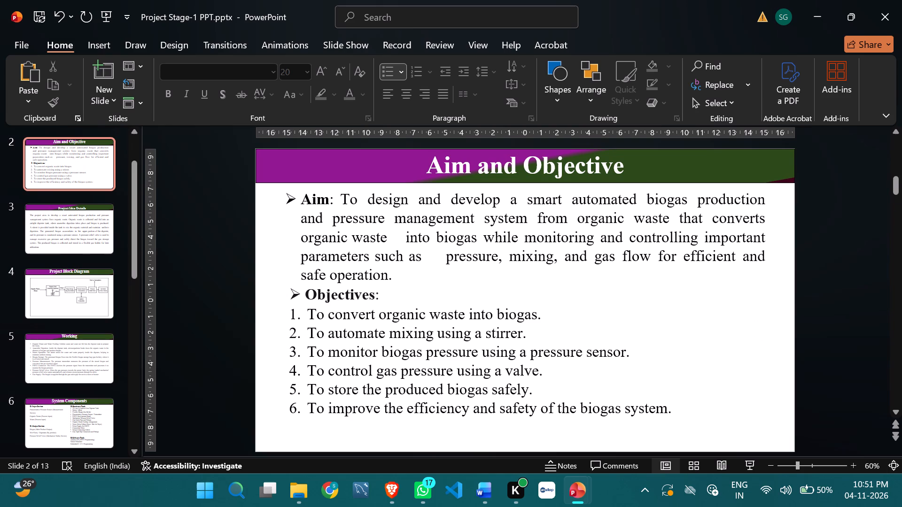
{"action": "scroll", "coordinate": [478, 319], "scroll_direction": "down", "scroll_amount": 4}
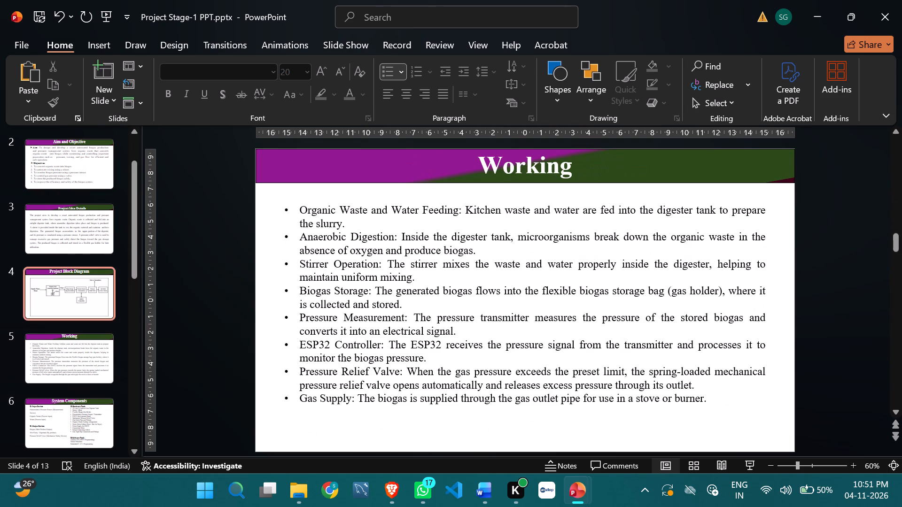
{"action": "scroll", "coordinate": [478, 319], "scroll_direction": "down", "scroll_amount": 2}
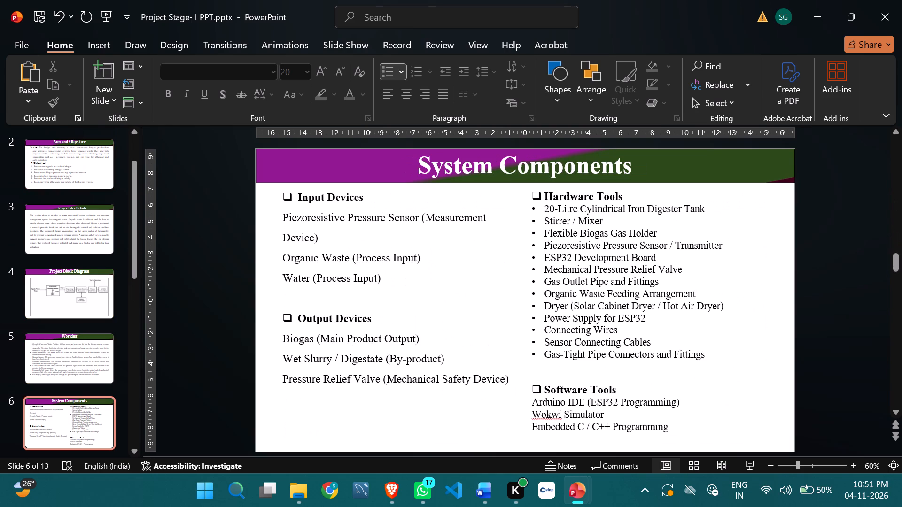
{"action": "scroll", "coordinate": [478, 319], "scroll_direction": "down", "scroll_amount": 6}
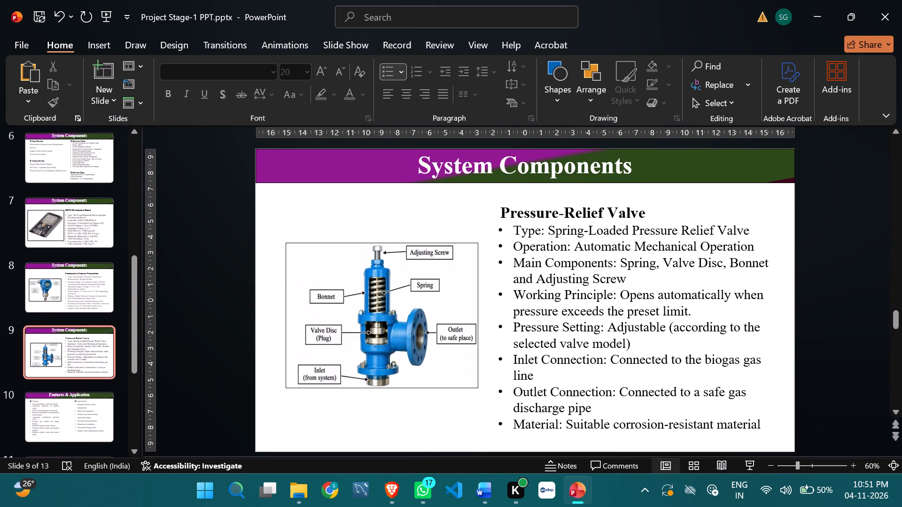
{"action": "scroll", "coordinate": [478, 319], "scroll_direction": "down", "scroll_amount": 2}
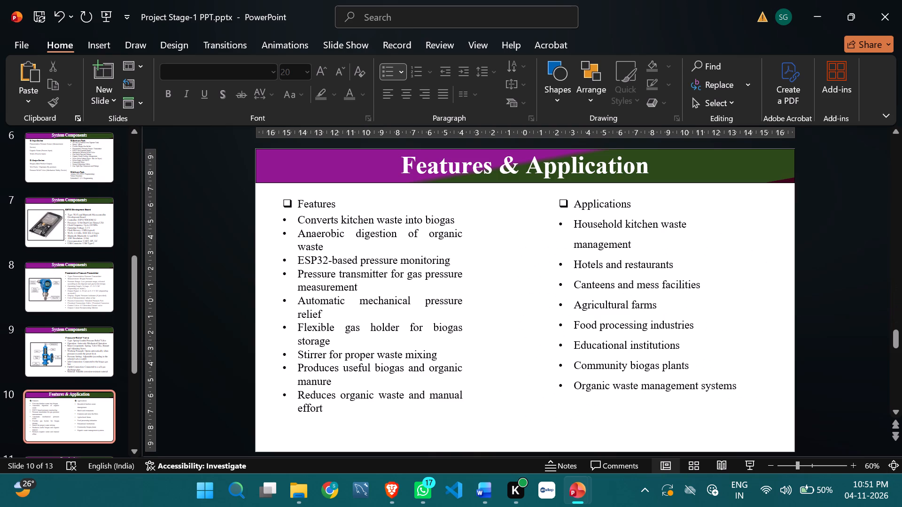
{"action": "scroll", "coordinate": [478, 319], "scroll_direction": "down", "scroll_amount": 1}
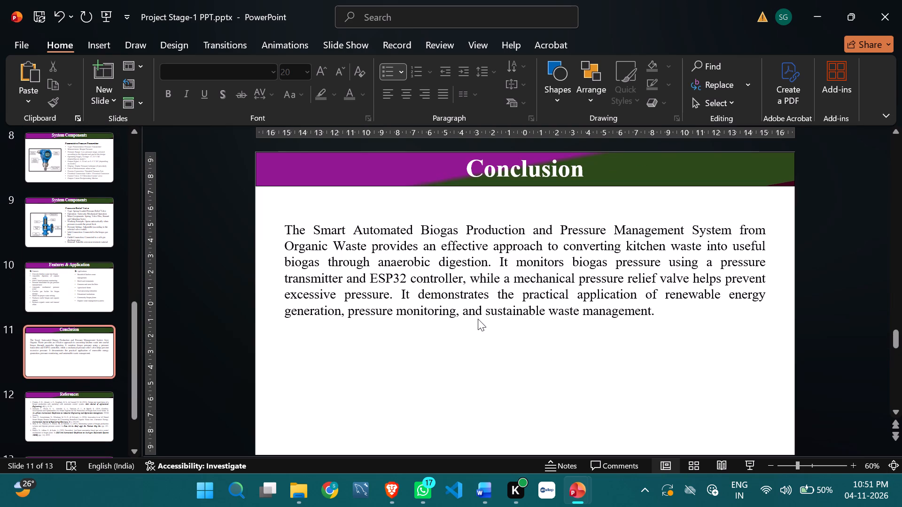
{"action": "scroll", "coordinate": [478, 319], "scroll_direction": "down", "scroll_amount": 2}
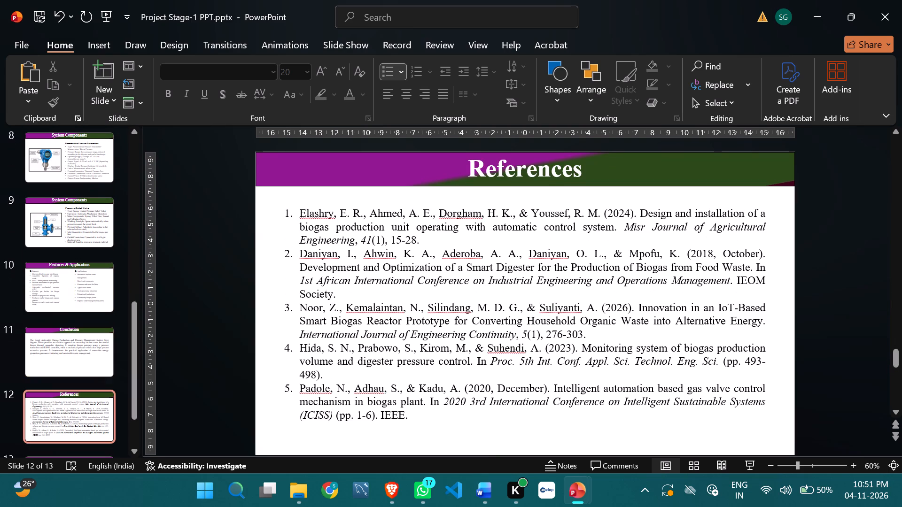
{"action": "scroll", "coordinate": [478, 319], "scroll_direction": "down", "scroll_amount": 11}
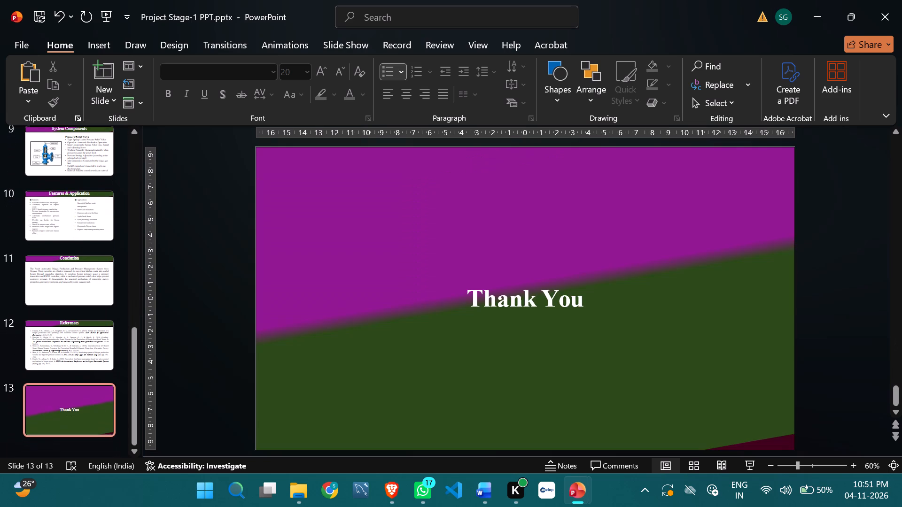
{"action": "scroll", "coordinate": [101, 245], "scroll_direction": "up", "scroll_amount": 9}
Save the Project Stage-1 PPT presentation and close it.
{"action": "key", "text": "ctrl+s"}
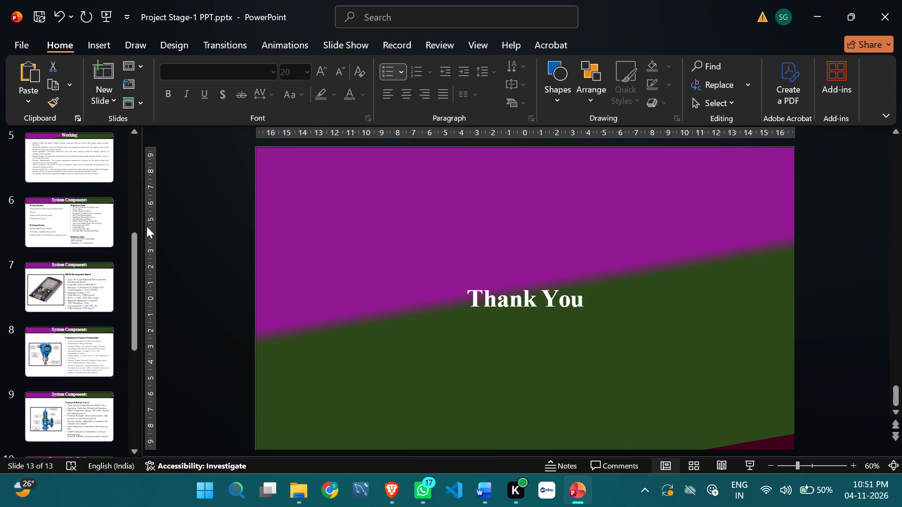
{"action": "left_click", "coordinate": [901, 10]}
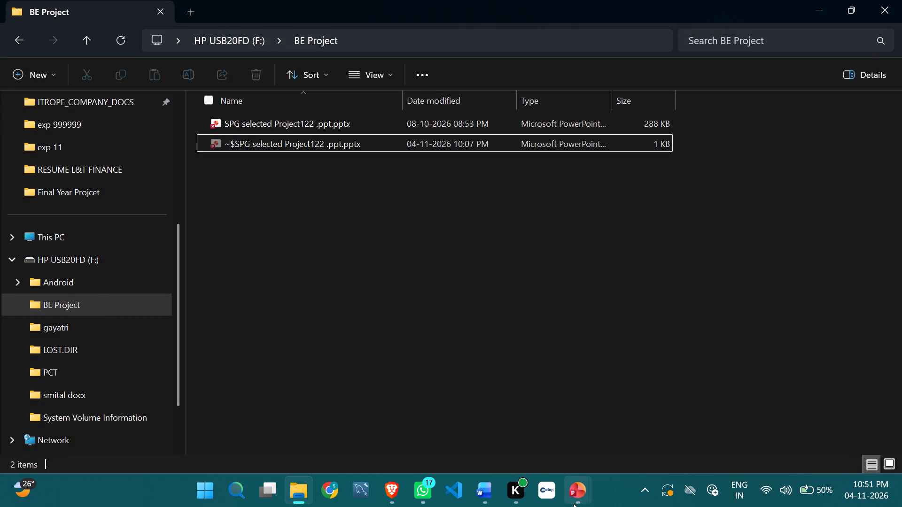
Close the SPG selected Project122 presentation without saving its changes, and close the MPC Level PPT presentation.
{"action": "left_click", "coordinate": [569, 373]}
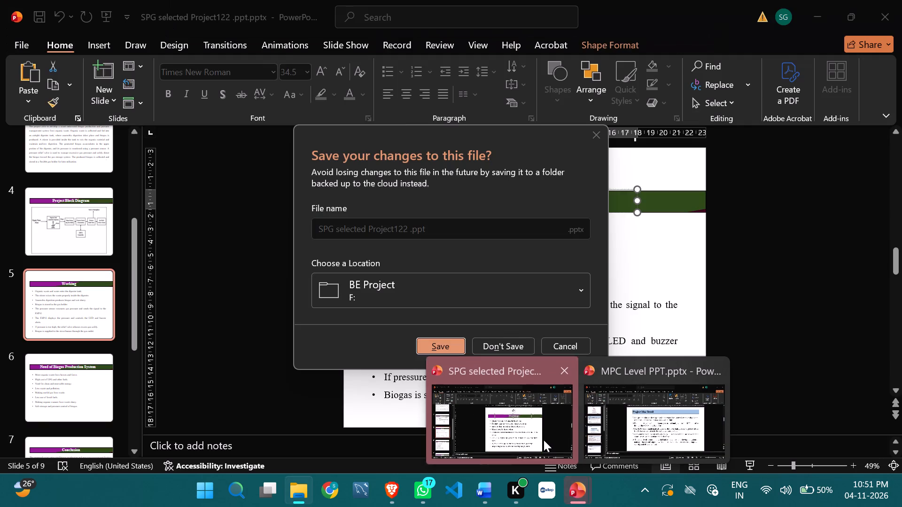
{"action": "left_click", "coordinate": [531, 427]}
{"action": "left_click", "coordinate": [523, 354]}
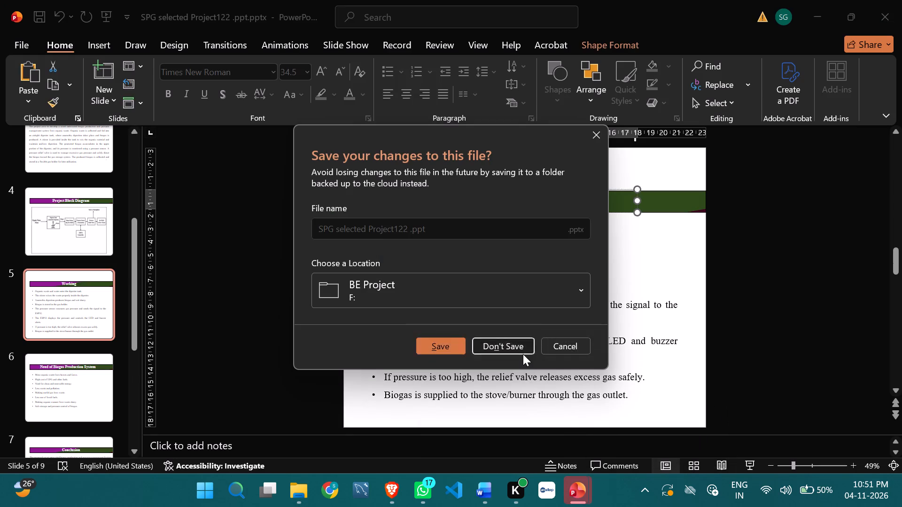
{"action": "left_click", "coordinate": [647, 371]}
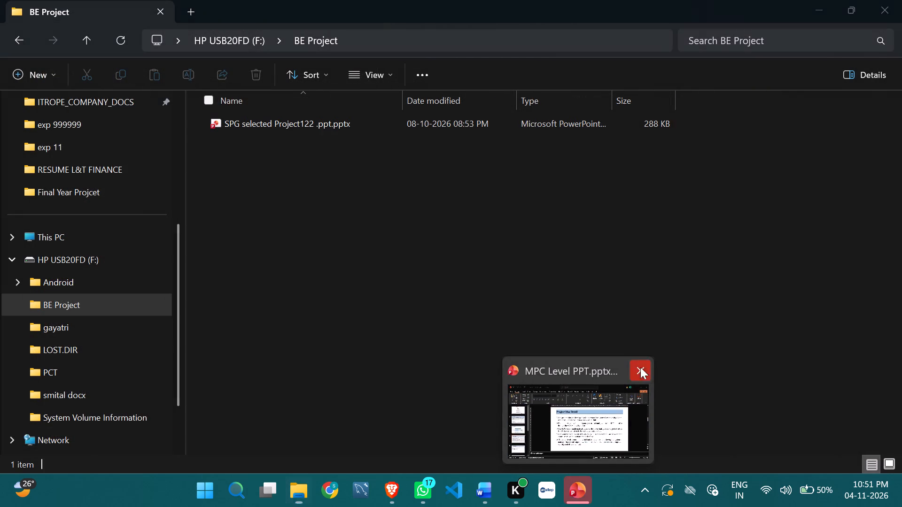
In File Explorer, permanently delete SPG selected Project122 .ppt.pptx from the USB drive's BE Project folder.
{"action": "left_click", "coordinate": [303, 125], "text": "ctrl"}
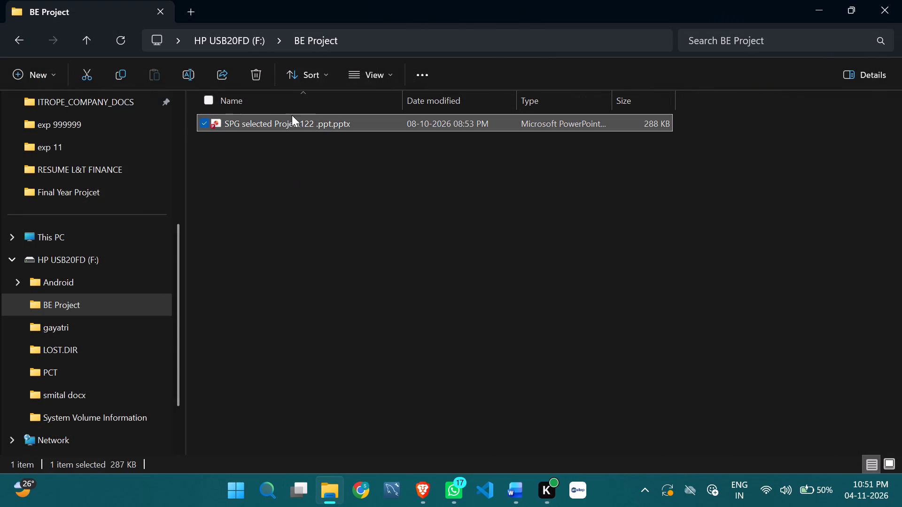
{"action": "left_click", "coordinate": [268, 79]}
{"action": "left_click", "coordinate": [508, 287]}
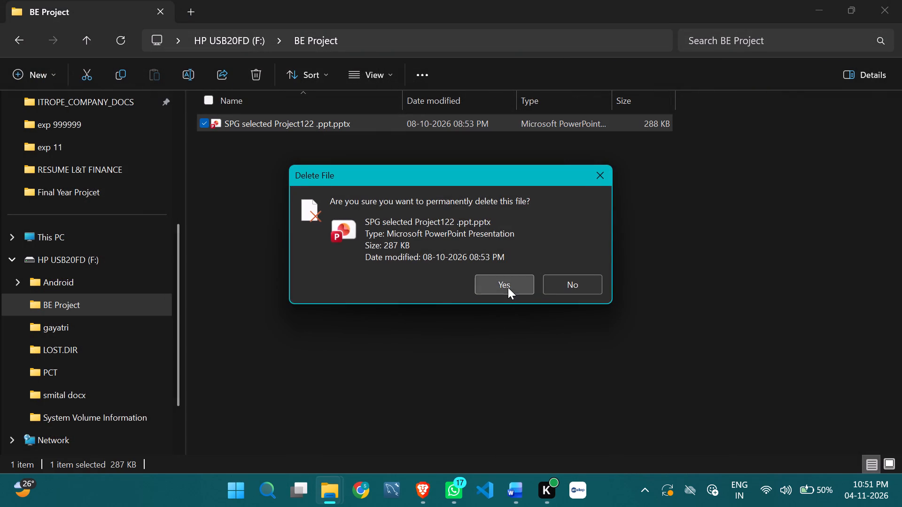
Open the Project Stage-1 PPT presentation from the Final Year Projcet folder on the Desktop.
{"action": "scroll", "coordinate": [111, 259], "scroll_direction": "up", "scroll_amount": 4}
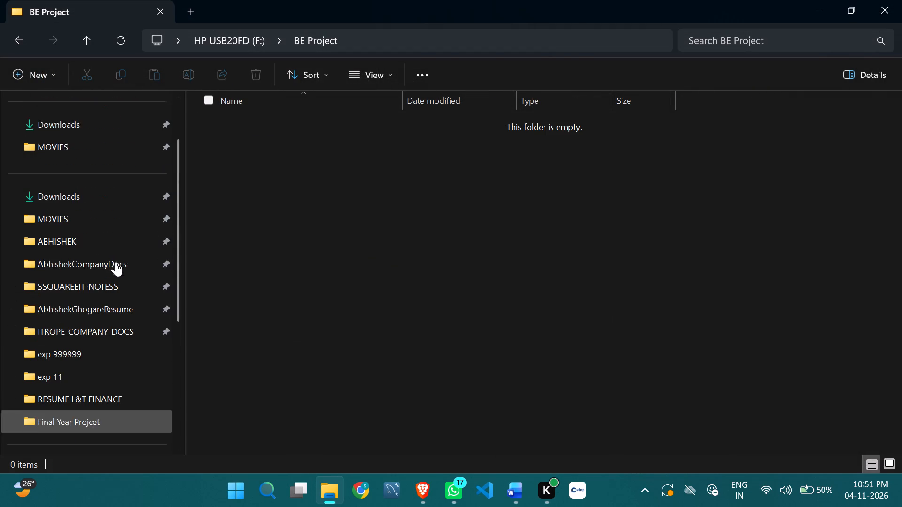
{"action": "scroll", "coordinate": [117, 262], "scroll_direction": "up", "scroll_amount": 5}
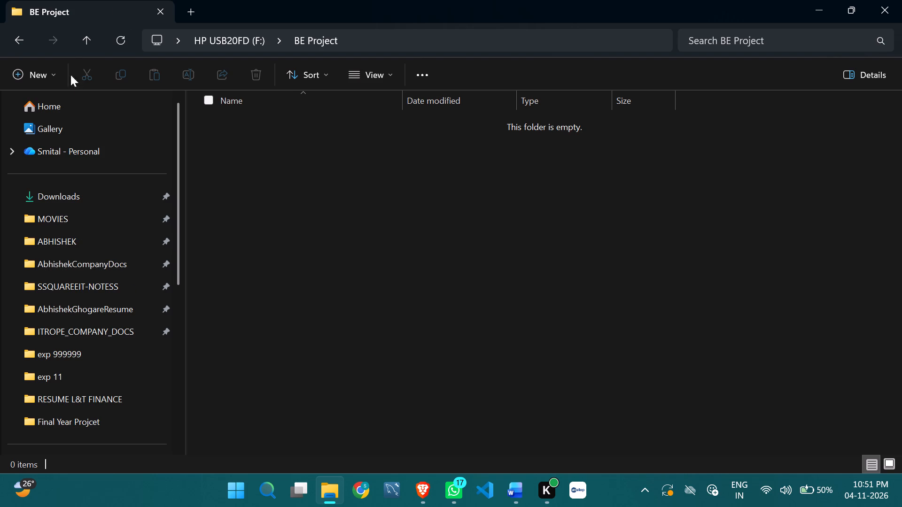
{"action": "left_click", "coordinate": [83, 37]}
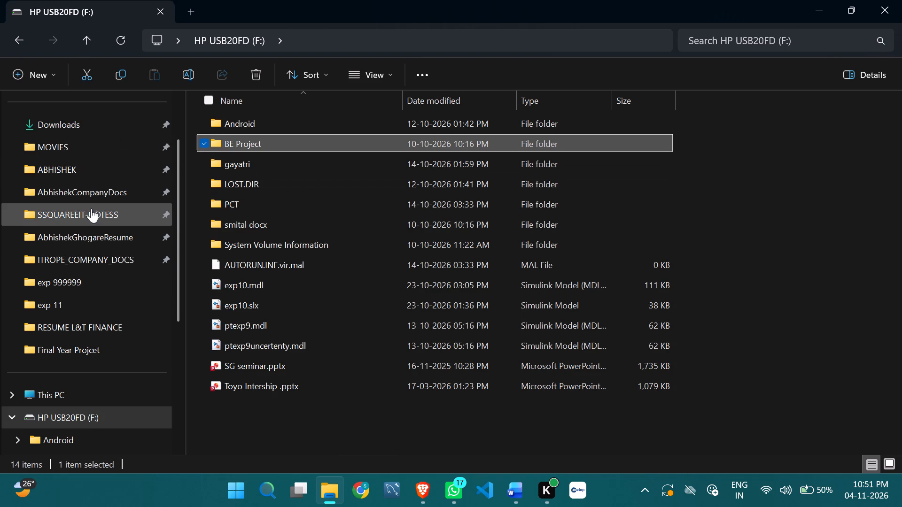
{"action": "scroll", "coordinate": [85, 151], "scroll_direction": "up", "scroll_amount": 2}
{"action": "left_click", "coordinate": [93, 101]}
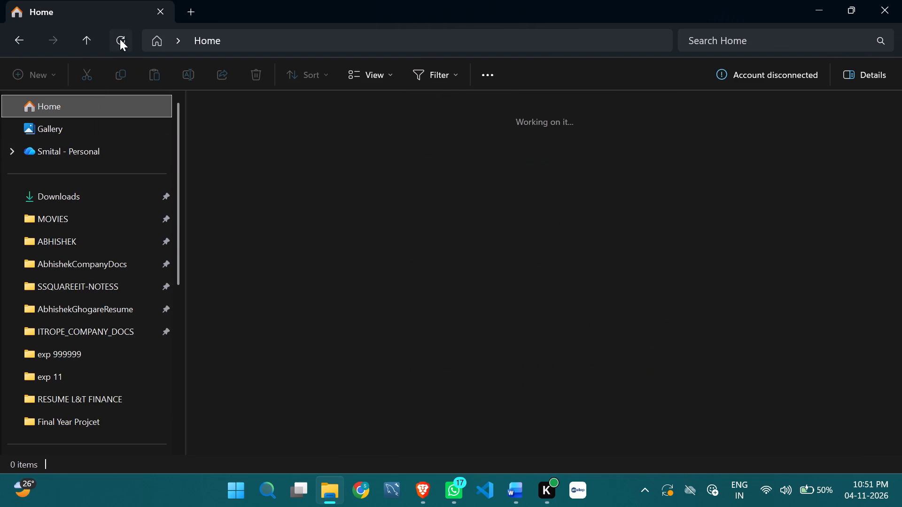
{"action": "left_click", "coordinate": [93, 39]}
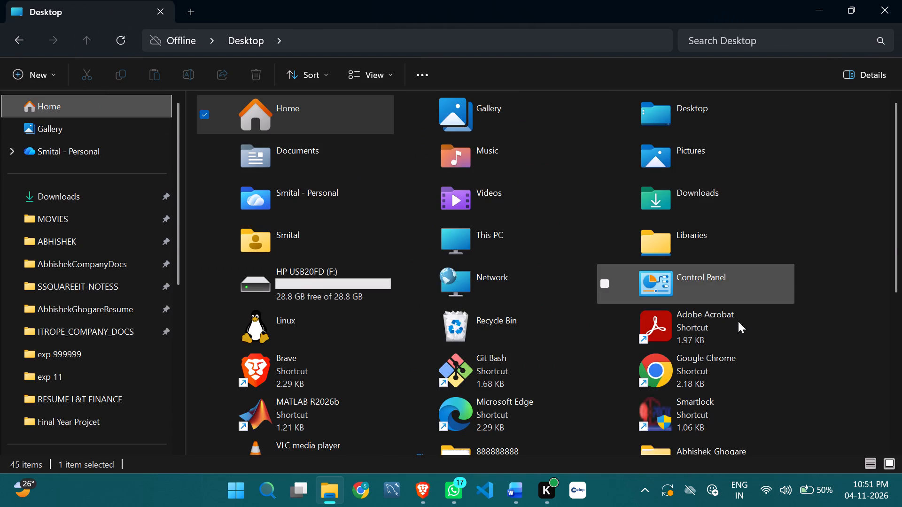
{"action": "scroll", "coordinate": [631, 340], "scroll_direction": "down", "scroll_amount": 3}
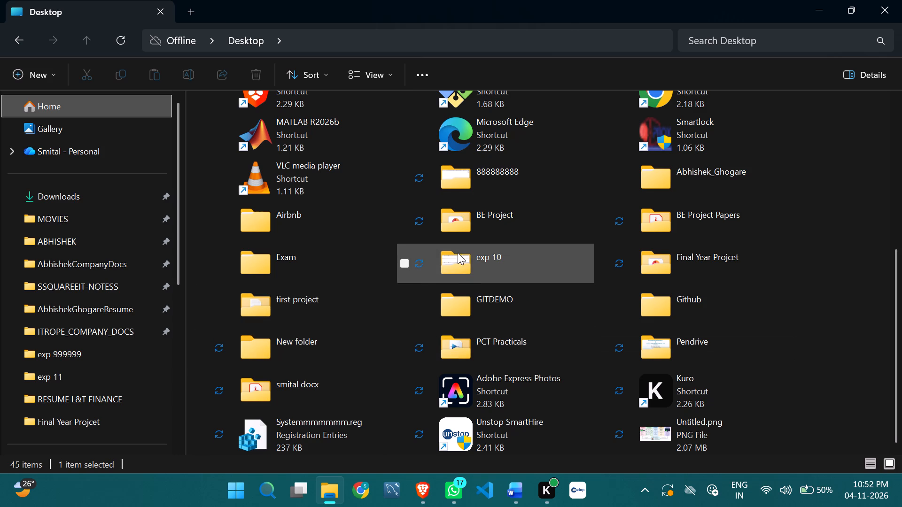
{"action": "double_click", "coordinate": [725, 257]}
{"action": "double_click", "coordinate": [239, 127]}
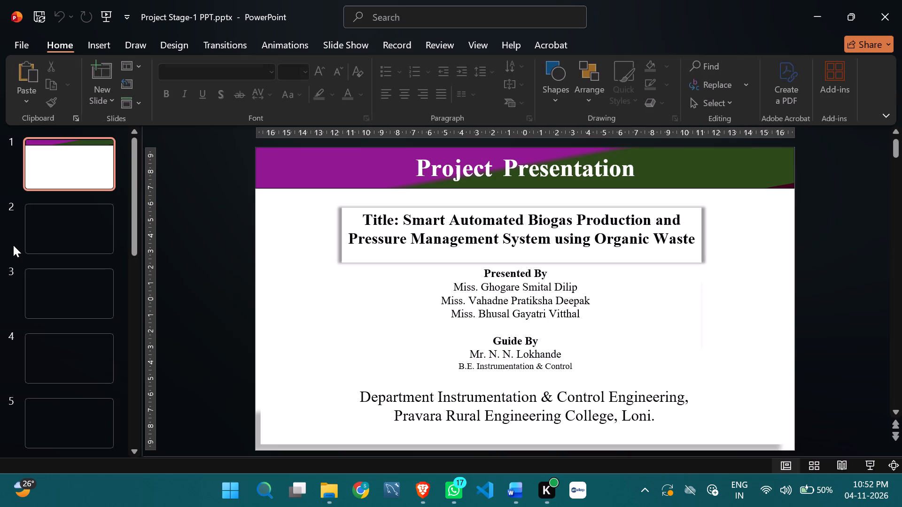
Check the Working slide and the Project Presentation title slide in the reopened Project Stage-1 PPT.
{"action": "scroll", "coordinate": [42, 256], "scroll_direction": "down", "scroll_amount": 2}
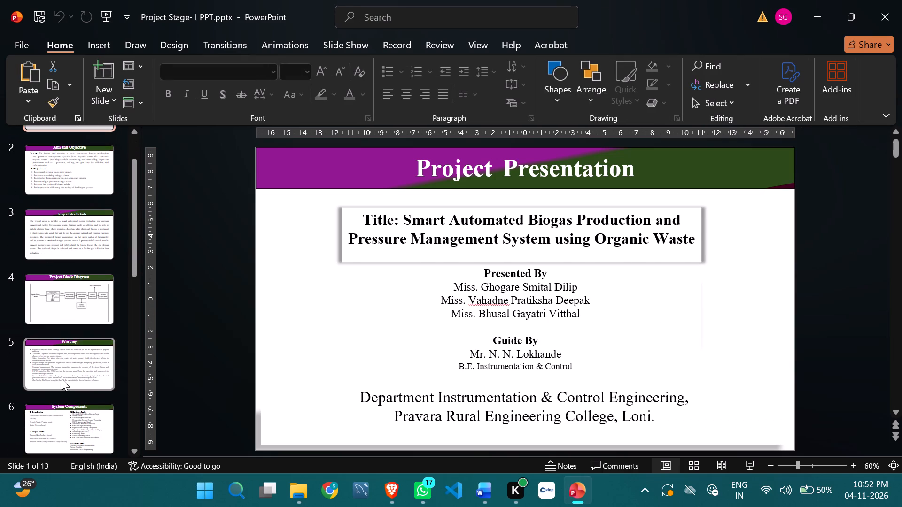
{"action": "left_click", "coordinate": [68, 379]}
{"action": "scroll", "coordinate": [84, 288], "scroll_direction": "up", "scroll_amount": 9}
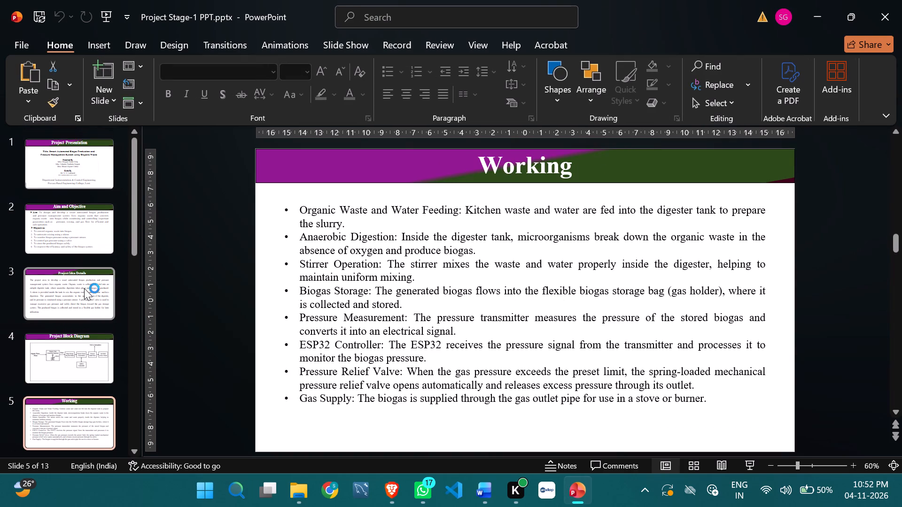
{"action": "left_click", "coordinate": [81, 193]}
{"action": "left_click", "coordinate": [91, 170]}
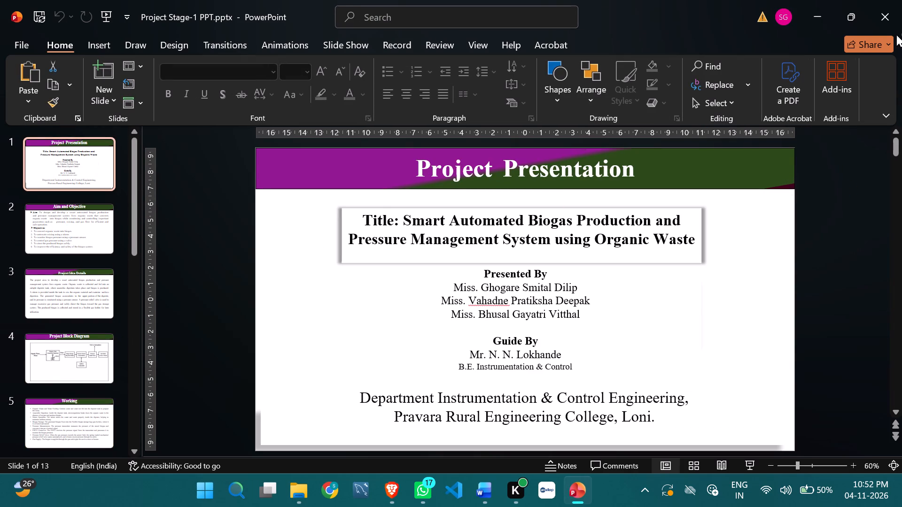
Close the Project Stage-1 PPT presentation and copy its file from Final Year Projcet into the USB drive's BE Project folder.
{"action": "left_click", "coordinate": [895, 20]}
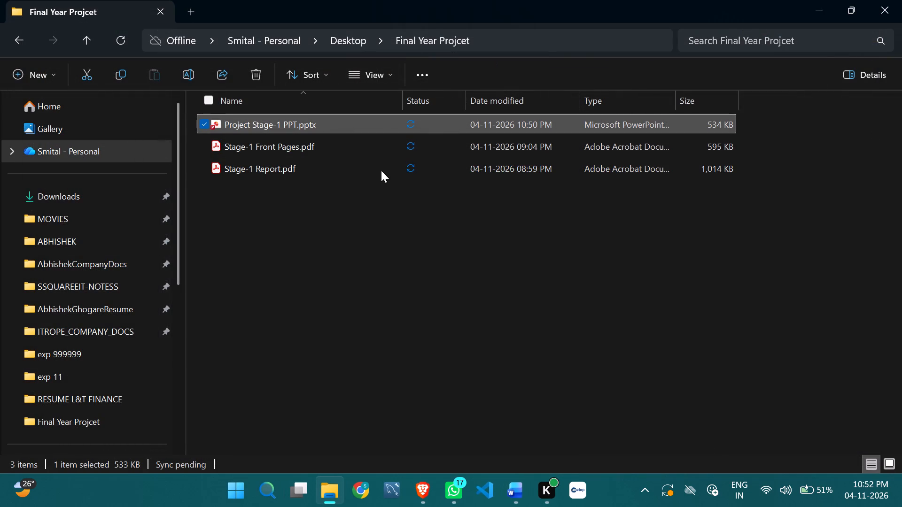
{"action": "key", "text": "ctrl+c"}
{"action": "scroll", "coordinate": [65, 270], "scroll_direction": "down", "scroll_amount": 4}
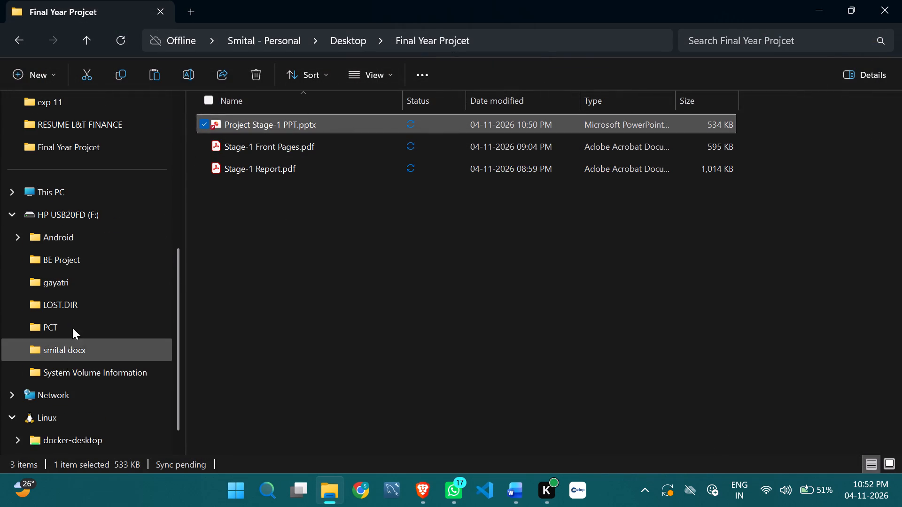
{"action": "double_click", "coordinate": [61, 262]}
{"action": "left_click", "coordinate": [274, 201]}
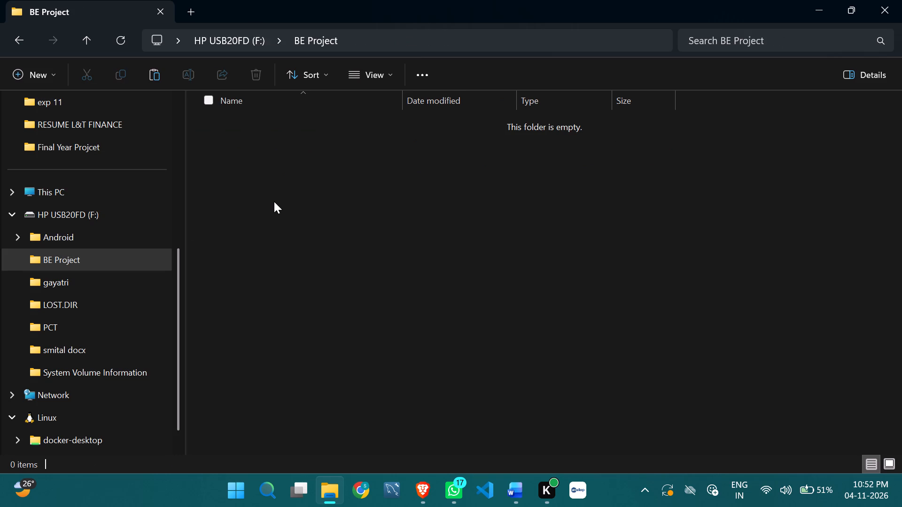
{"action": "key", "text": "ctrl+v"}
Open PLC Based Ball Bearing Sorting System with Pneumatic Power.pptx from the recent files, look through its first slides, and close it.
{"action": "scroll", "coordinate": [124, 206], "scroll_direction": "up", "scroll_amount": 8}
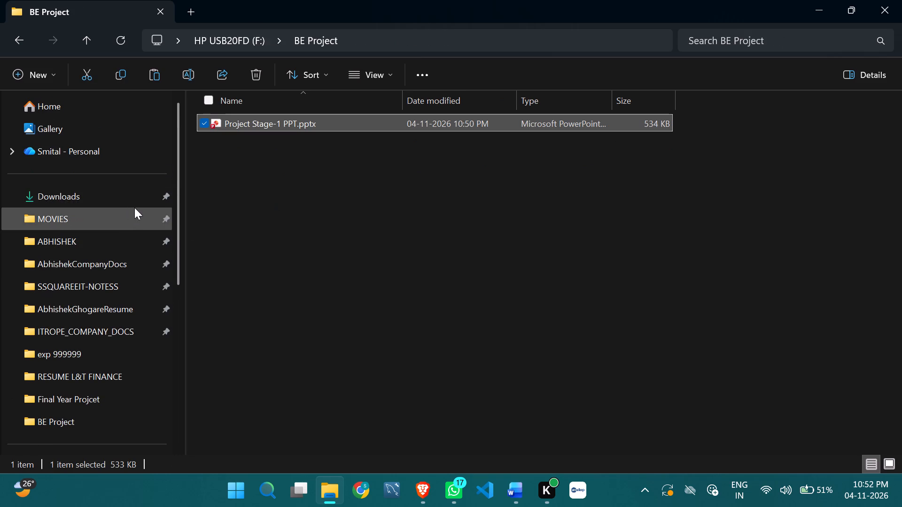
{"action": "left_click", "coordinate": [118, 201]}
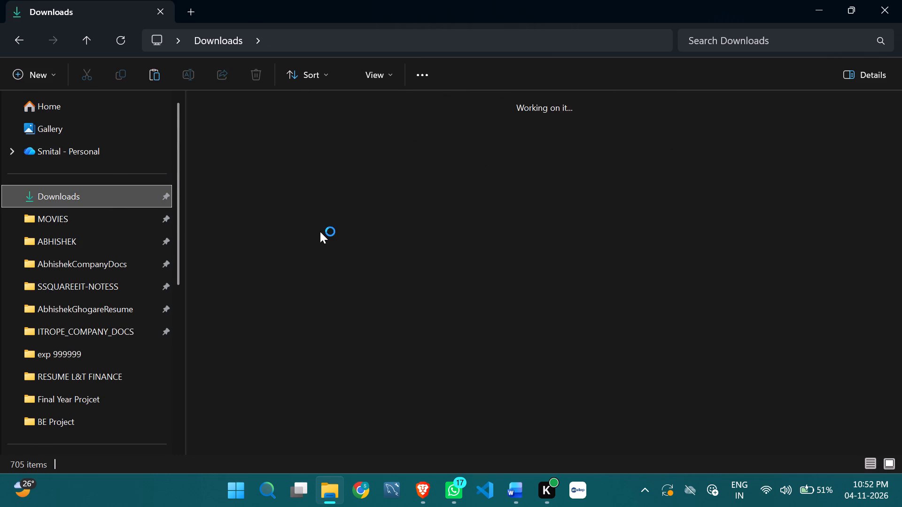
{"action": "left_click", "coordinate": [120, 113]}
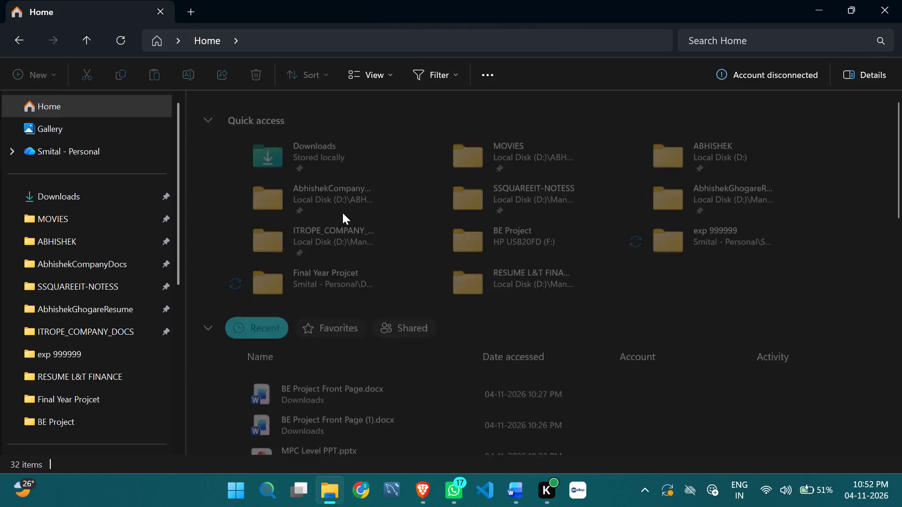
{"action": "scroll", "coordinate": [342, 213], "scroll_direction": "down", "scroll_amount": 4}
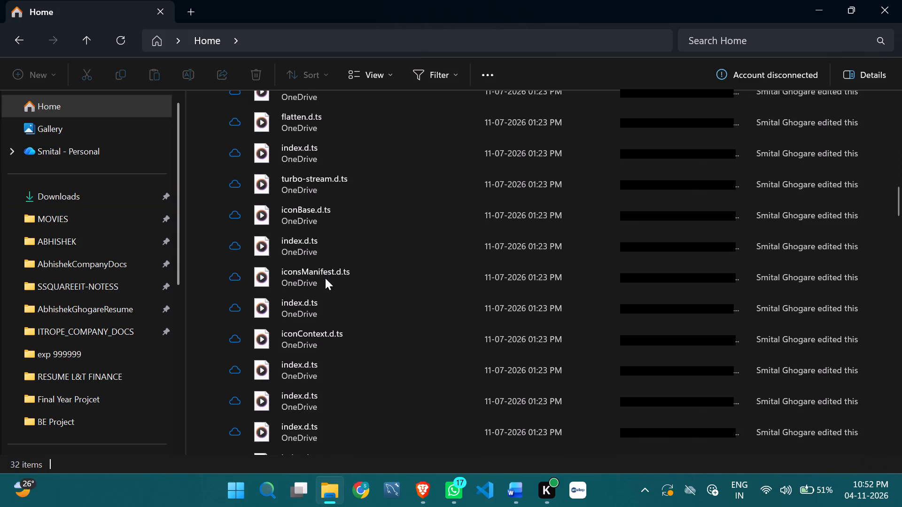
{"action": "scroll", "coordinate": [325, 278], "scroll_direction": "up", "scroll_amount": 16}
{"action": "scroll", "coordinate": [325, 267], "scroll_direction": "down", "scroll_amount": 3}
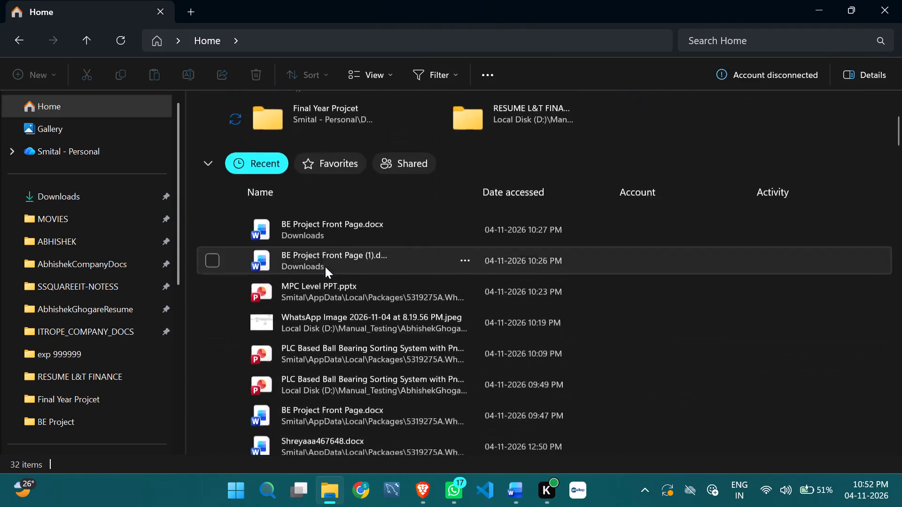
{"action": "double_click", "coordinate": [337, 330]}
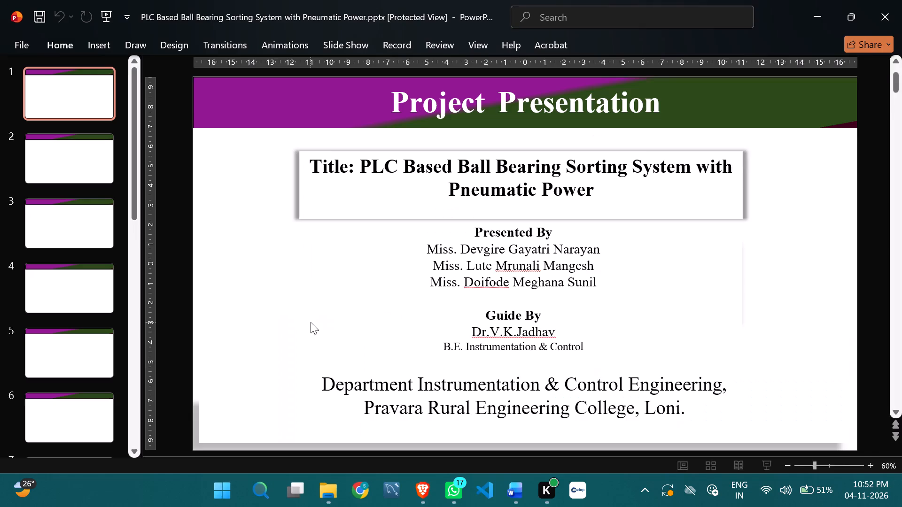
{"action": "scroll", "coordinate": [455, 259], "scroll_direction": "down", "scroll_amount": 3}
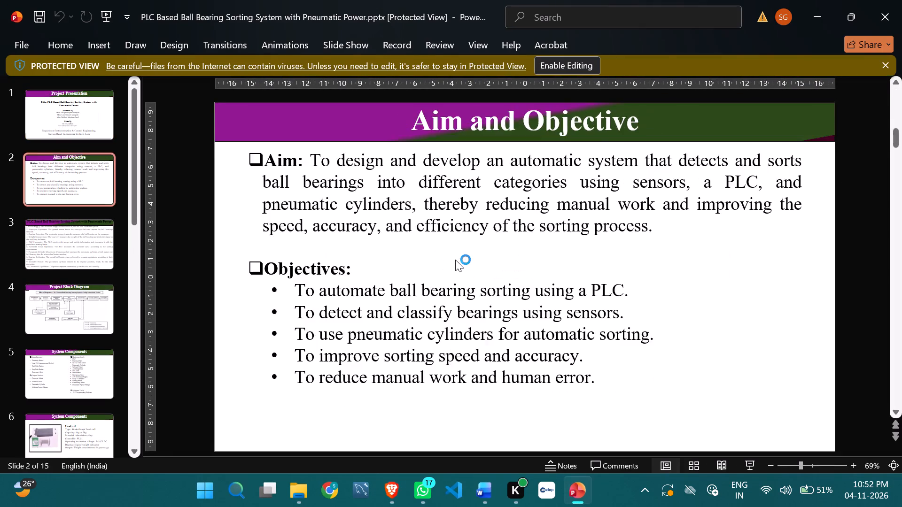
{"action": "scroll", "coordinate": [455, 260], "scroll_direction": "down", "scroll_amount": 8}
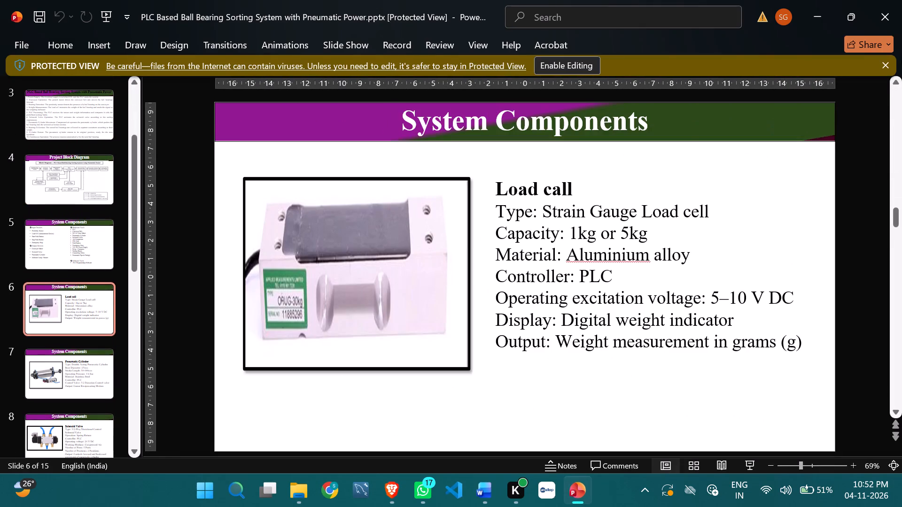
{"action": "left_click", "coordinate": [899, 18]}
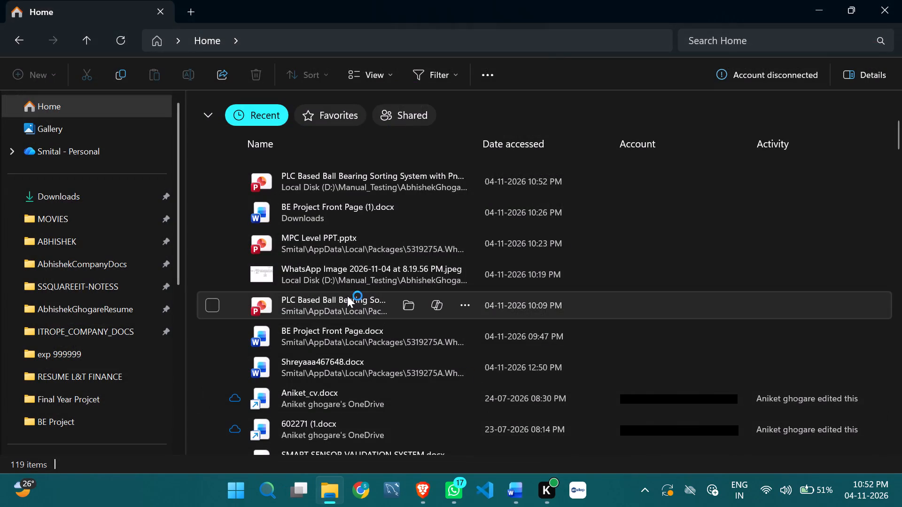
Copy the recently opened PLC Based Ball Bearing Sorting System presentation into the USB drive's BE Project folder.
{"action": "left_click", "coordinate": [207, 184]}
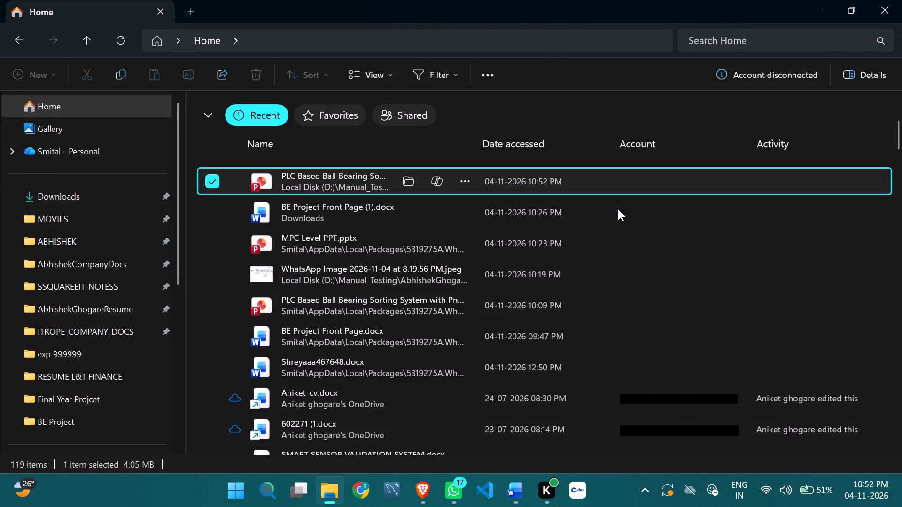
{"action": "key", "text": "ctrl+c"}
{"action": "scroll", "coordinate": [58, 306], "scroll_direction": "down", "scroll_amount": 4}
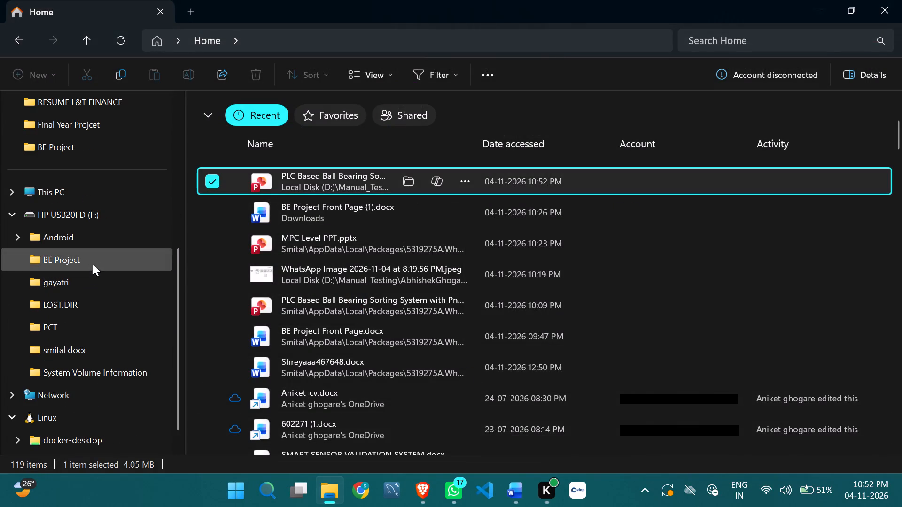
{"action": "left_click", "coordinate": [94, 260]}
{"action": "left_click", "coordinate": [261, 192]}
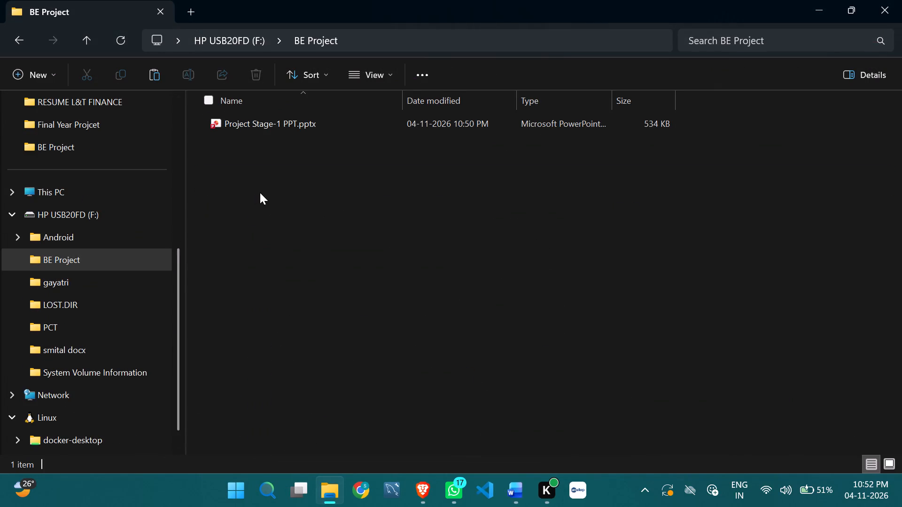
{"action": "key", "text": "ctrl+v"}
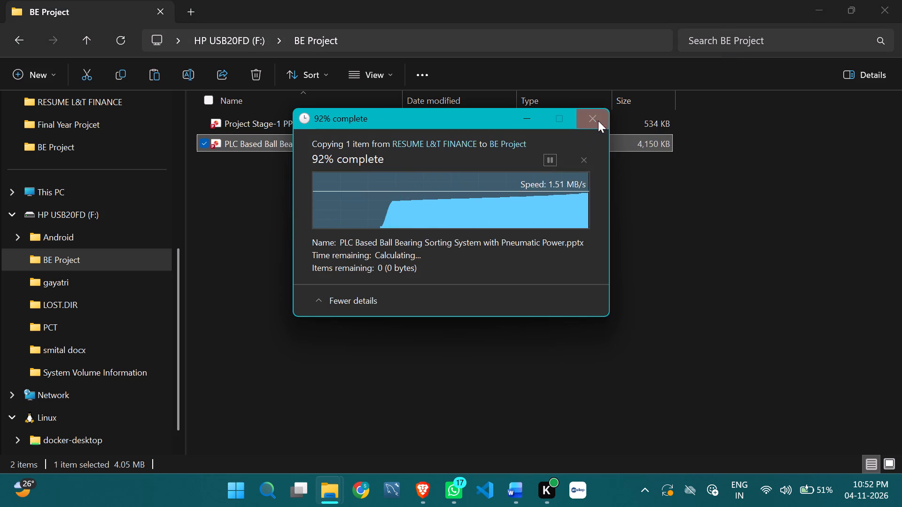
{"action": "left_click", "coordinate": [319, 286]}
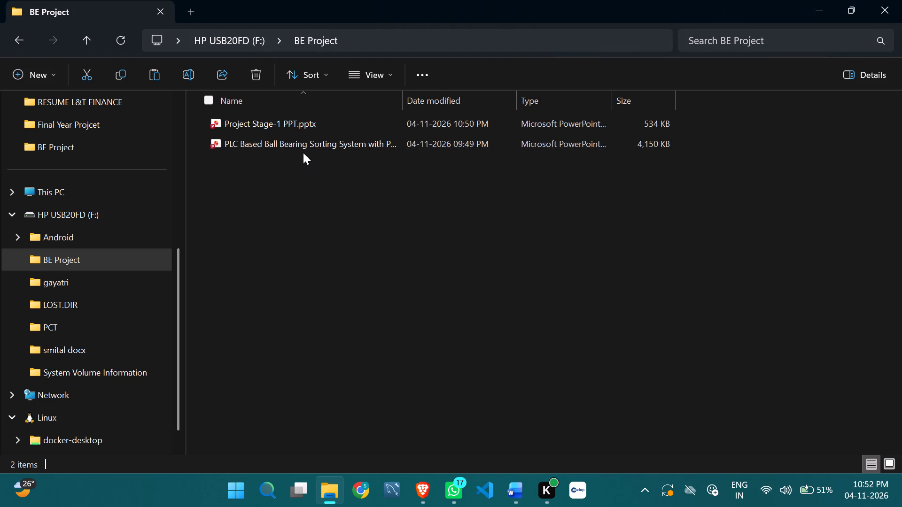
Open the PLC Based Ball Bearing Sorting System copy in the USB's BE Project folder, check its slides through Thank You, and close it.
{"action": "double_click", "coordinate": [303, 147]}
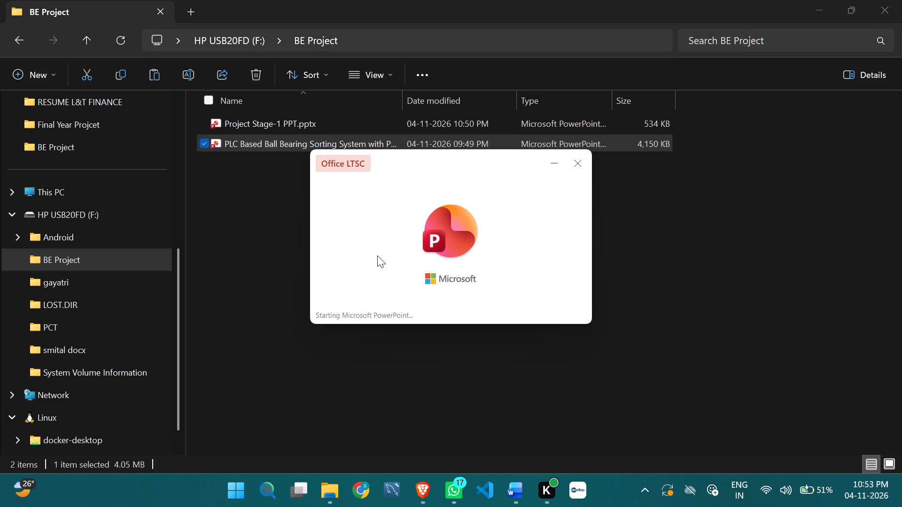
{"action": "scroll", "coordinate": [370, 258], "scroll_direction": "down", "scroll_amount": 14}
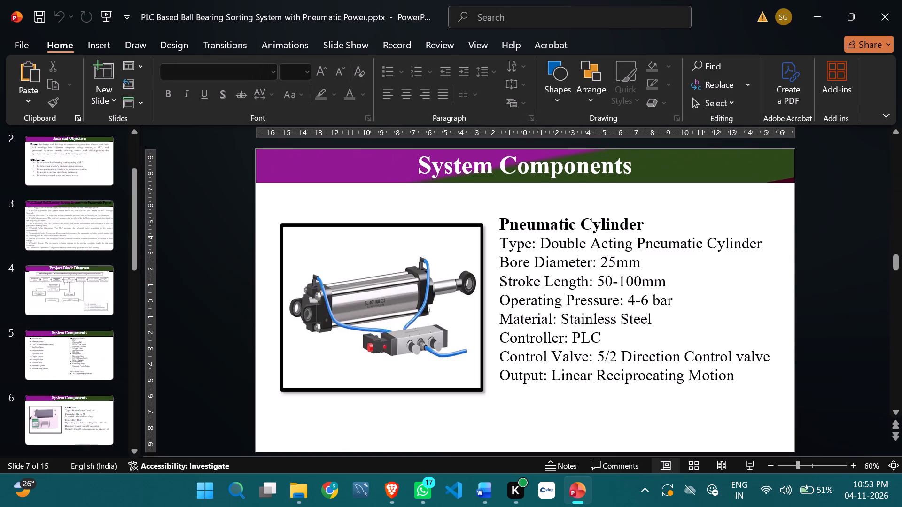
{"action": "scroll", "coordinate": [369, 261], "scroll_direction": "down", "scroll_amount": 20}
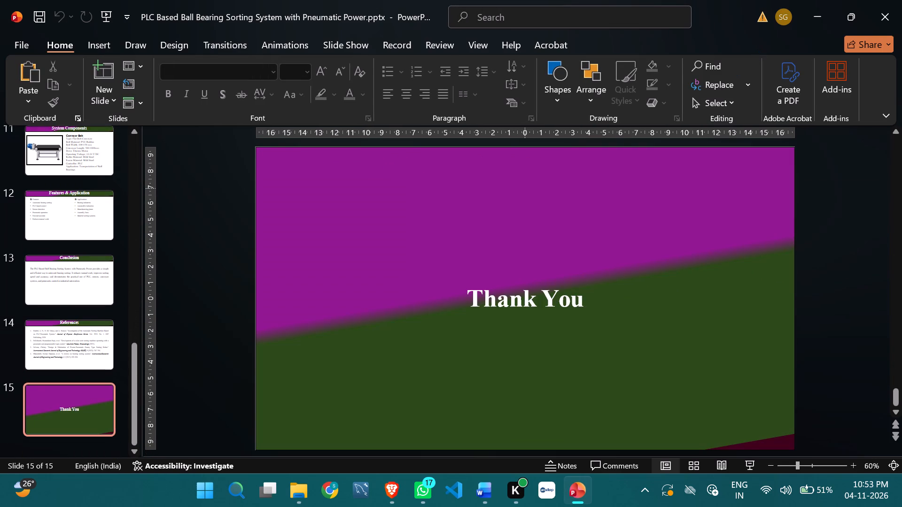
{"action": "scroll", "coordinate": [312, 251], "scroll_direction": "up", "scroll_amount": 3}
{"action": "left_click", "coordinate": [885, 1]}
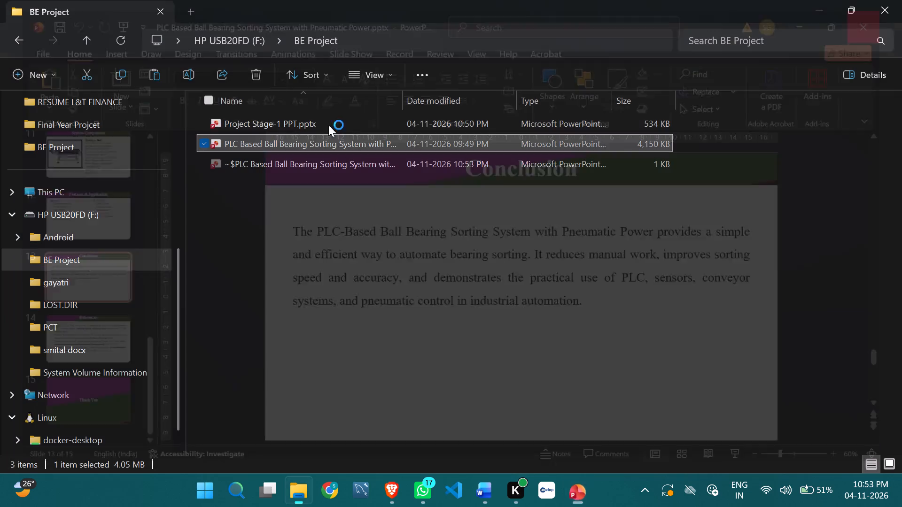
{"action": "left_click", "coordinate": [265, 274]}
{"action": "left_click", "coordinate": [298, 275]}
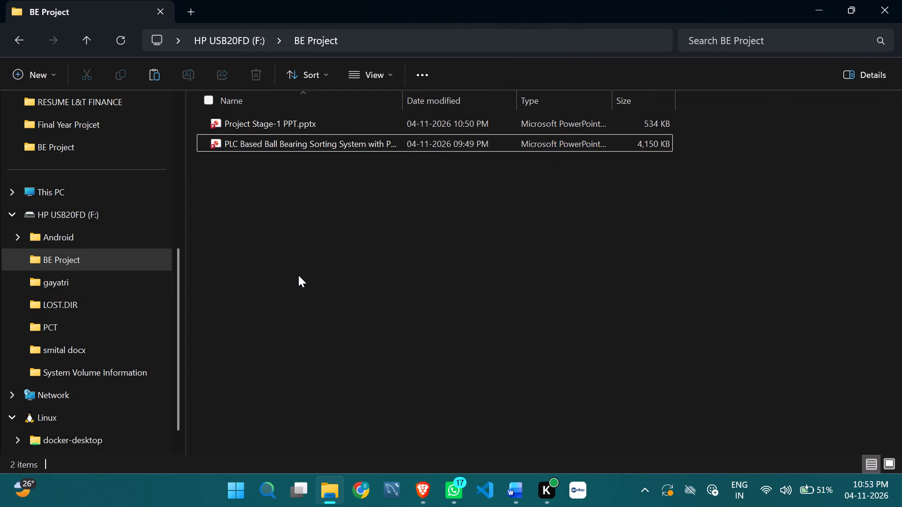
Switch to Word and open Synopsis121.docx from the recent documents.
{"action": "left_click", "coordinate": [496, 493]}
{"action": "left_click", "coordinate": [519, 492]}
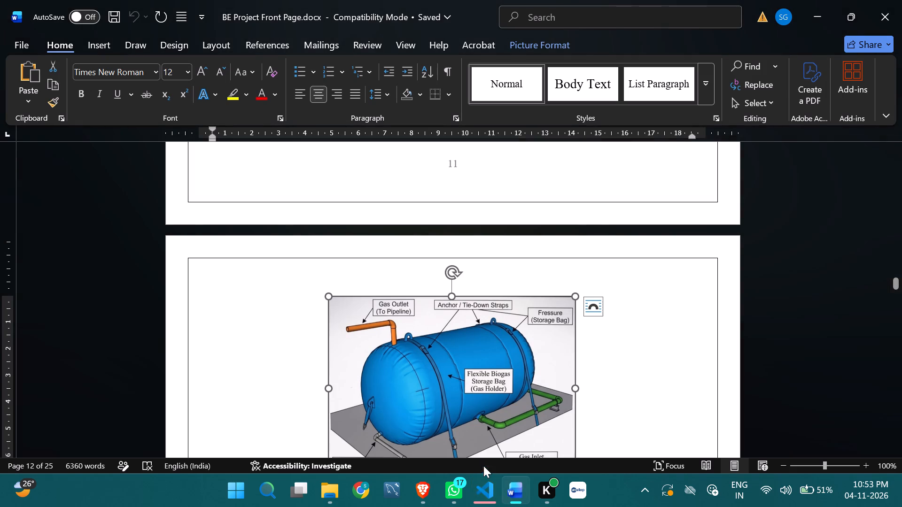
{"action": "left_click", "coordinate": [543, 371]}
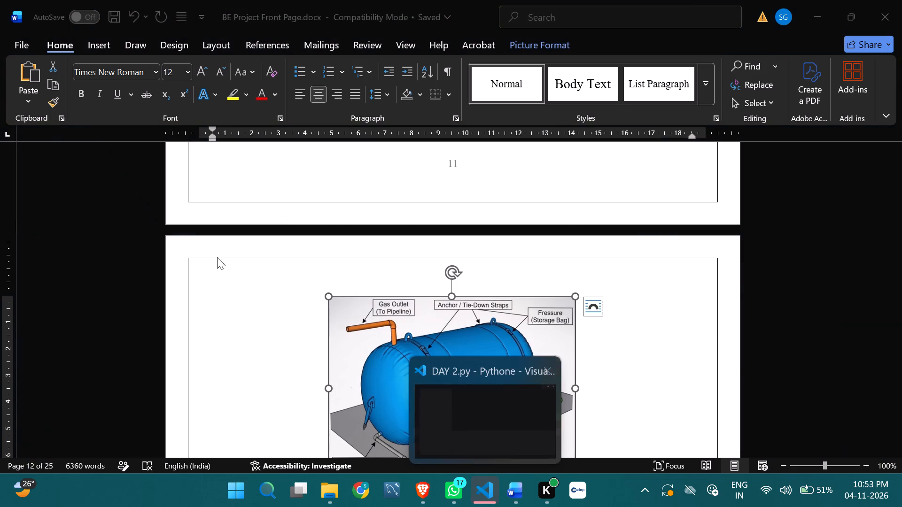
{"action": "left_click", "coordinate": [12, 36]}
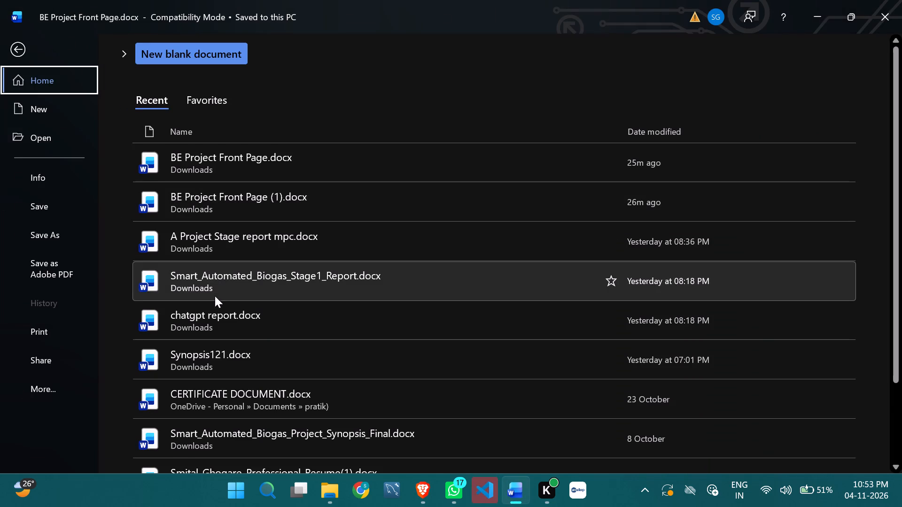
{"action": "scroll", "coordinate": [215, 296], "scroll_direction": "down", "scroll_amount": 1}
{"action": "left_click", "coordinate": [211, 321]}
Look through the Synopsis121 document, including its objectives, introduction and the Project Synopsis heading page.
{"action": "scroll", "coordinate": [465, 321], "scroll_direction": "up", "scroll_amount": 2}
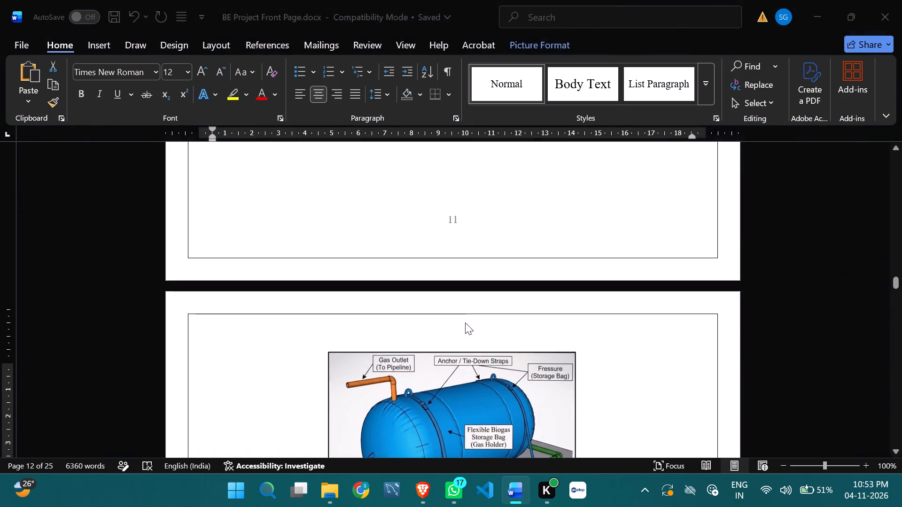
{"action": "scroll", "coordinate": [465, 323], "scroll_direction": "down", "scroll_amount": 15}
{"action": "scroll", "coordinate": [461, 325], "scroll_direction": "up", "scroll_amount": 5}
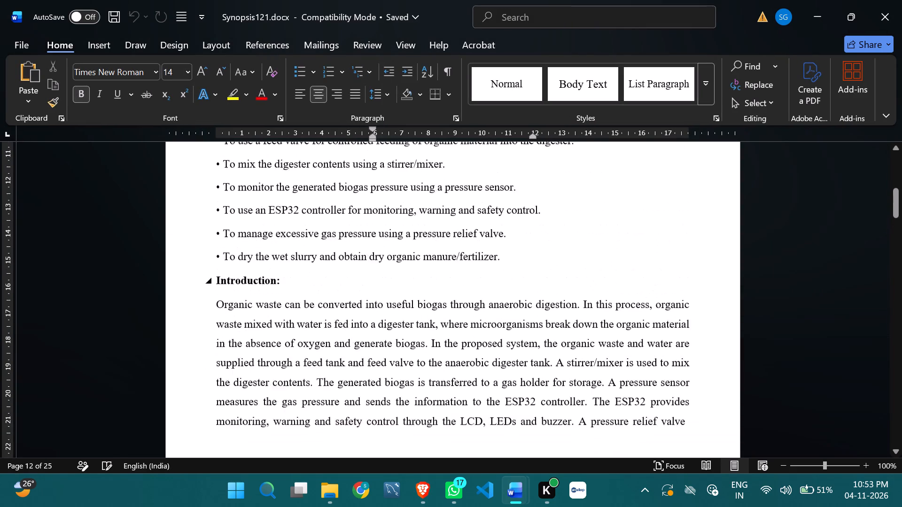
{"action": "scroll", "coordinate": [460, 326], "scroll_direction": "up", "scroll_amount": 9}
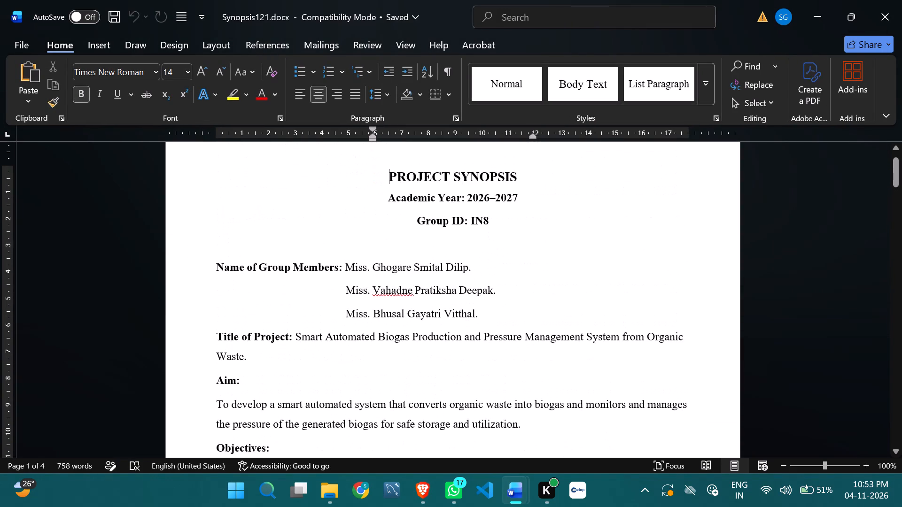